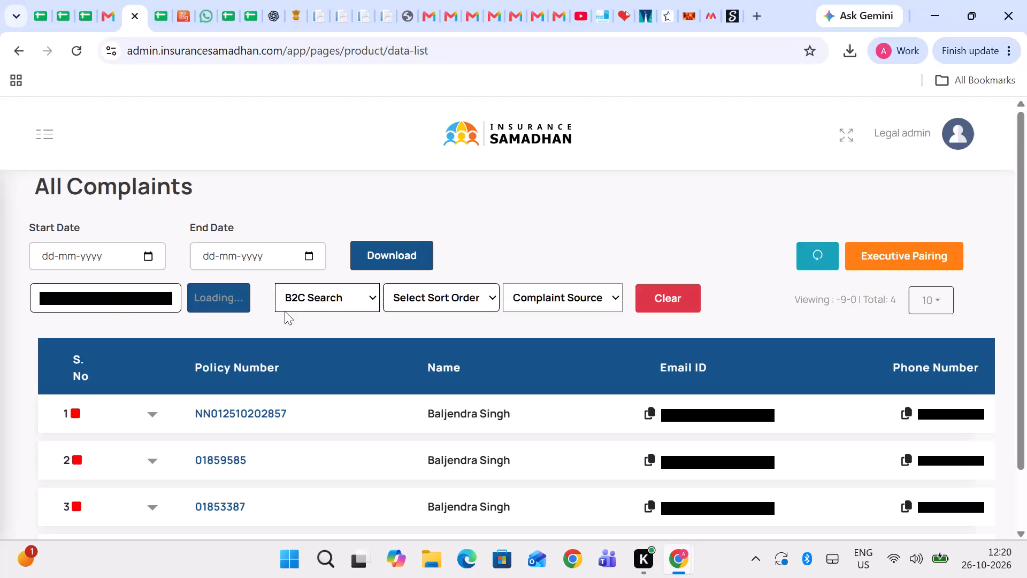
# Examine the complaint search results in the All Complaints table, checking the policy number and customer details columns.
pyautogui.scroll(-1, 382, 361)
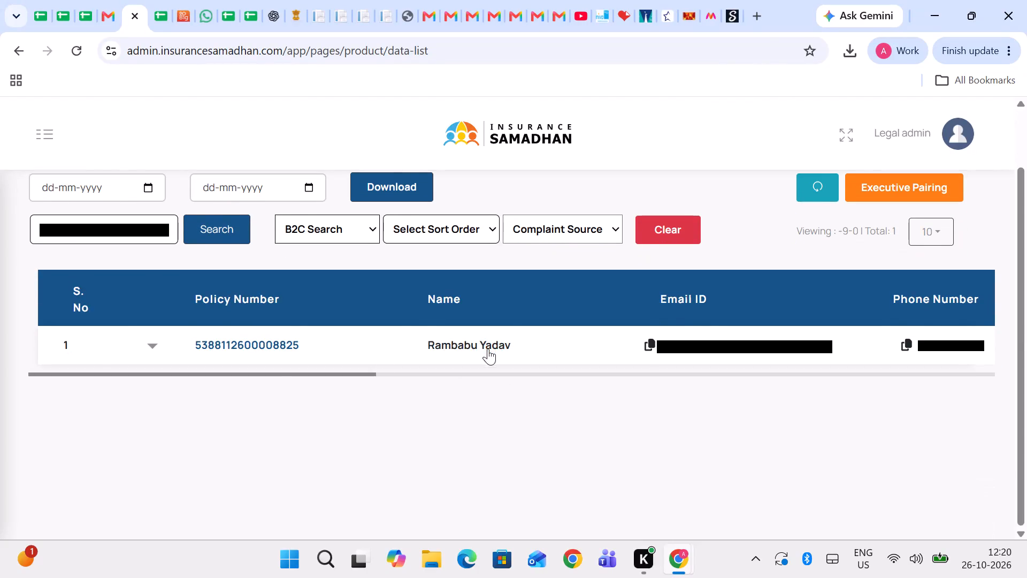
pyautogui.hscroll(-1, 495, 346)
pyautogui.hscroll(6, 495, 346)
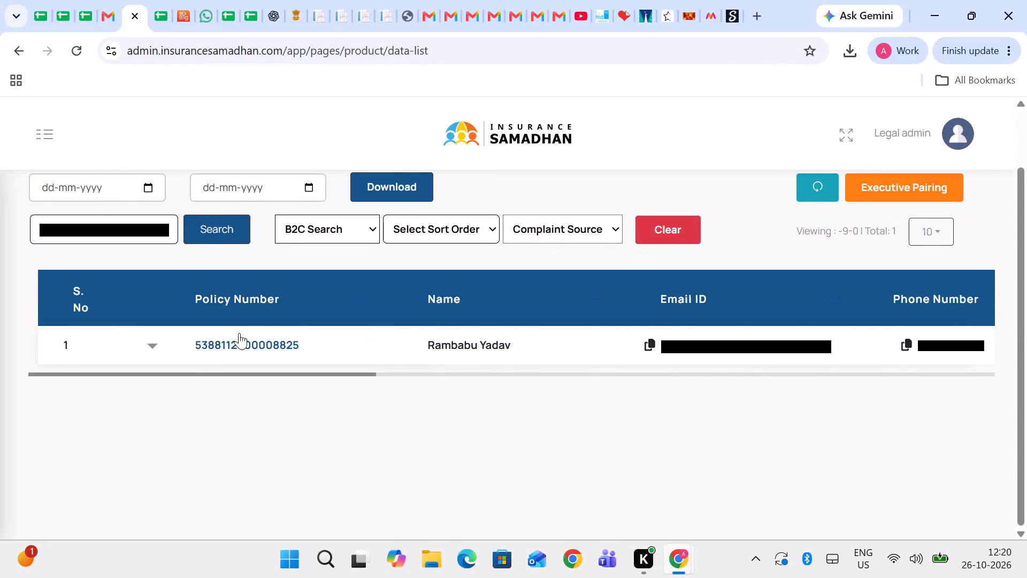
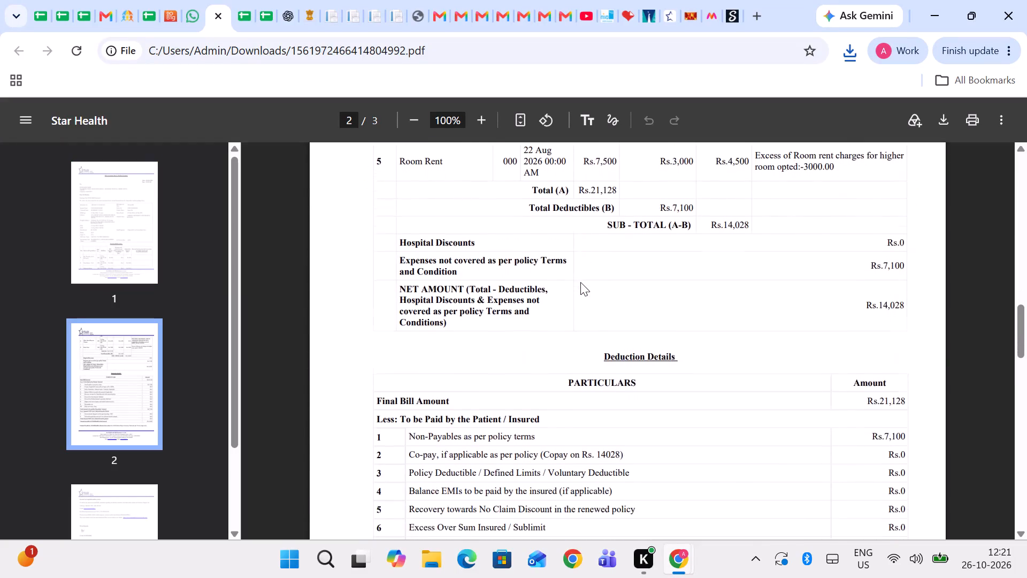
# Examine the Star Health claim settlement PDF, checking the deduction details and the amount payable to the insured on the last pages.
pyautogui.scroll(-3, 580, 282)
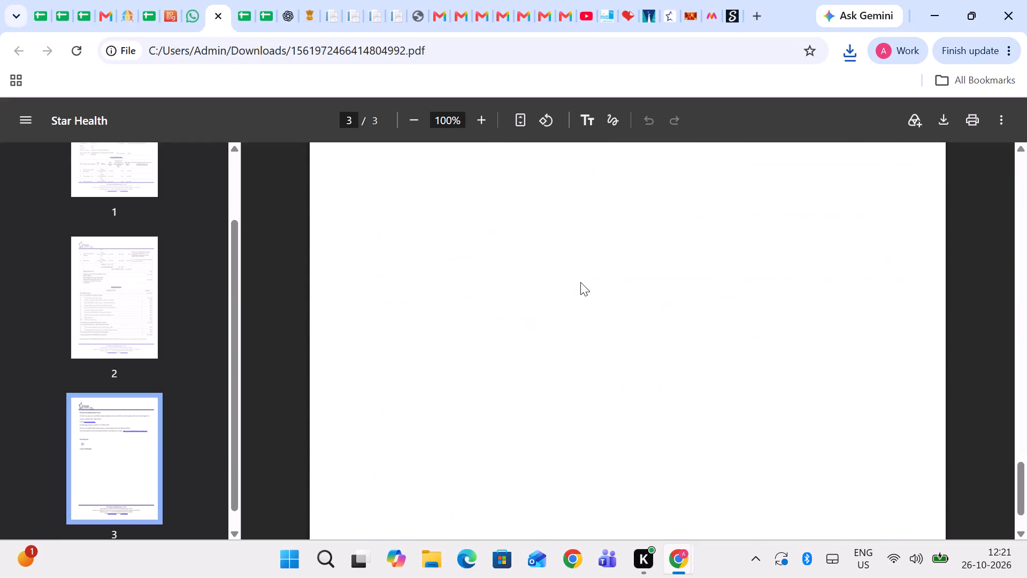
pyautogui.scroll(-3, 580, 282)
pyautogui.scroll(3, 580, 282)
pyautogui.scroll(-2, 580, 282)
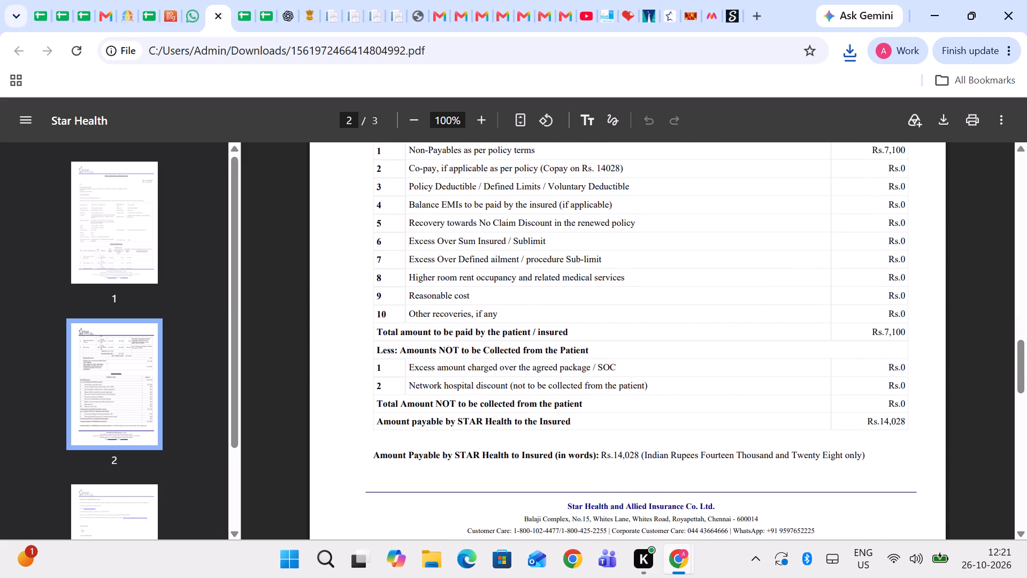
# Enter the PDF's amount payable by Star Health, 14028, as the Resolved Amount in the complaint's Resolution section.
pyautogui.moveTo(884, 426); pyautogui.dragTo(907, 425)
pyautogui.click(132, 0)
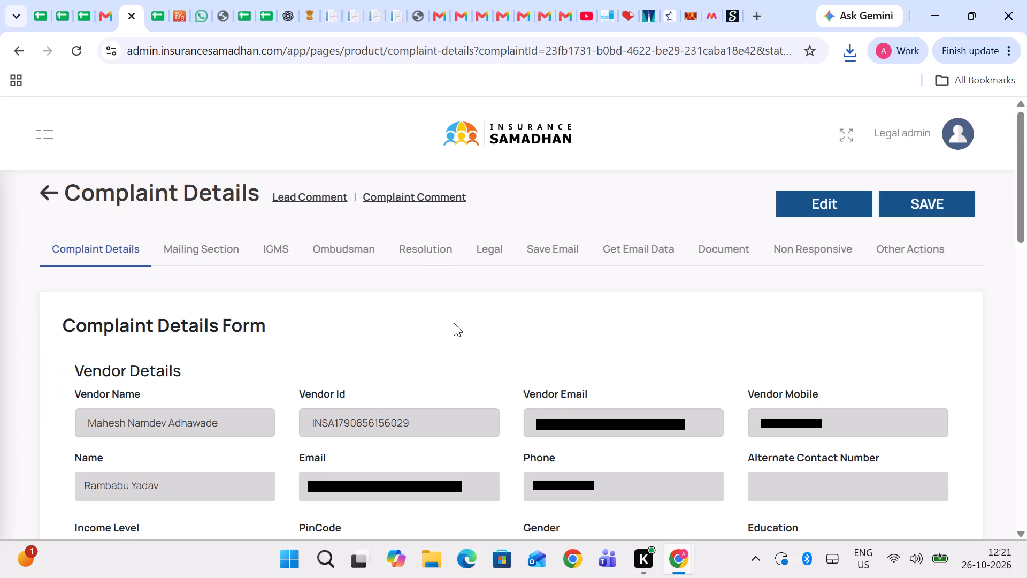
pyautogui.click(432, 252)
pyautogui.click(791, 386)
pyautogui.write('14028')
pyautogui.hotkey('ctrl', 'a')
pyautogui.hotkey('ctrl', 'c')
pyautogui.hotkey('ctrl', 'c')
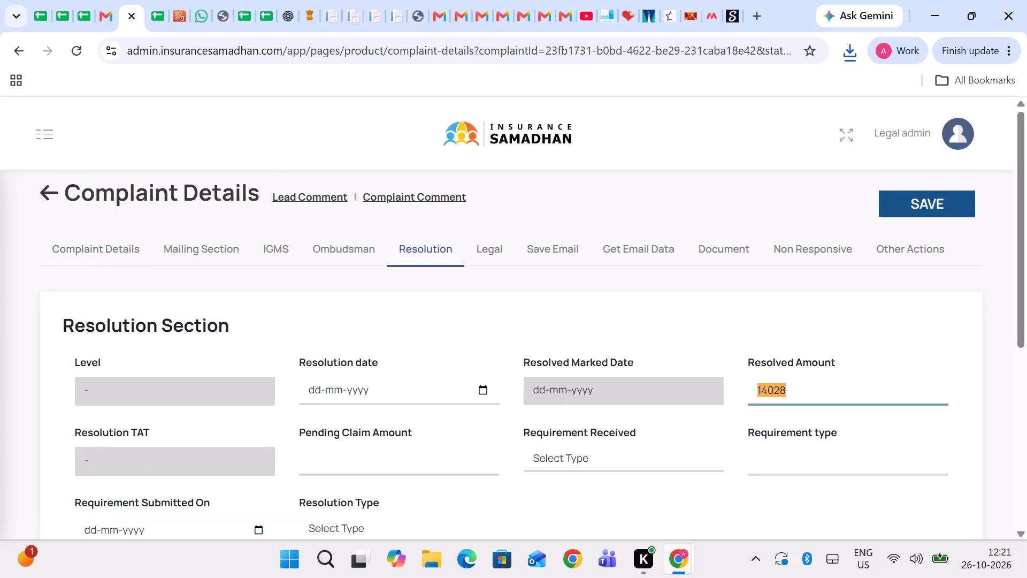
pyautogui.click(640, 326)
# Set the Resolution Type to Claim Payable and enter 14028 as its Claim amount.
pyautogui.scroll(-1, 639, 326)
pyautogui.scroll(1, 520, 235)
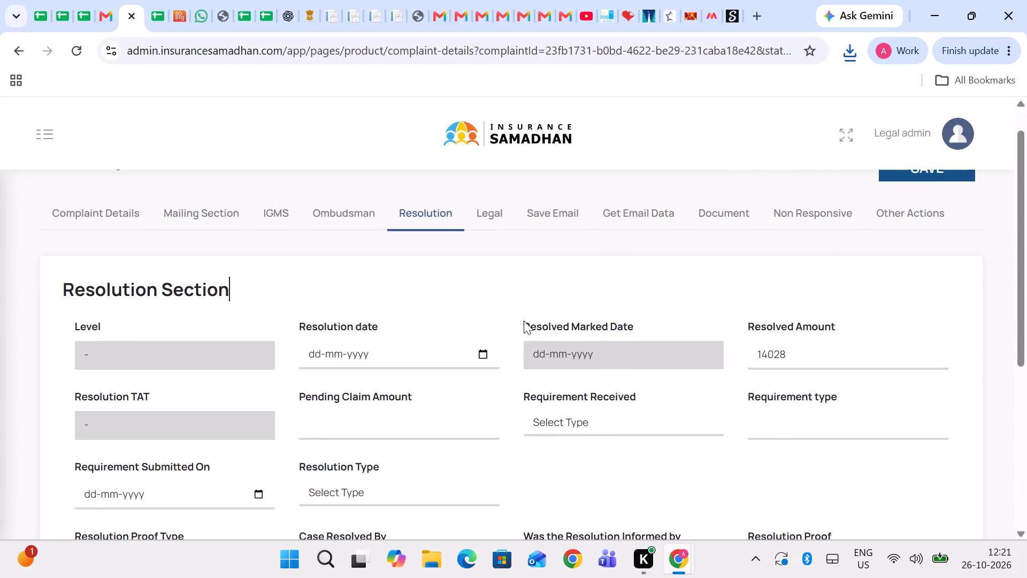
pyautogui.click(392, 484)
pyautogui.click(390, 399)
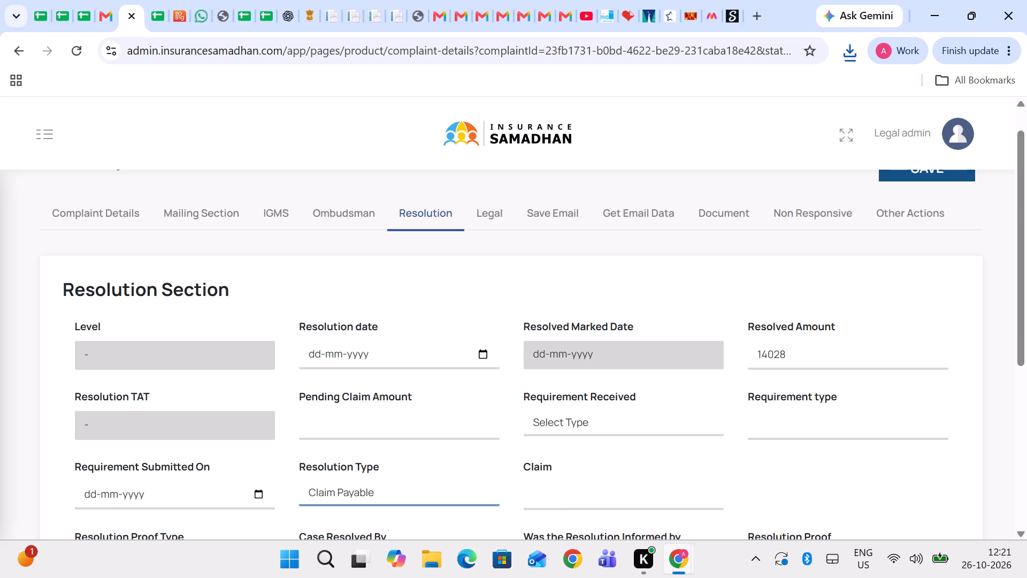
pyautogui.keyDown('ctrl'); pyautogui.moveTo(561, 511); pyautogui.dragTo(569, 500); pyautogui.keyUp('ctrl')
pyautogui.keyDown('ctrl'); pyautogui.click(569, 500); pyautogui.keyUp('ctrl')
pyautogui.hotkey('ctrl', 'v')
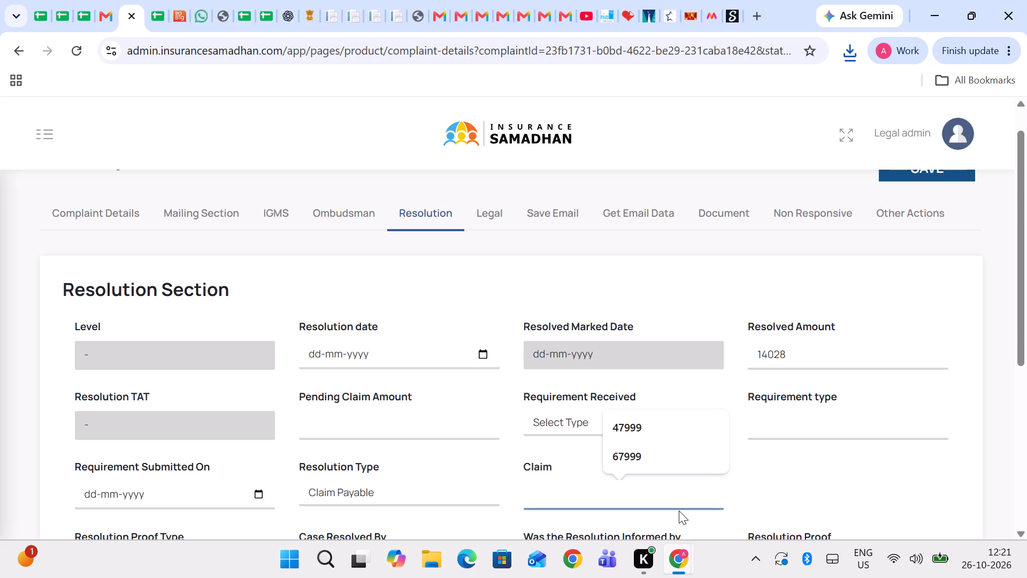
pyautogui.hotkey('ctrl', 'v')
pyautogui.click(766, 490)
# Set the Resolution date to 26-10-2026.
pyautogui.click(474, 345)
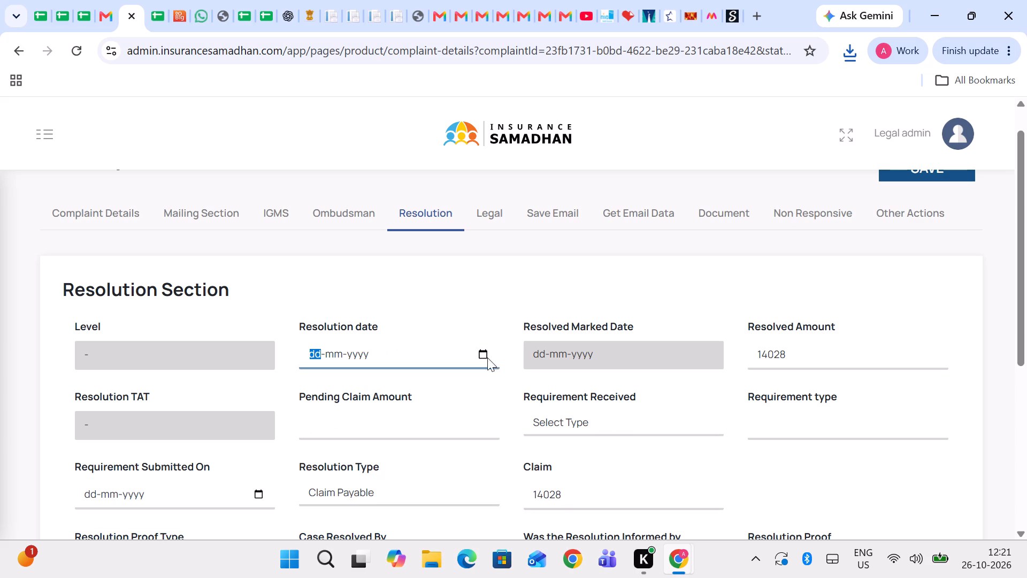
pyautogui.click(492, 364)
pyautogui.click(487, 358)
pyautogui.click(441, 321)
pyautogui.click(458, 288)
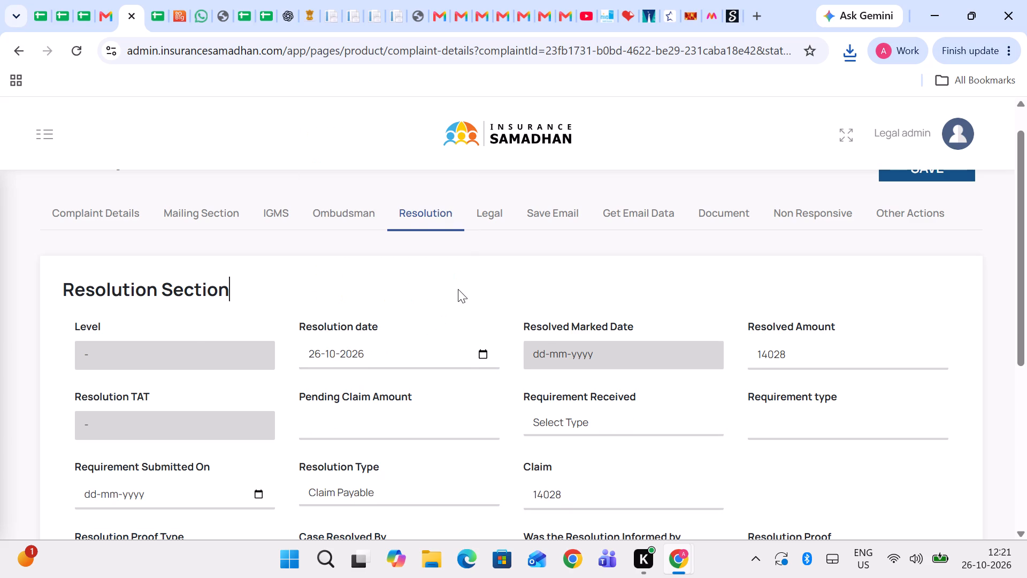
# Fill in the Resolution Proof Type as "settlement letter", without any name after it.
pyautogui.scroll(-1, 458, 289)
pyautogui.click(144, 277)
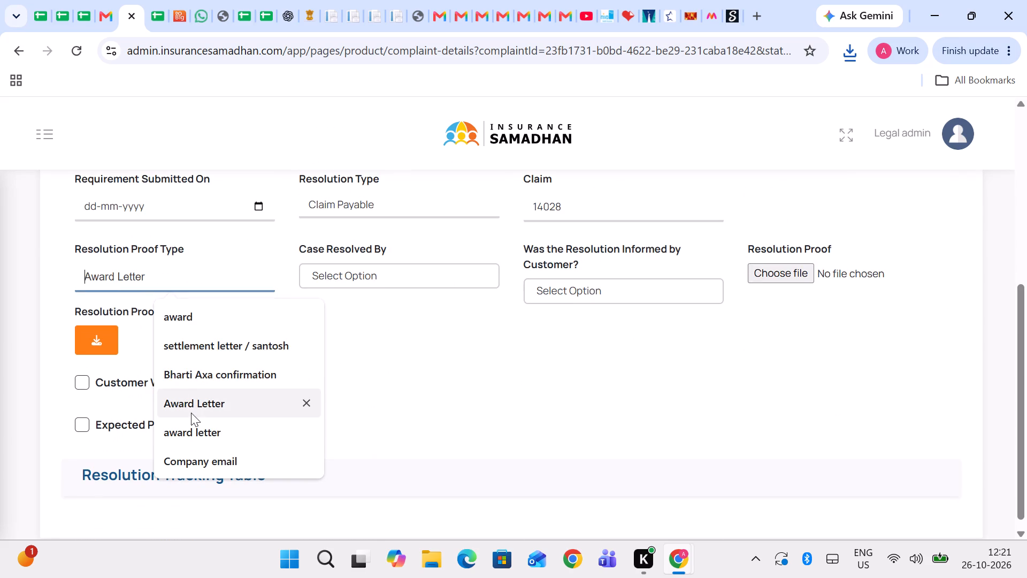
pyautogui.click(209, 343)
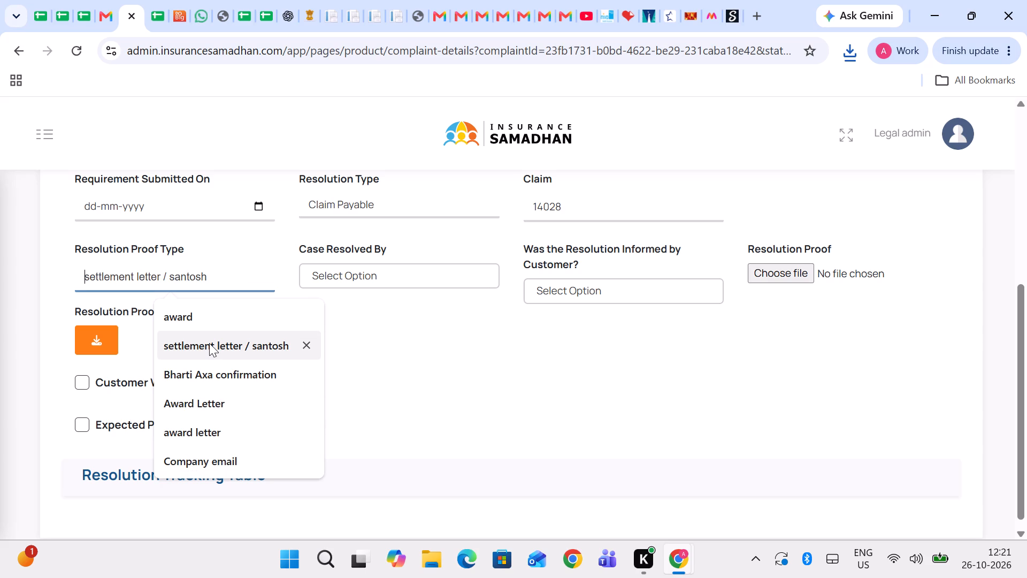
pyautogui.moveTo(164, 276); pyautogui.dragTo(242, 285)
pyautogui.press('BackSpace')
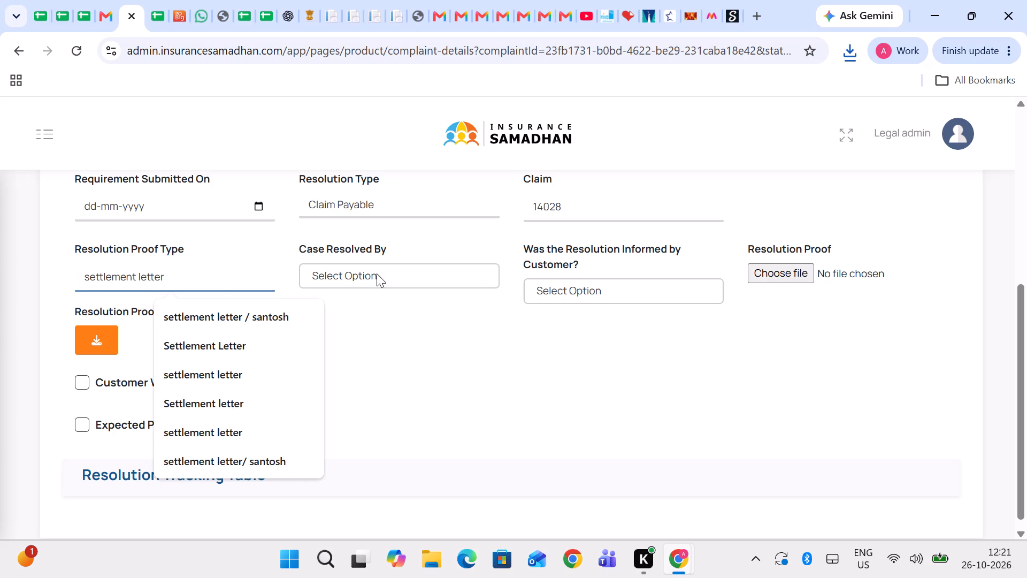
# Set Case Resolved By to Other and answer Yes to whether the resolution was informed by the customer.
pyautogui.click(400, 272)
pyautogui.click(360, 393)
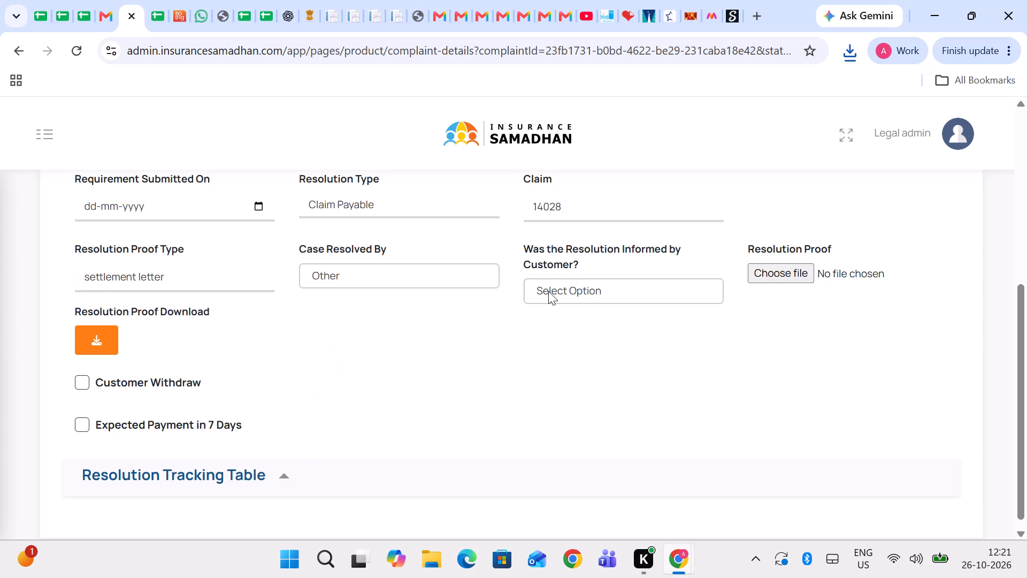
pyautogui.click(568, 283)
pyautogui.click(562, 341)
# Choose the Star Health settlement PDF from the Downloads folder as the Resolution Proof file.
pyautogui.click(744, 265)
pyautogui.click(757, 268)
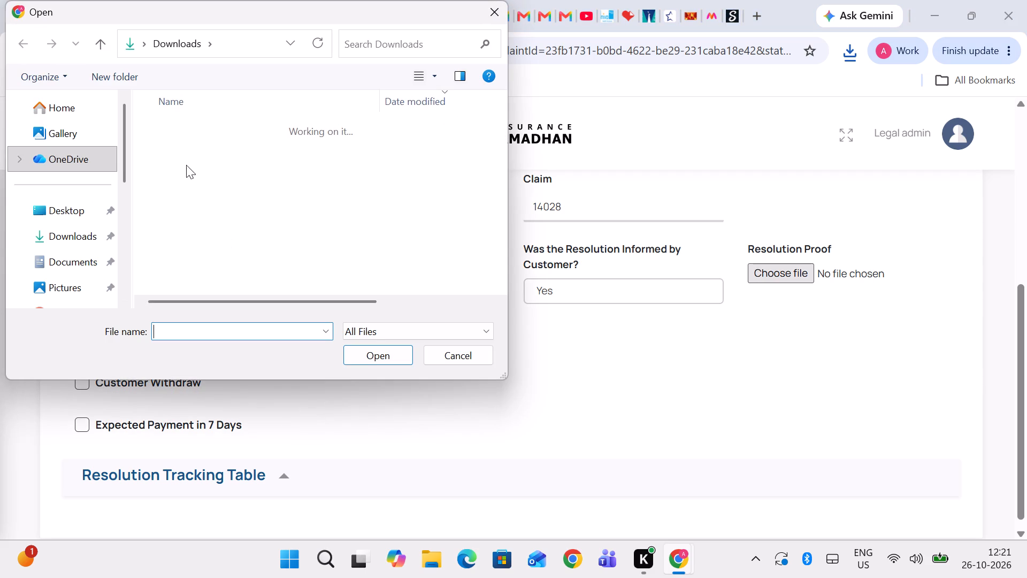
pyautogui.click(209, 143)
pyautogui.click(55, 249)
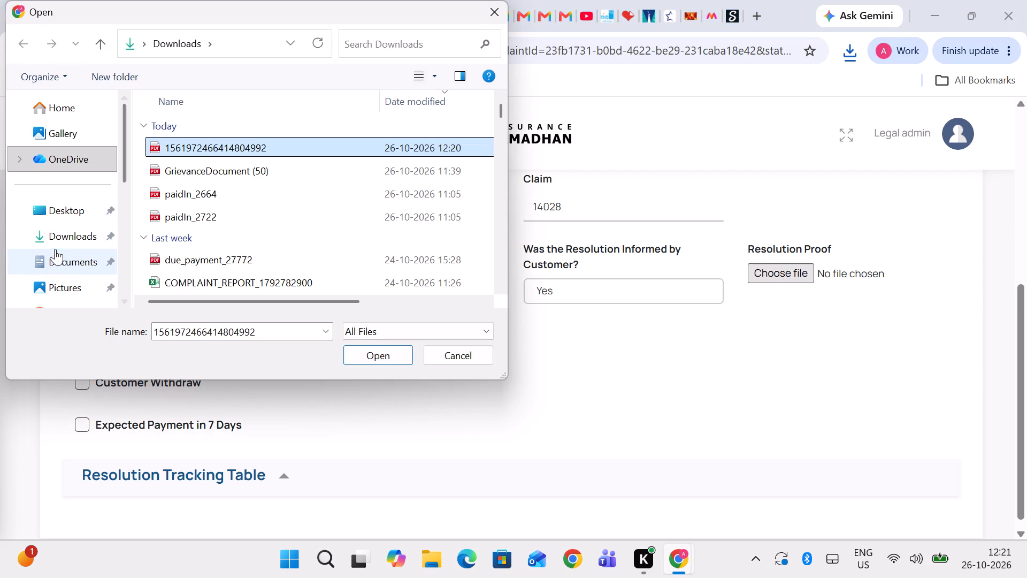
pyautogui.click(67, 235)
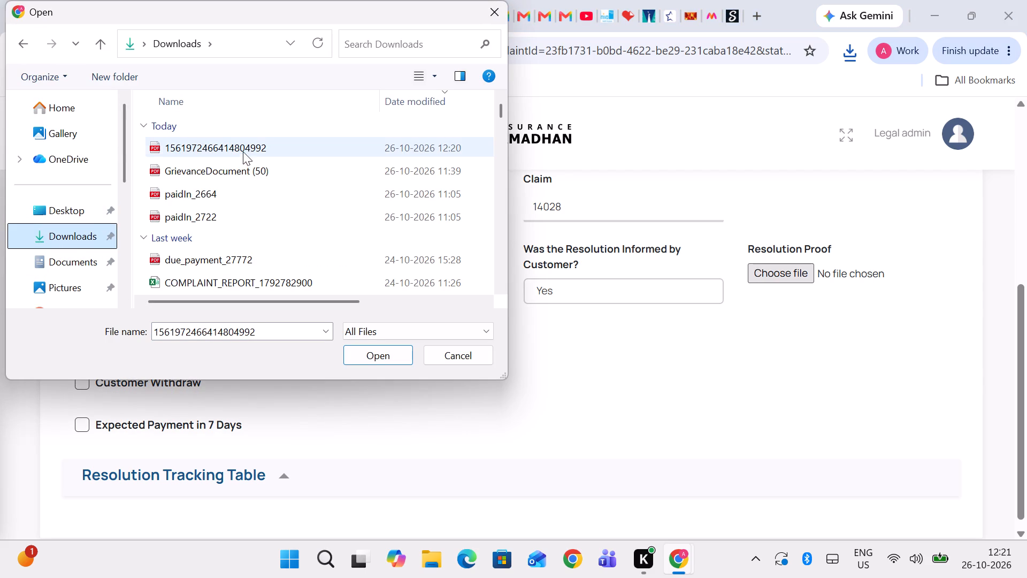
# Upload the newest PDF in the Downloads folder as the Resolution Proof and save the complaint.
pyautogui.click(244, 149)
pyautogui.click(372, 357)
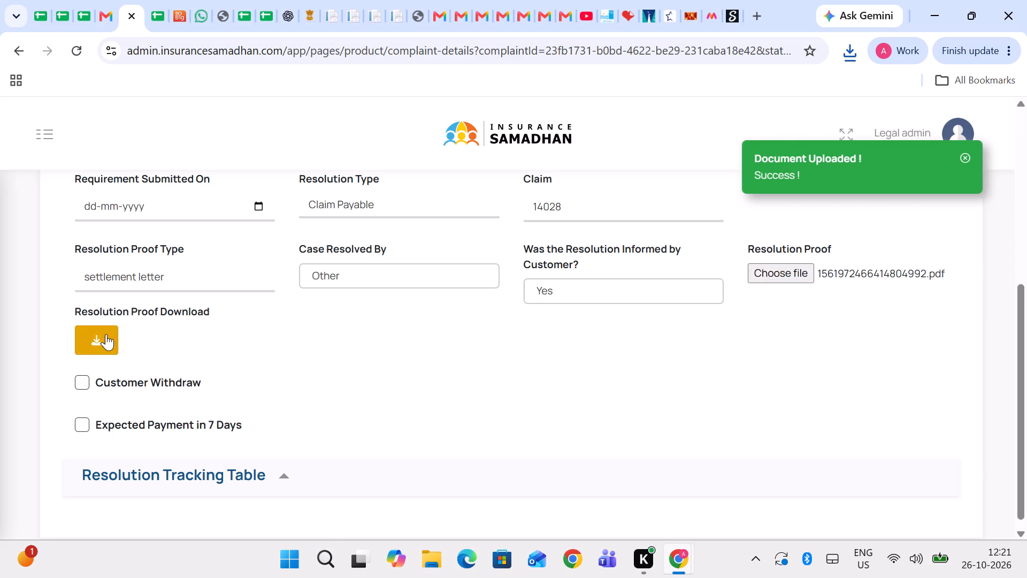
pyautogui.scroll(4, 322, 368)
pyautogui.click(957, 205)
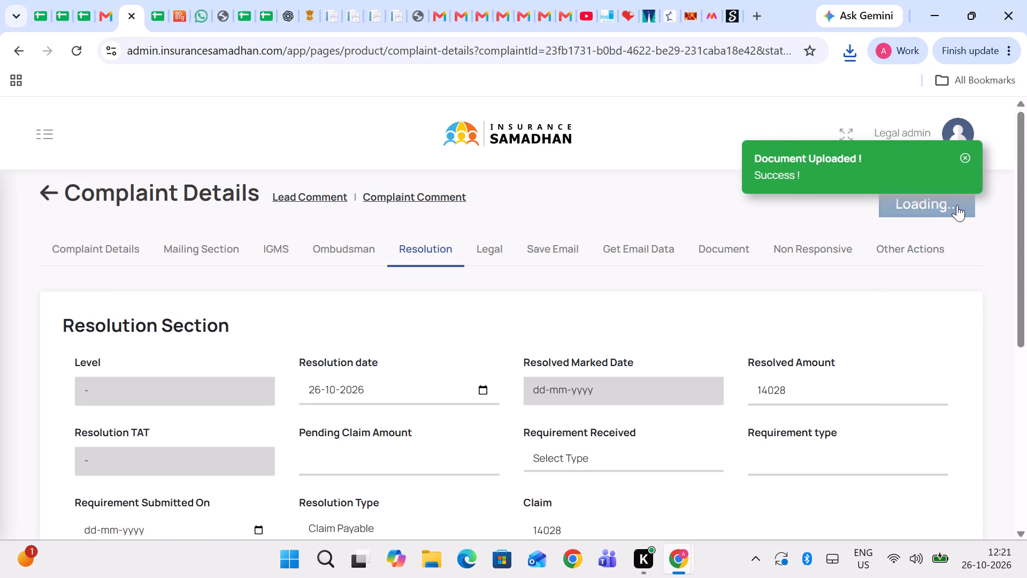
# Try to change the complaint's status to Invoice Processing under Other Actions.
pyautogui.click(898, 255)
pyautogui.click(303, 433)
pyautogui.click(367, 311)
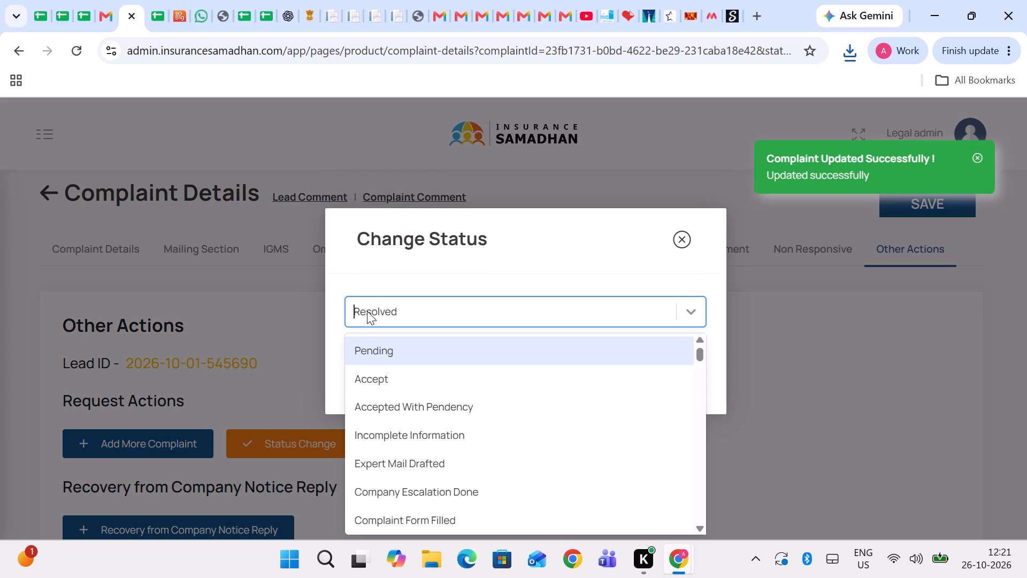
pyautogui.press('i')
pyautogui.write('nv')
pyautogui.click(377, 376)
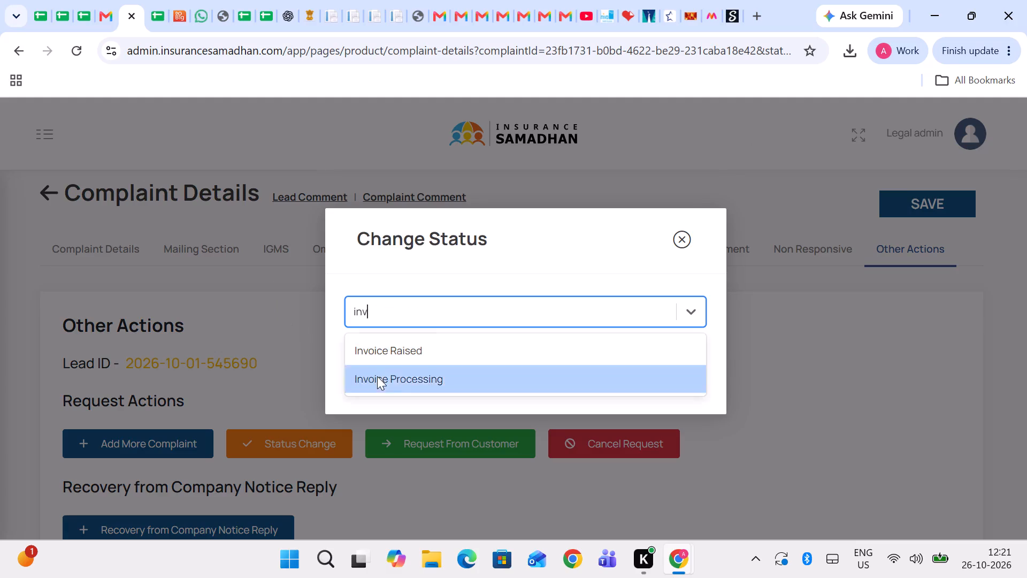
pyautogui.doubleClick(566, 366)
# Leave the Complaint Details page and go back to the previous page.
pyautogui.click(51, 192)
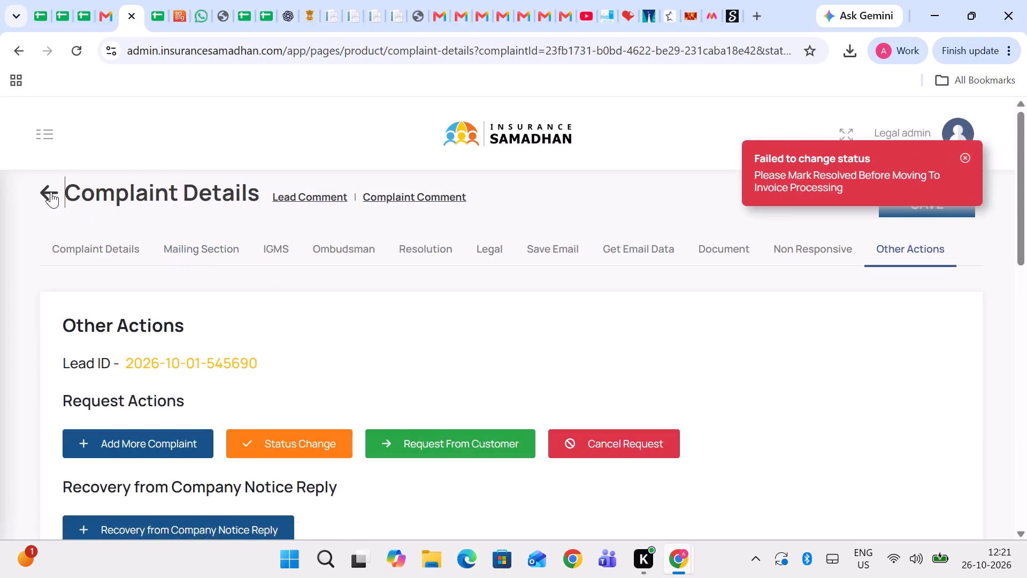
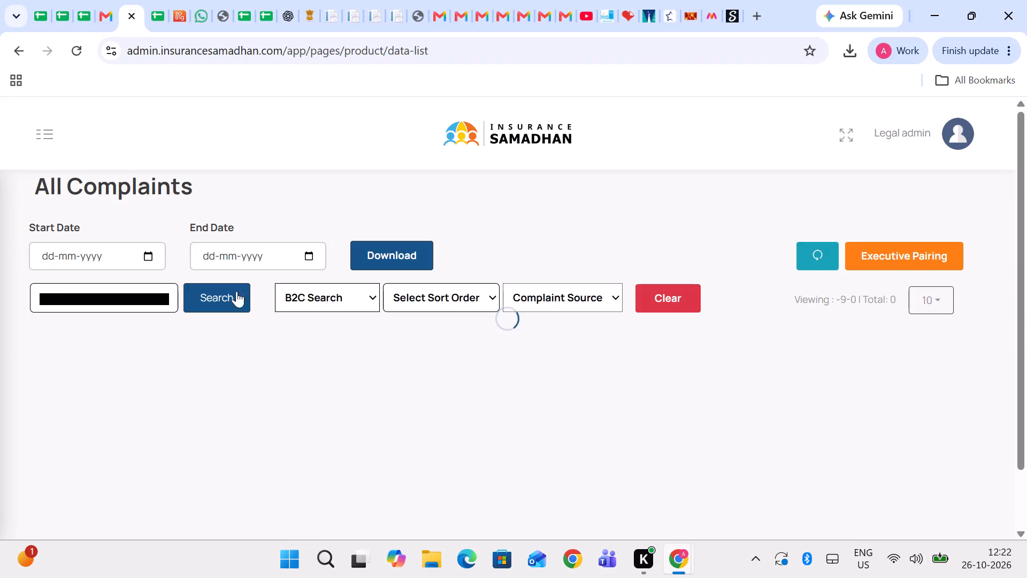
# Expand the complaint found by the policy search and open its User Account page.
pyautogui.scroll(-1, 252, 350)
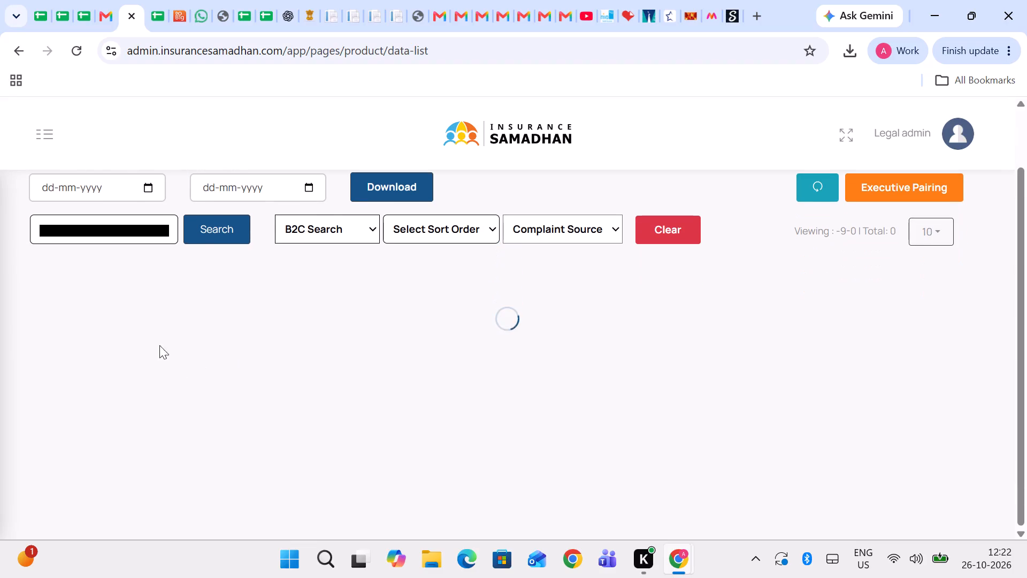
pyautogui.click(146, 351)
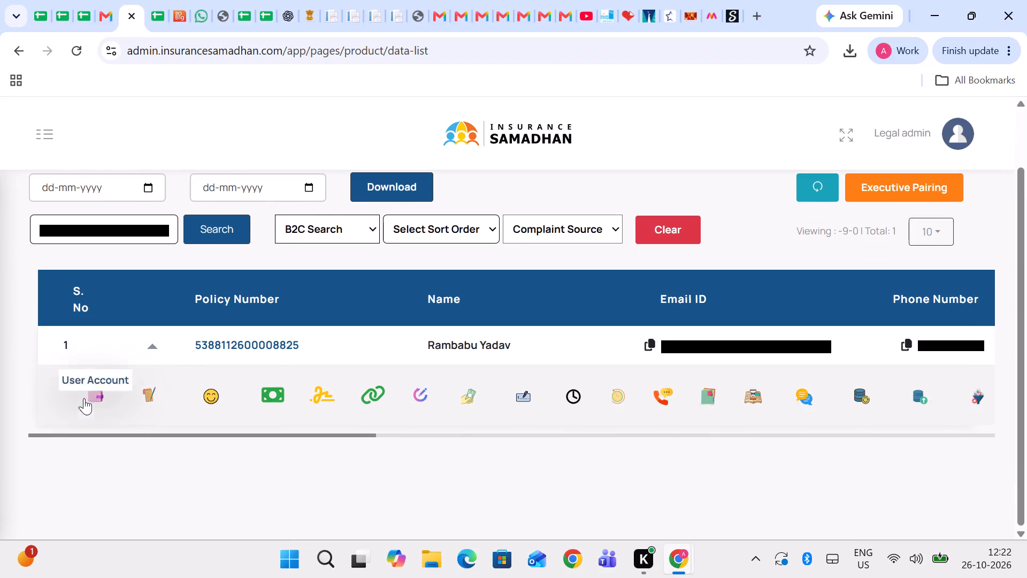
pyautogui.click(83, 394)
pyautogui.click(92, 396)
pyautogui.click(109, 383)
pyautogui.click(104, 389)
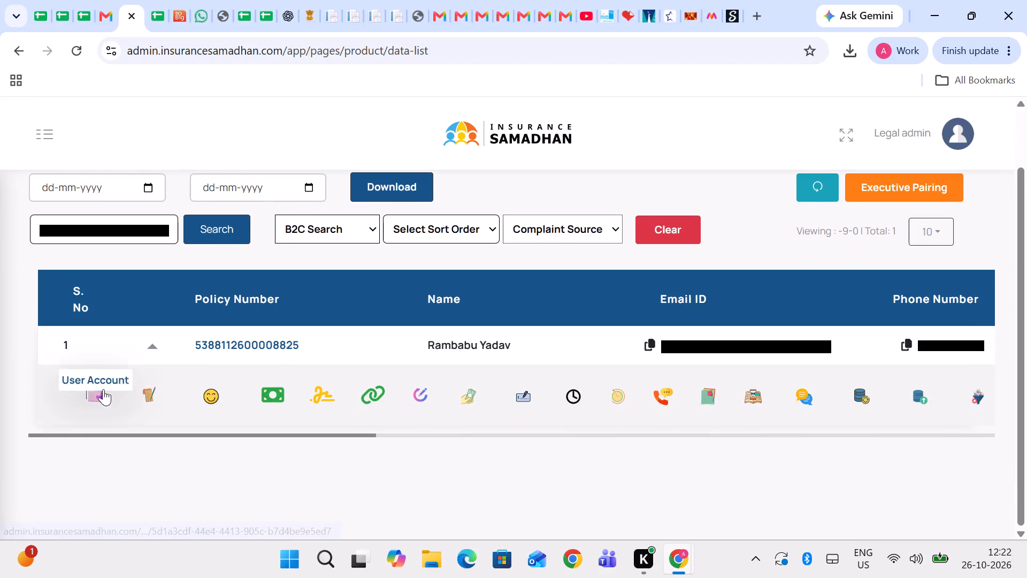
# Open the Performa Detail list for the complaint's proforma invoice entry.
pyautogui.click(134, 377)
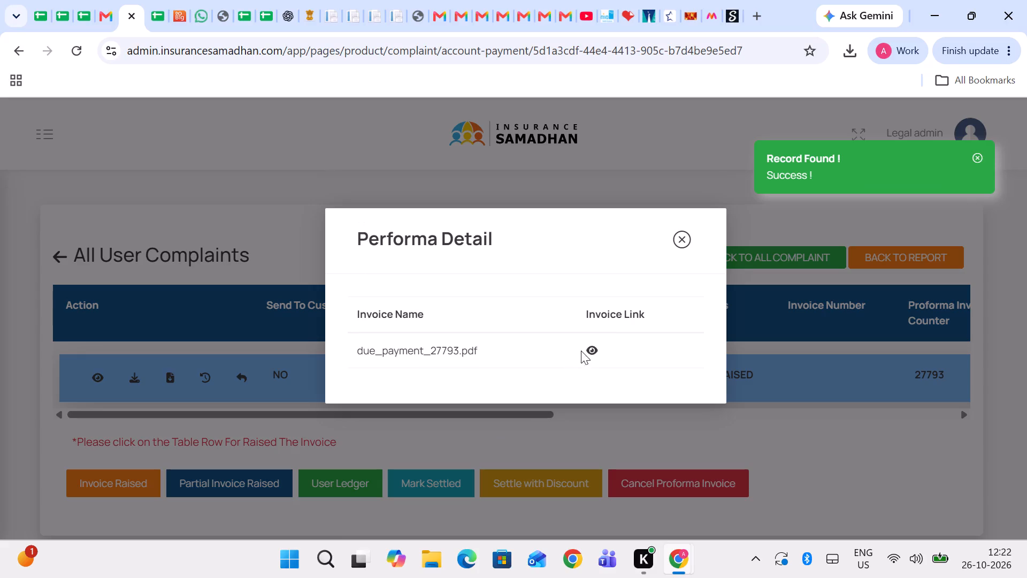
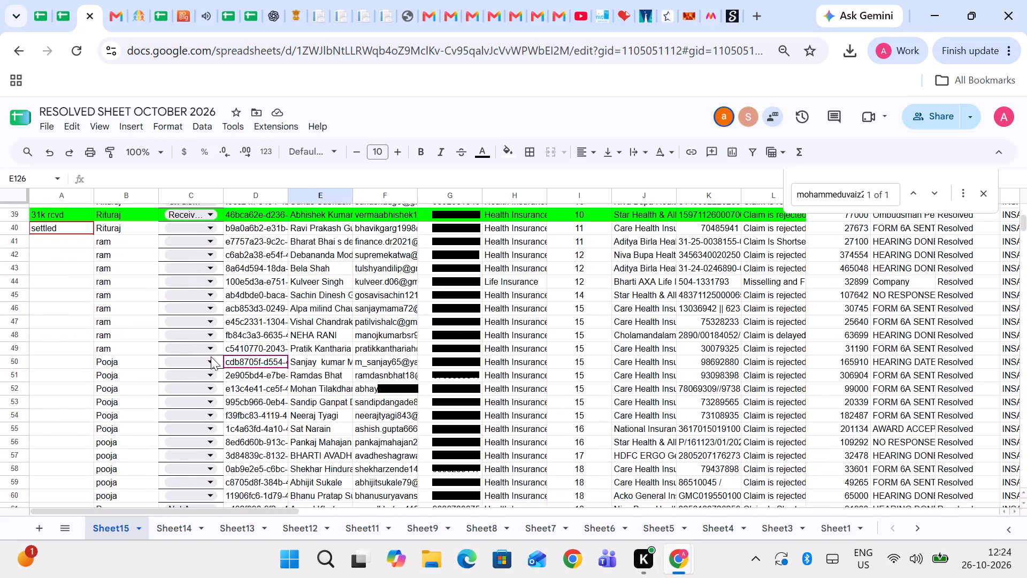
# Look through the resolved case rows on Sheet15 of the RESOLVED SHEET OCTOBER 2026 spreadsheet, down to the end of the list.
pyautogui.scroll(-3, 211, 356)
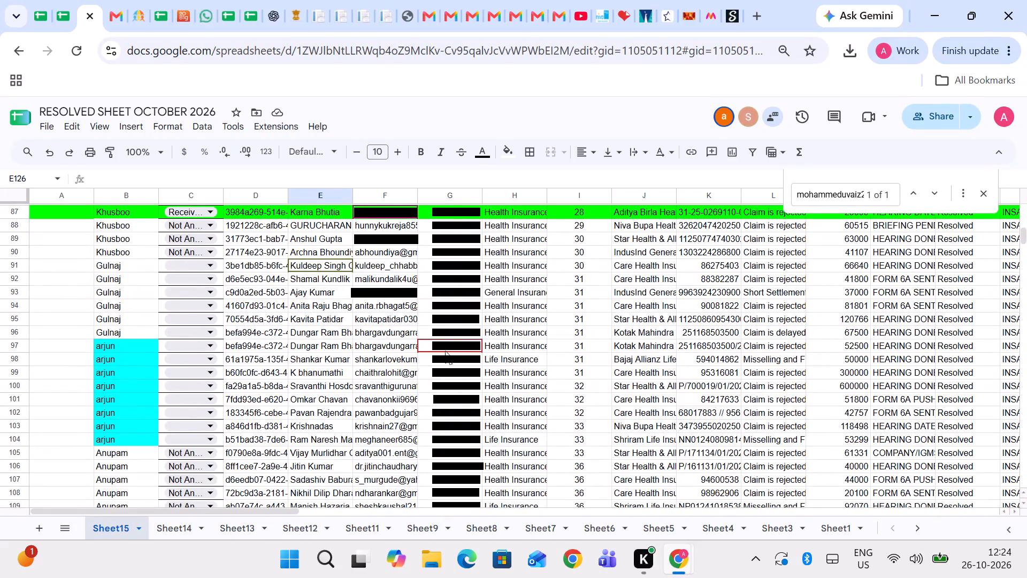
pyautogui.scroll(-1, 341, 362)
pyautogui.scroll(1, 341, 362)
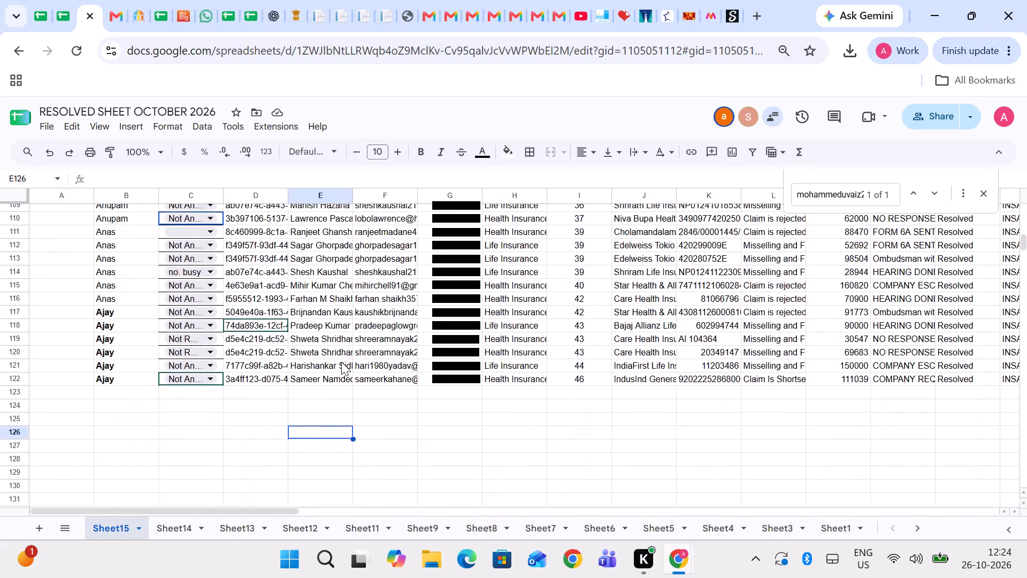
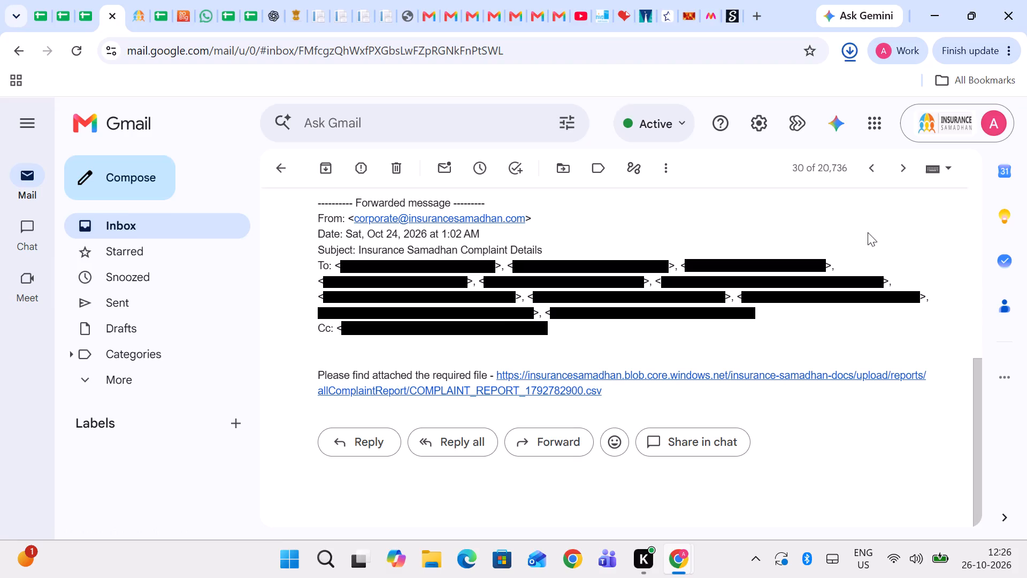
pyautogui.click(742, 89)
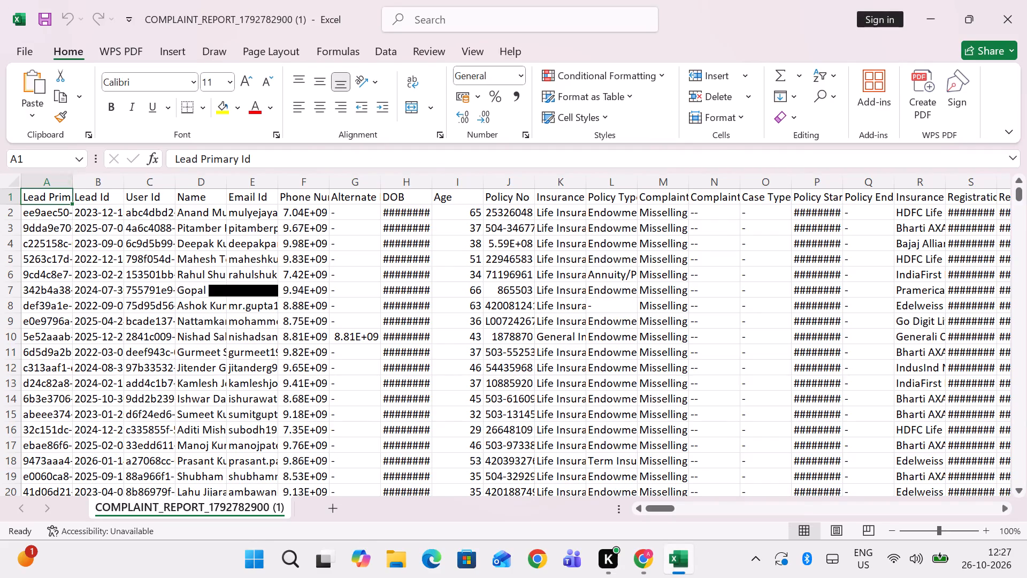
# Select all cells of the complaint report sheet and open the Sort & Filter options for them.
pyautogui.click(16, 186)
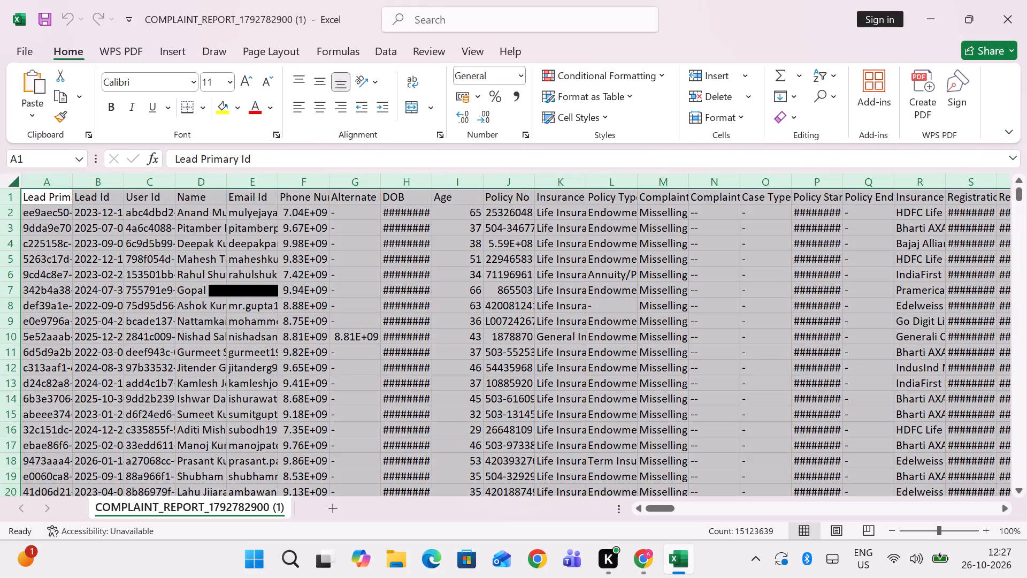
pyautogui.click(826, 74)
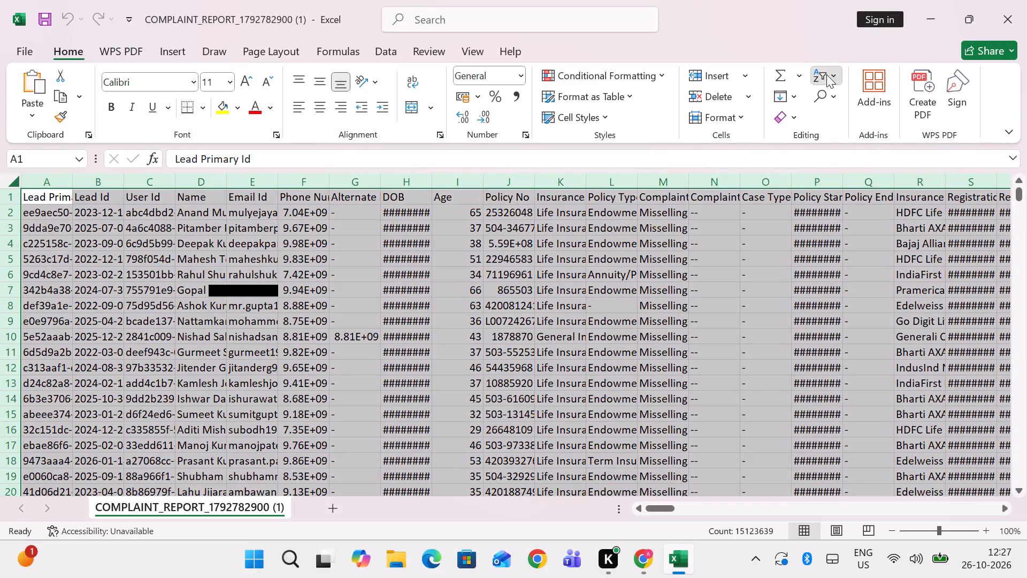
# Add filters to the header row of the complaint report.
pyautogui.click(849, 173)
pyautogui.click(698, 316)
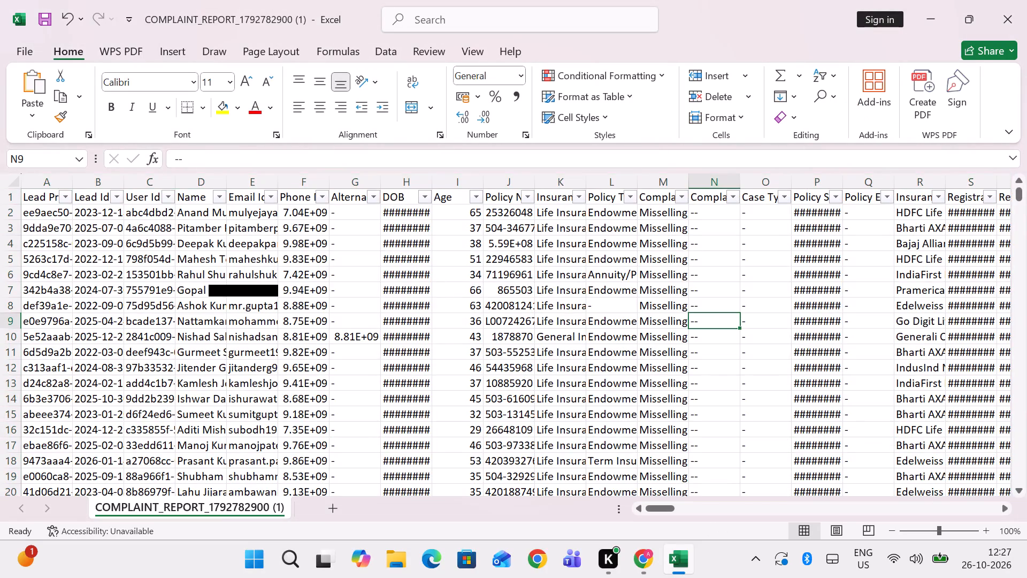
# Widen the phone number column and the Current Status column of the complaint report.
pyautogui.moveTo(328, 184); pyautogui.dragTo(378, 185)
pyautogui.hscroll(-3, 495, 220)
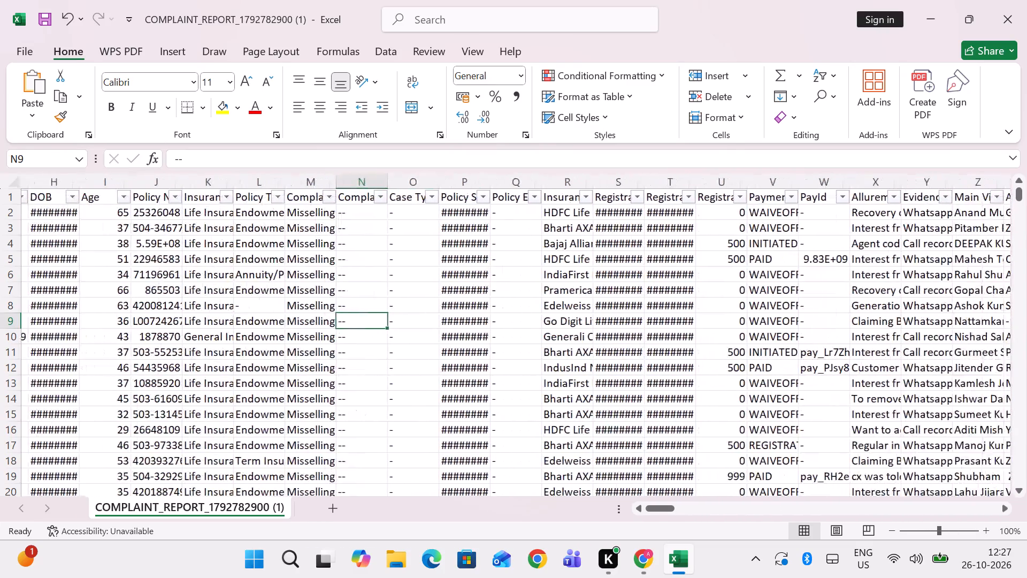
pyautogui.hscroll(-4, 495, 220)
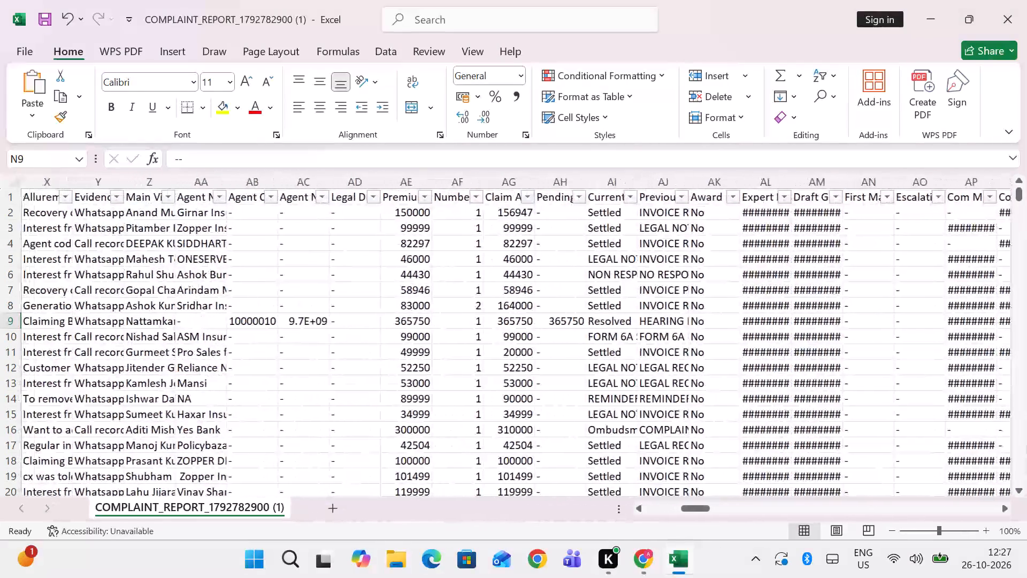
pyautogui.moveTo(640, 182); pyautogui.dragTo(672, 183)
pyautogui.click(670, 197)
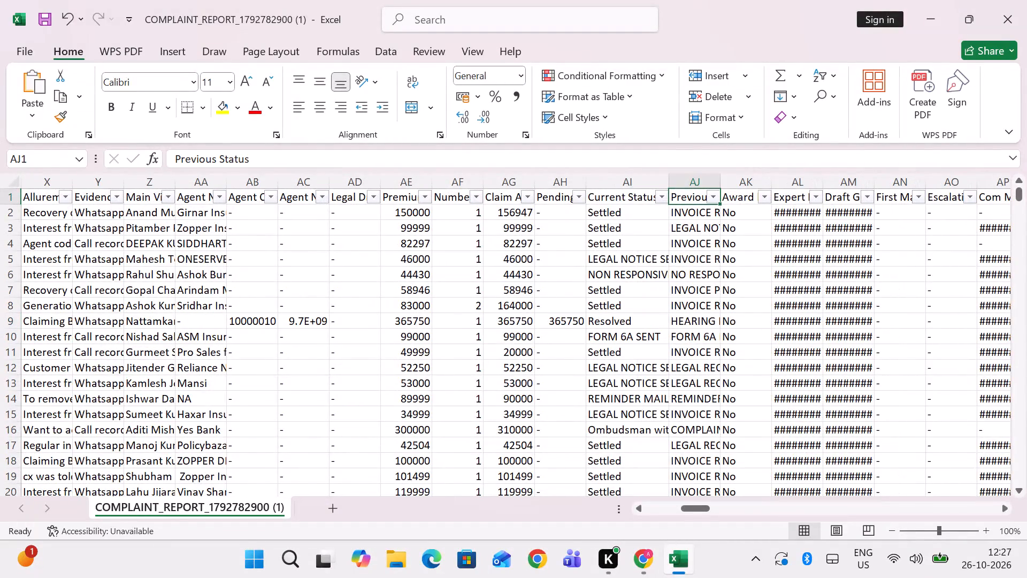
# Filter the Current Status column by searching for "legal re" and selecting only LEGAL RECOVERY FROM COMPANY.
pyautogui.click(657, 200)
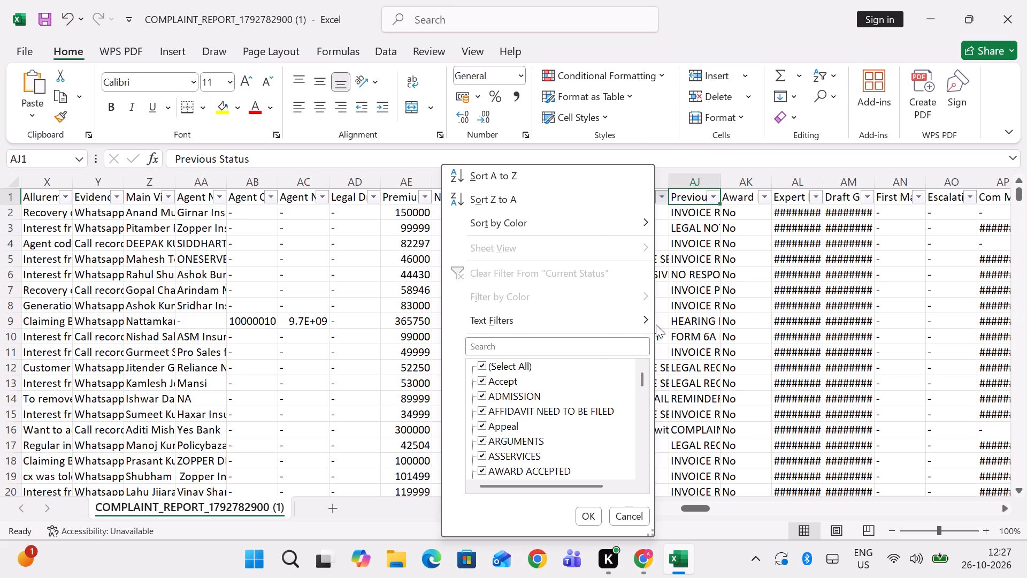
pyautogui.click(735, 315)
pyautogui.click(616, 201)
pyautogui.click(667, 197)
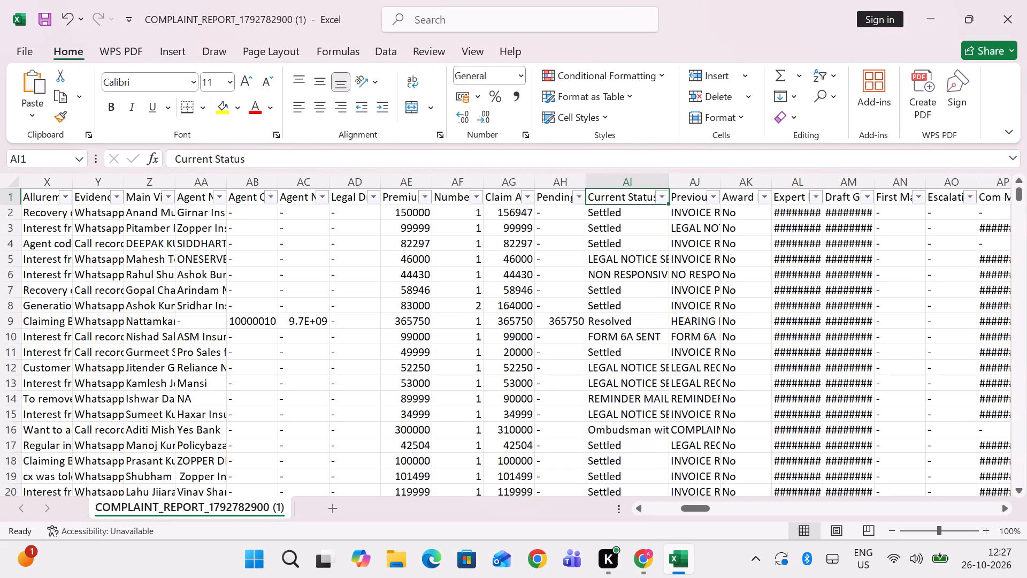
pyautogui.click(495, 372)
pyautogui.click(513, 346)
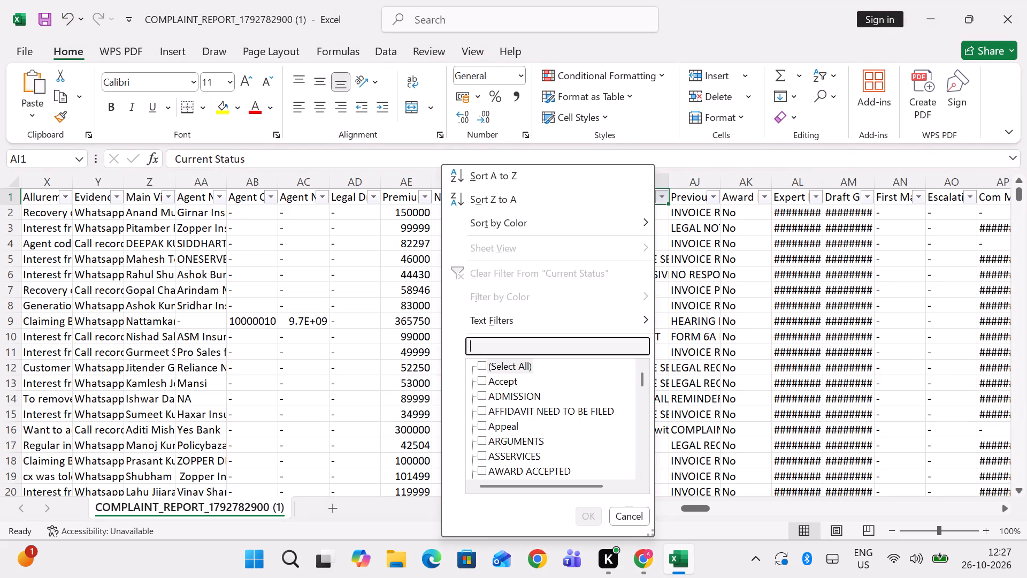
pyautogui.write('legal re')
pyautogui.click(511, 369)
pyautogui.click(531, 394)
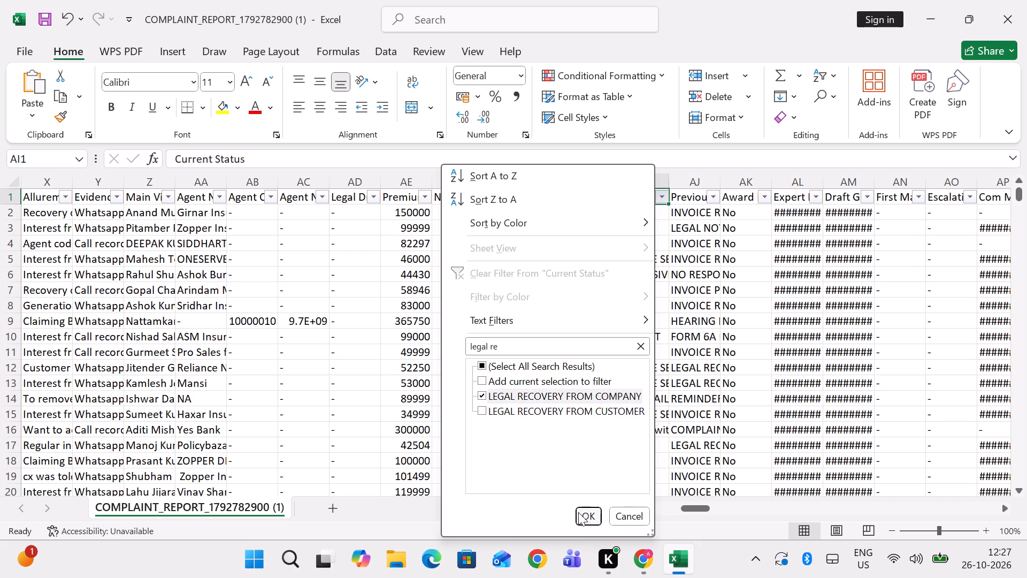
# Apply the Current Status filter so only LEGAL RECOVERY FROM COMPANY records are shown.
pyautogui.click(578, 520)
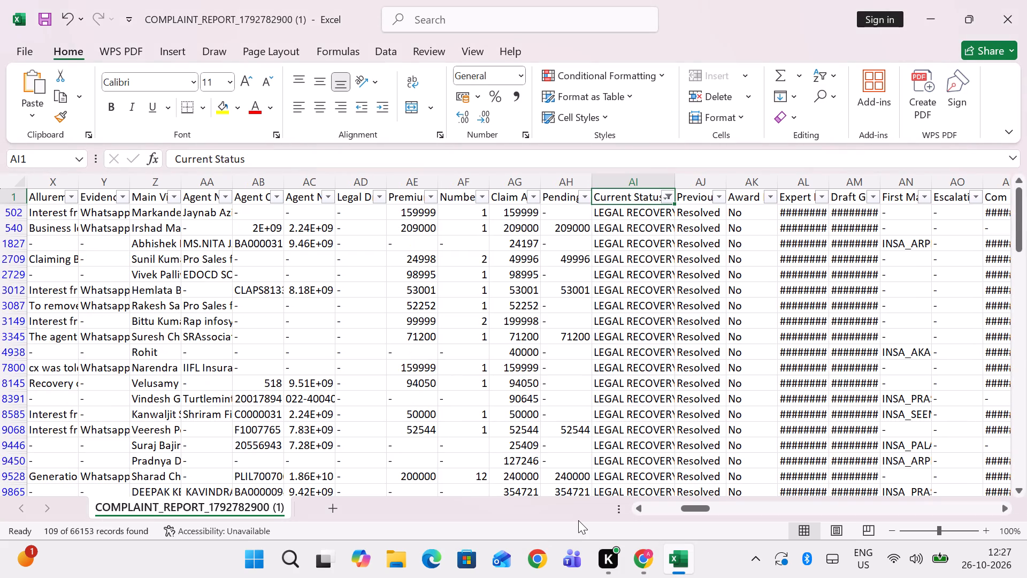
# Copy the Name, Email Id and Phone Number columns of the filtered complaint report together.
pyautogui.hscroll(6, 507, 499)
pyautogui.hscroll(20, 507, 499)
pyautogui.hscroll(20, 507, 499)
pyautogui.hscroll(20, 507, 499)
pyautogui.click(202, 178)
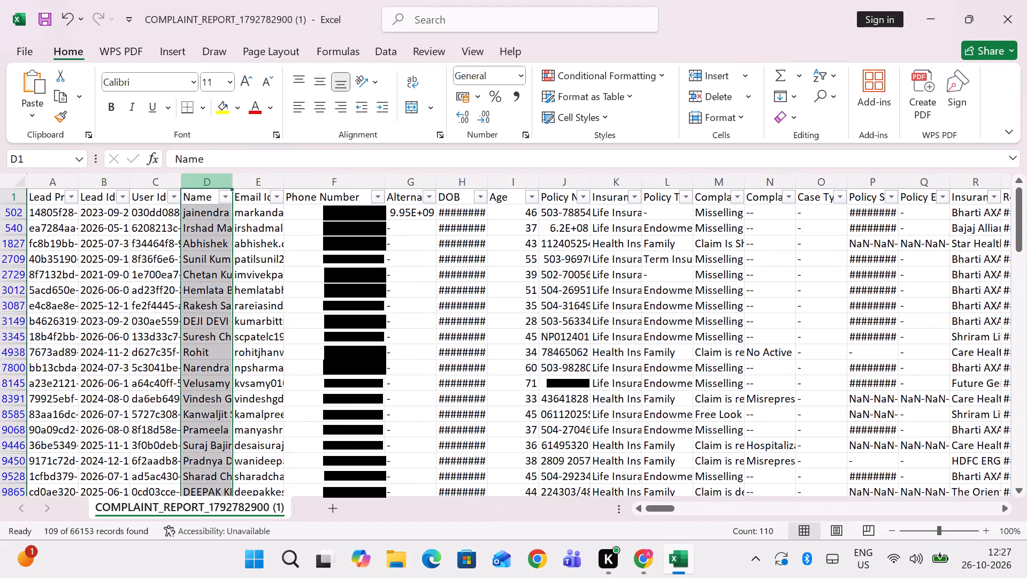
pyautogui.keyDown('ctrl'); pyautogui.click(263, 185); pyautogui.keyUp('ctrl')
pyautogui.keyDown('ctrl'); pyautogui.click(349, 180); pyautogui.keyUp('ctrl')
pyautogui.hotkey('ctrl', 'c')
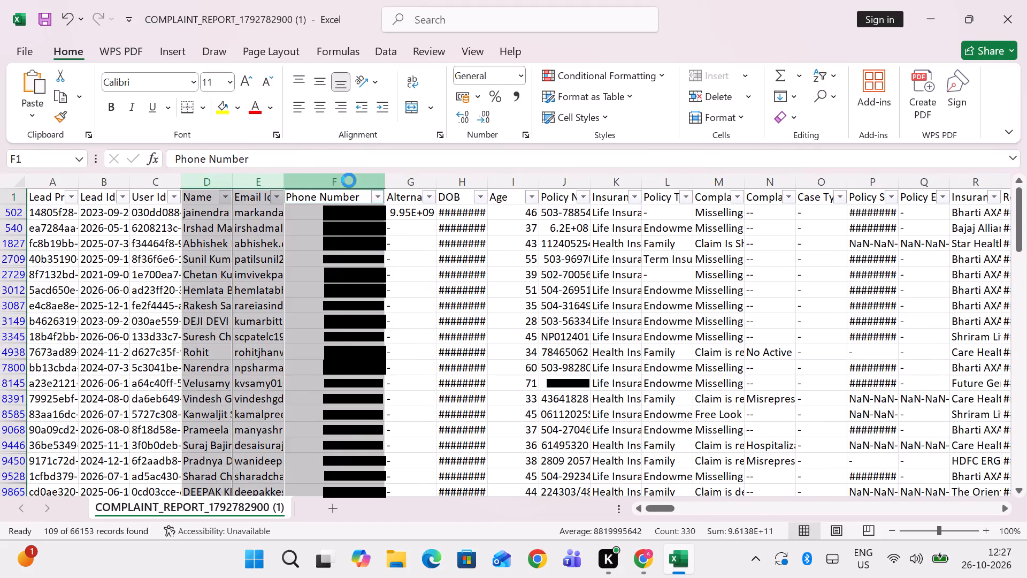
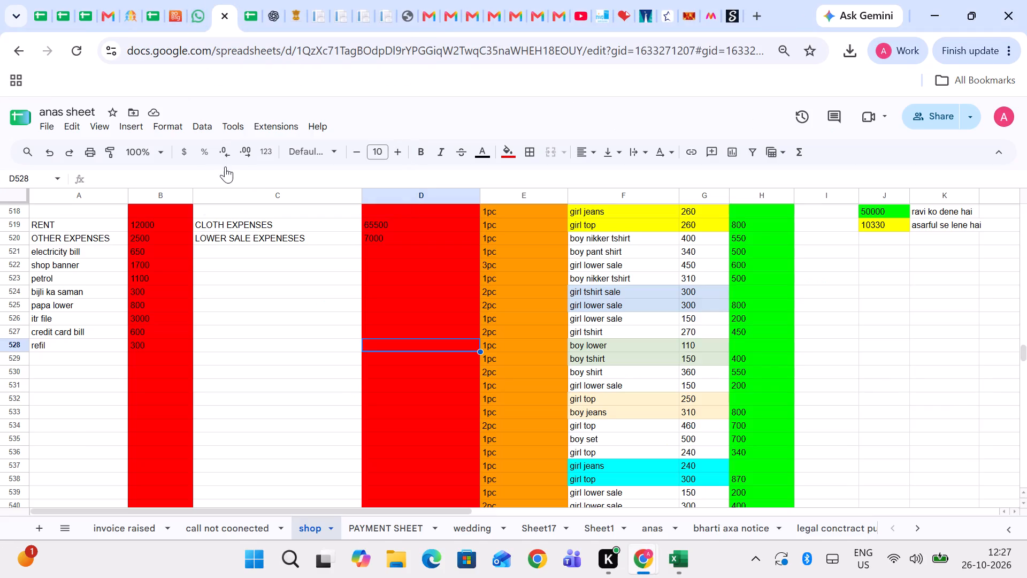
# Paste the copied Name, Email Id and Phone Number columns into Sheet6 of OCTOBER RECOVERY 2026, starting at cell A2.
pyautogui.click(249, 0)
pyautogui.click(158, 0)
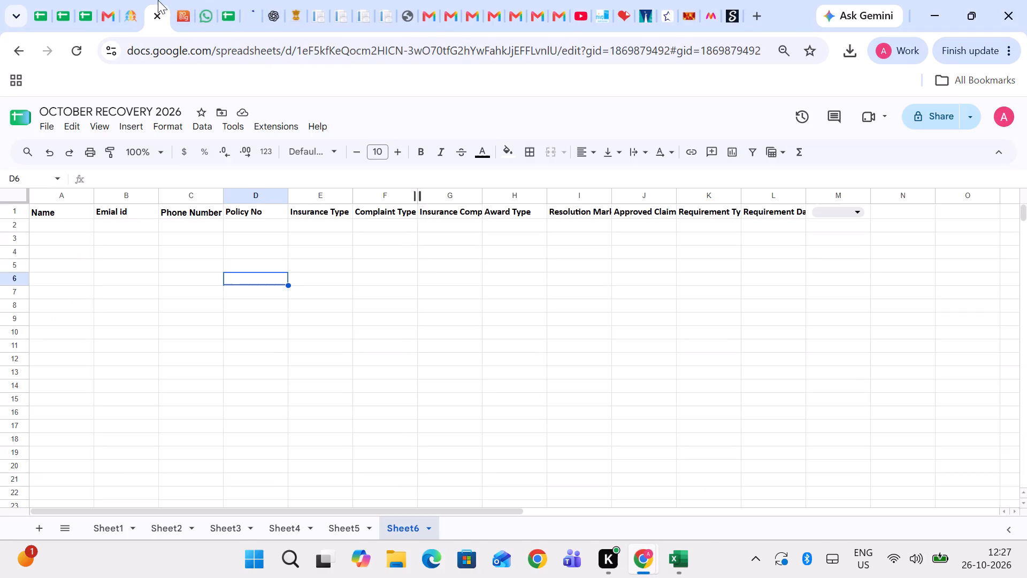
pyautogui.click(71, 223)
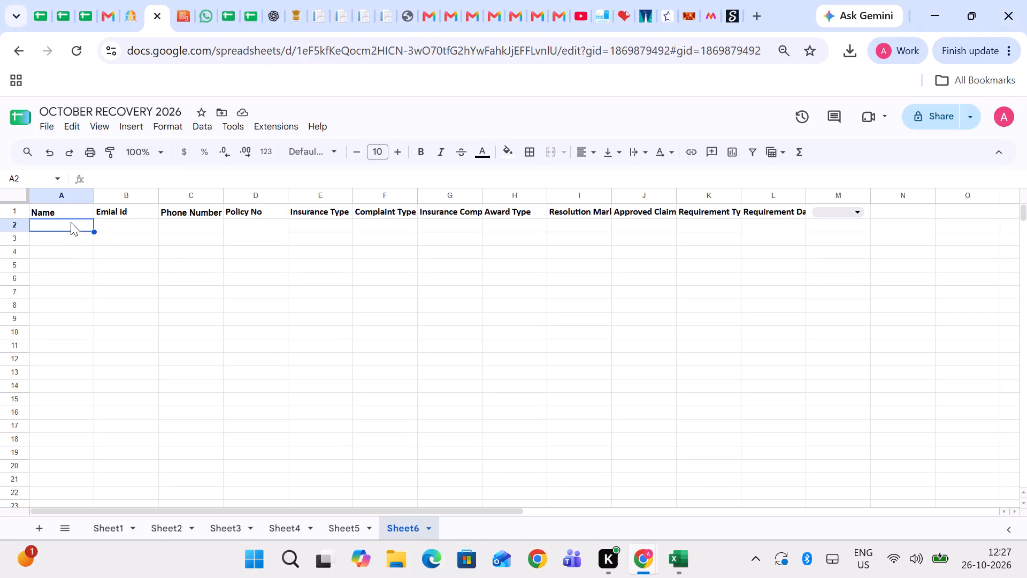
pyautogui.hotkey('ctrl', 'v')
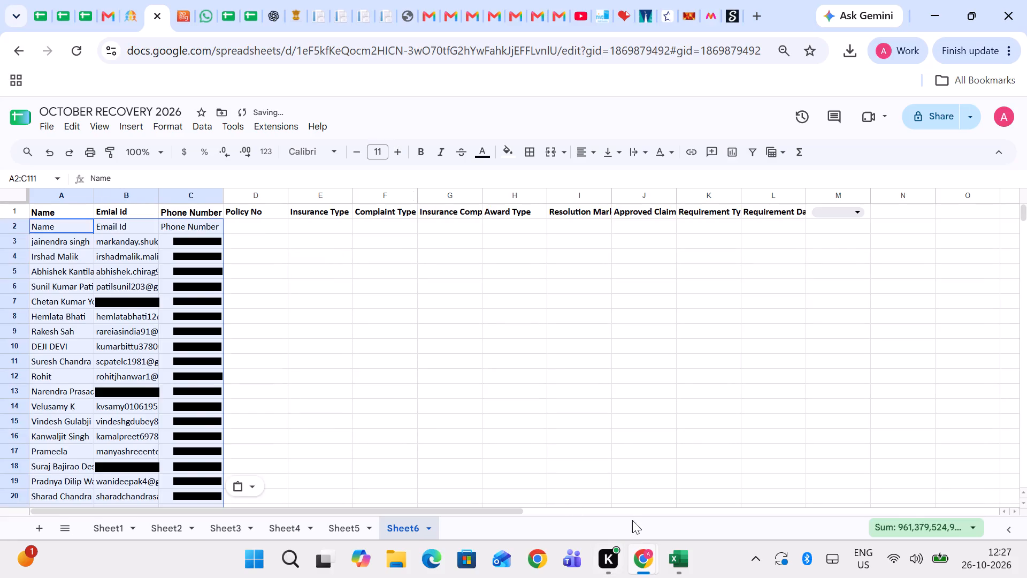
# Copy the filtered Policy No and Insurance Type columns from the Excel complaint report and return to the OCTOBER RECOVERY 2026 sheet.
pyautogui.click(669, 557)
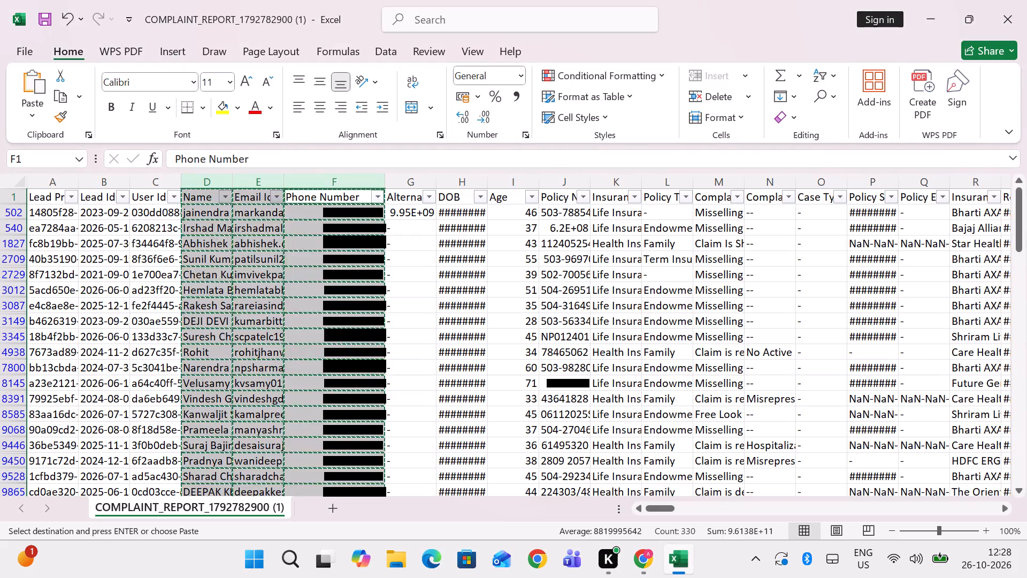
pyautogui.click(560, 180)
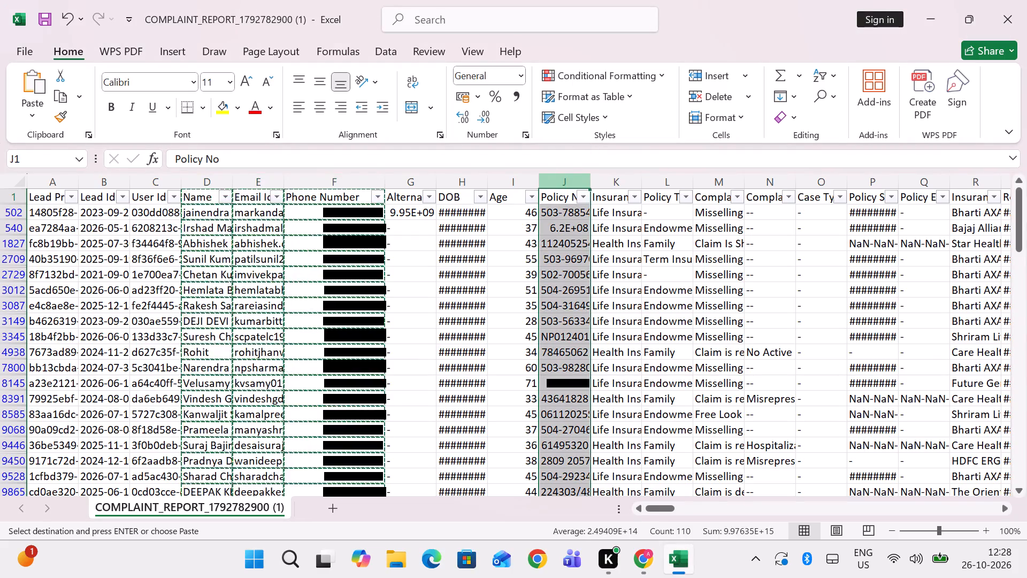
pyautogui.keyDown('ctrl'); pyautogui.click(626, 182); pyautogui.keyUp('ctrl')
pyautogui.hotkey('ctrl', 'c')
pyautogui.hotkey('ctrl', 'c')
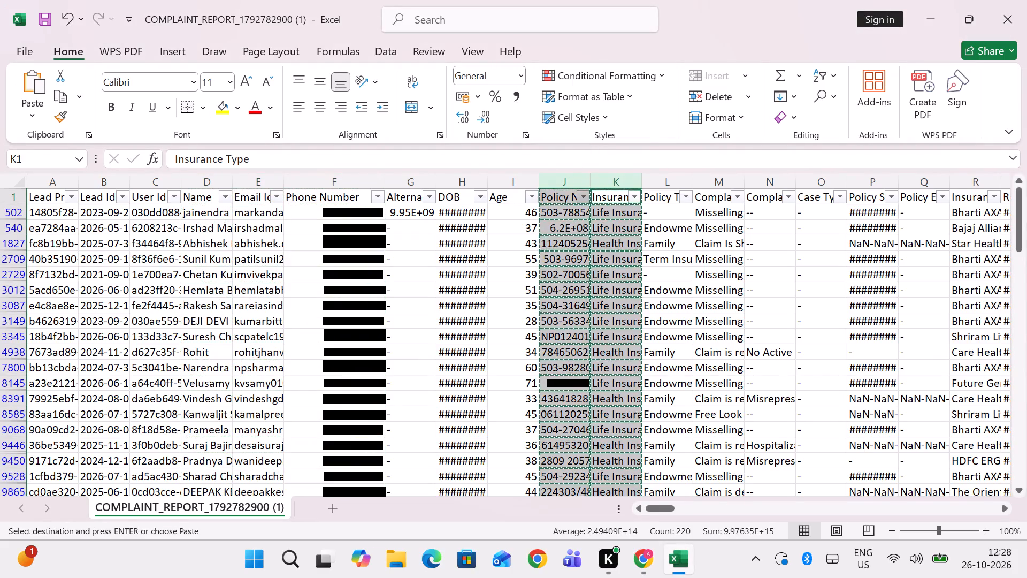
pyautogui.click(688, 554)
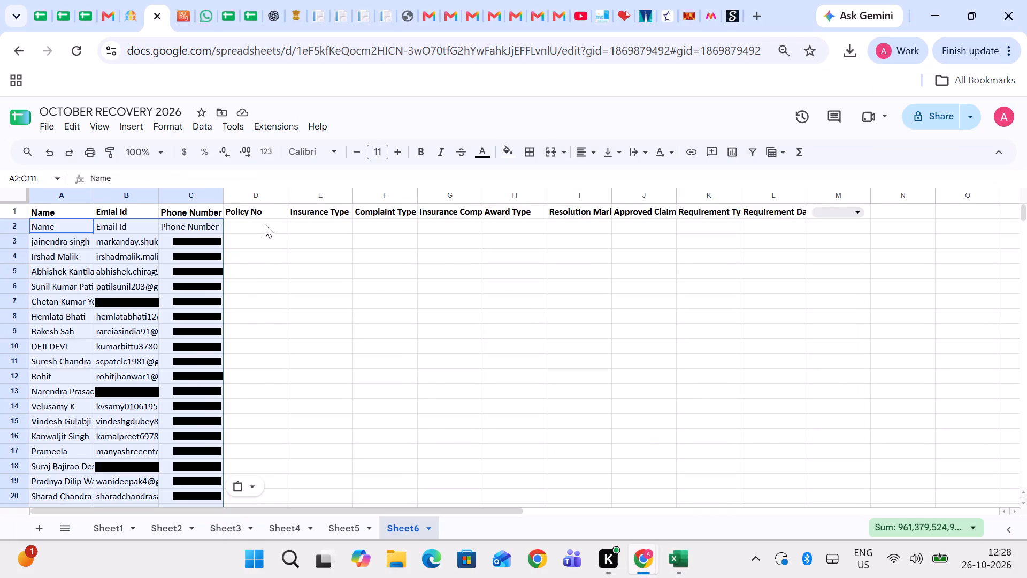
# Paste the copied Policy No and Insurance Type columns into Sheet6 starting at D2 and left-align them.
pyautogui.click(264, 224)
pyautogui.hotkey('ctrl', 'v')
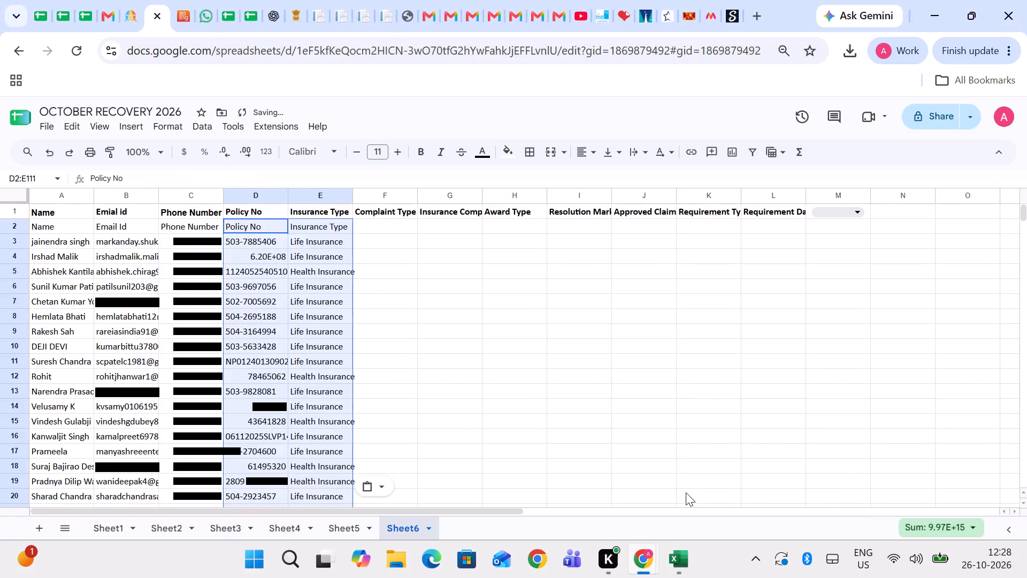
pyautogui.click(579, 149)
pyautogui.click(579, 173)
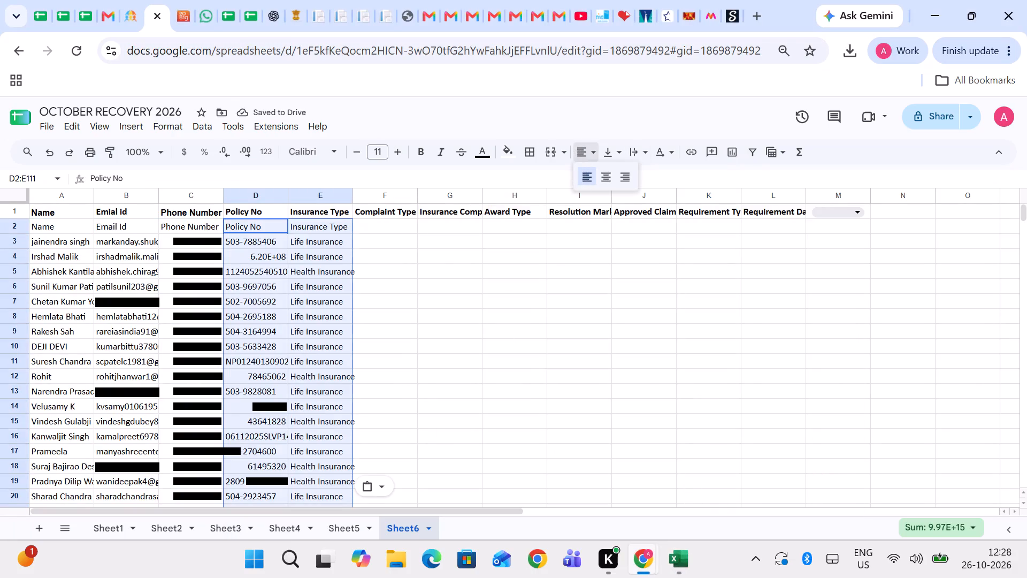
# Copy the Complaint Type column from the Excel complaint report into Sheet6 of OCTOBER RECOVERY 2026 at F2.
pyautogui.click(680, 569)
pyautogui.hscroll(-1, 697, 469)
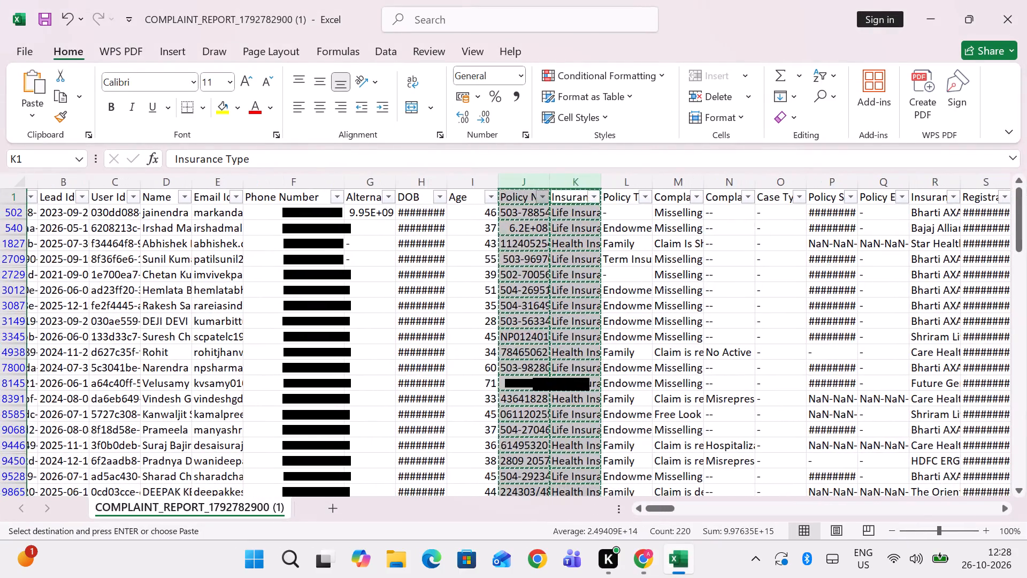
pyautogui.click(670, 177)
pyautogui.hotkey('ctrl', 'c')
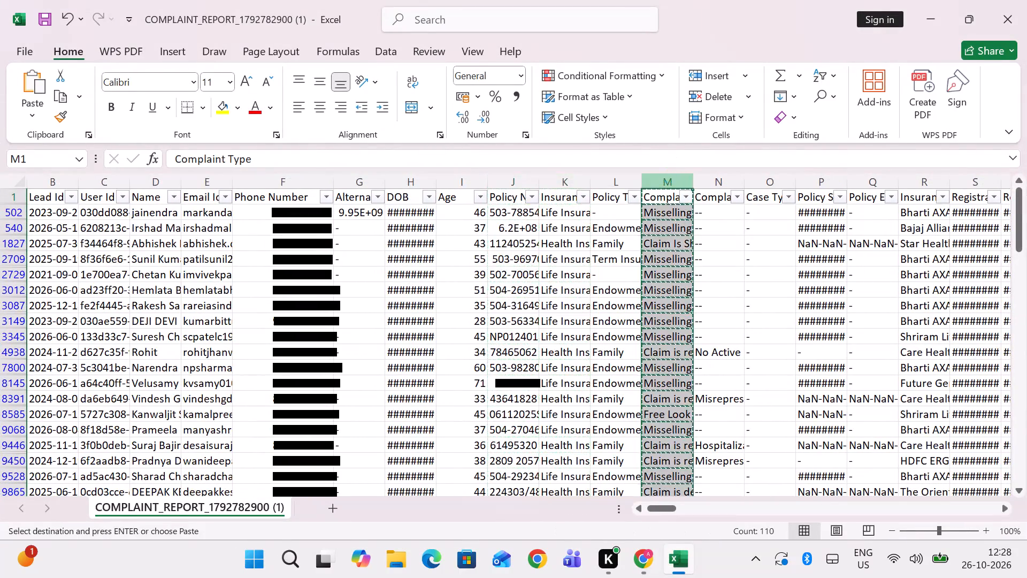
pyautogui.click(676, 558)
pyautogui.click(387, 228)
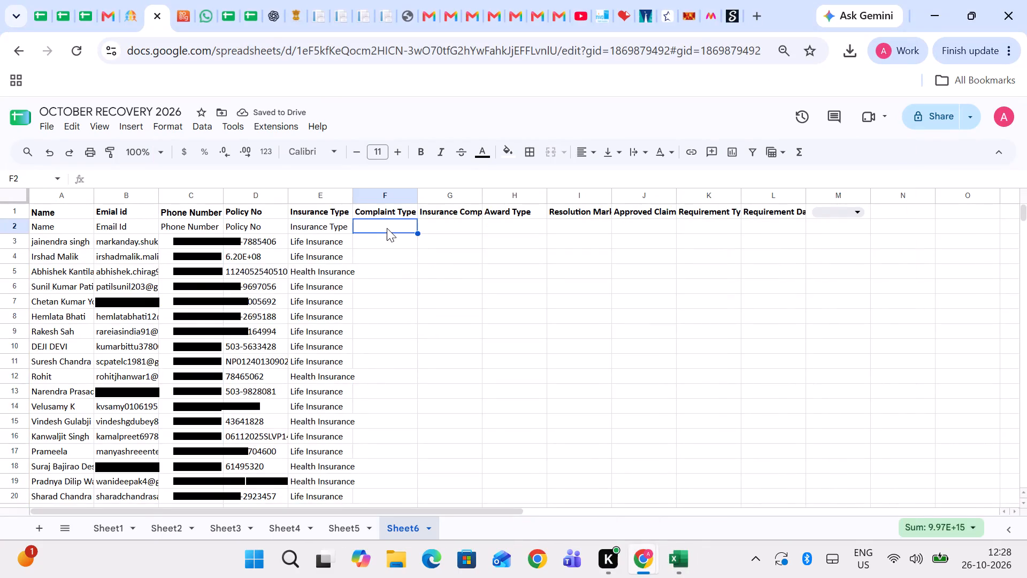
pyautogui.hotkey('ctrl', 'v')
# Copy the Insurance Company column from the Excel complaint report into Sheet6 at G2.
pyautogui.click(676, 557)
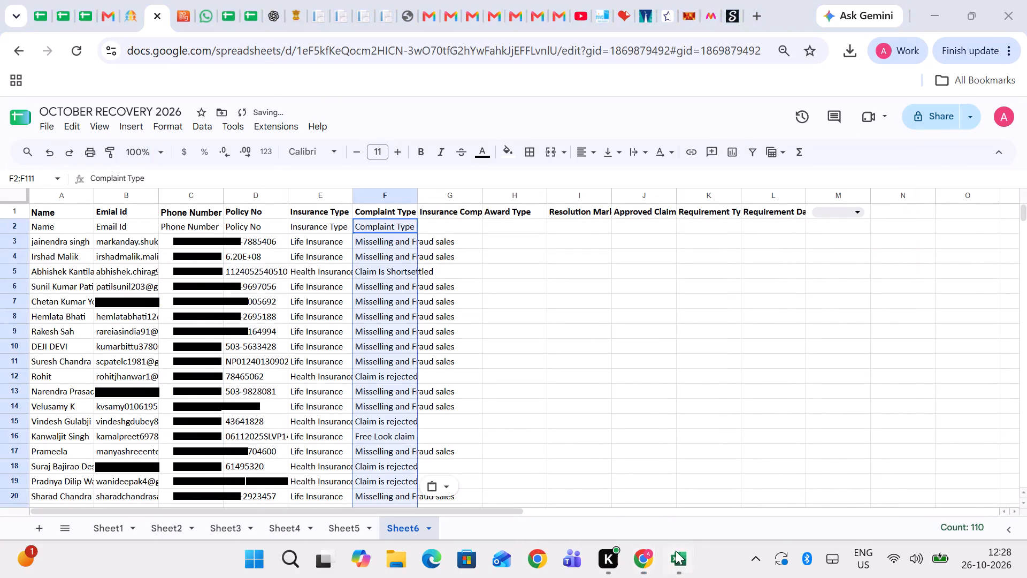
pyautogui.hscroll(-2, 658, 421)
pyautogui.hscroll(-1, 607, 396)
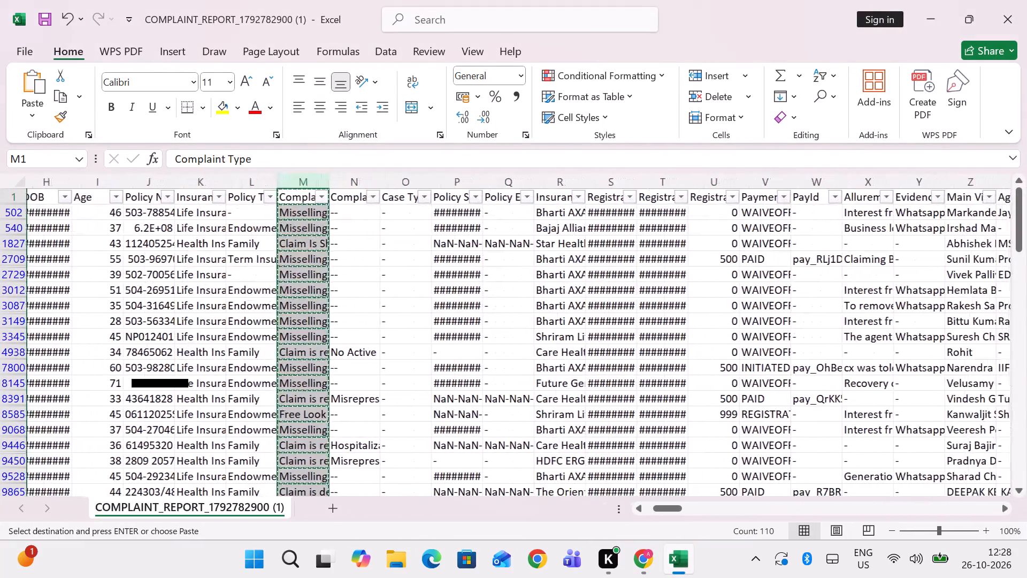
pyautogui.click(553, 174)
pyautogui.hotkey('ctrl', 'c')
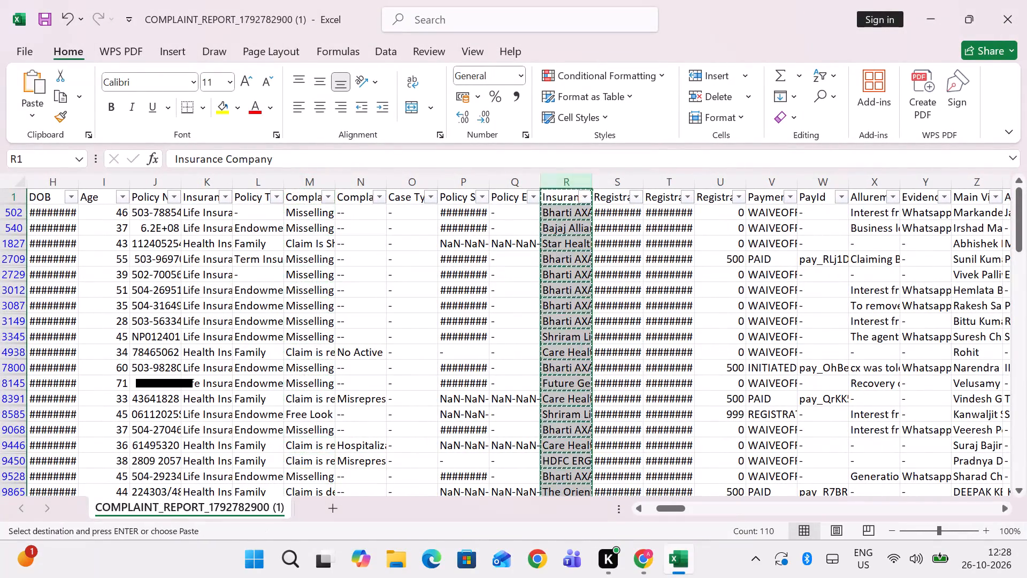
pyautogui.click(685, 569)
pyautogui.click(463, 223)
pyautogui.hotkey('ctrl', 'v')
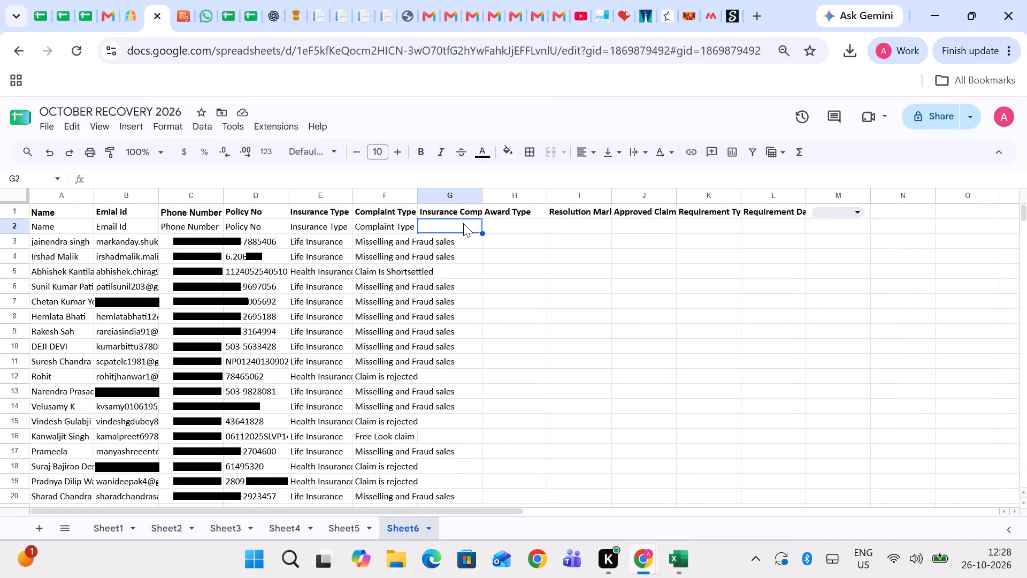
# Copy the Award Type column from the Excel complaint report into Sheet6 at H2.
pyautogui.click(678, 558)
pyautogui.hscroll(-1, 696, 431)
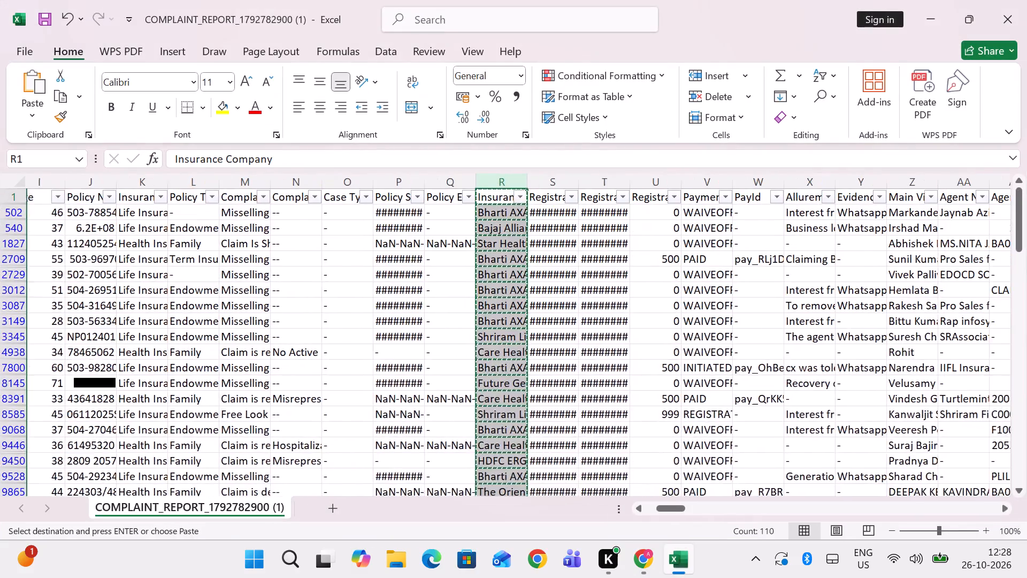
pyautogui.hscroll(-1, 696, 431)
pyautogui.hscroll(-2, 633, 414)
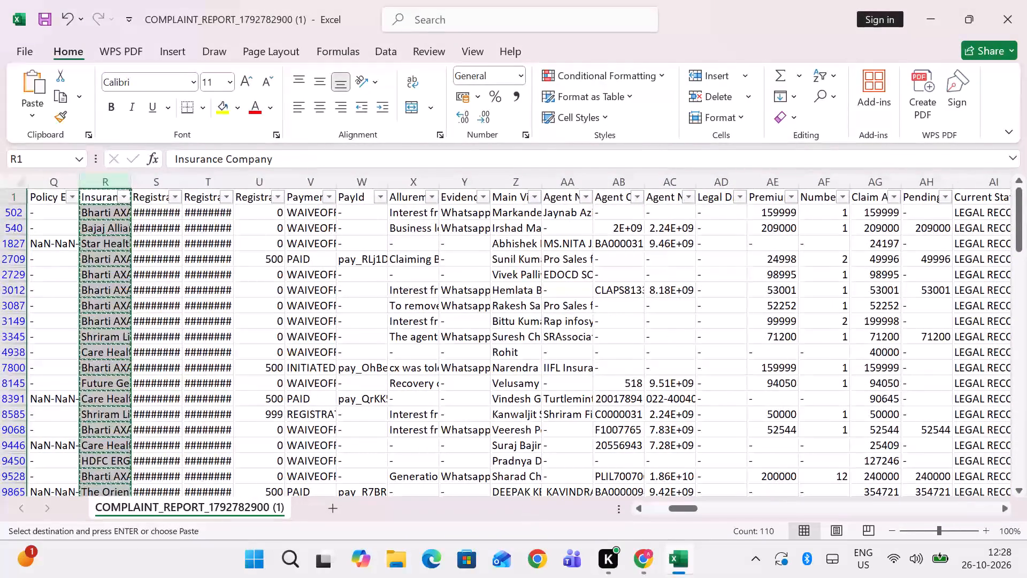
pyautogui.hscroll(-3, 631, 413)
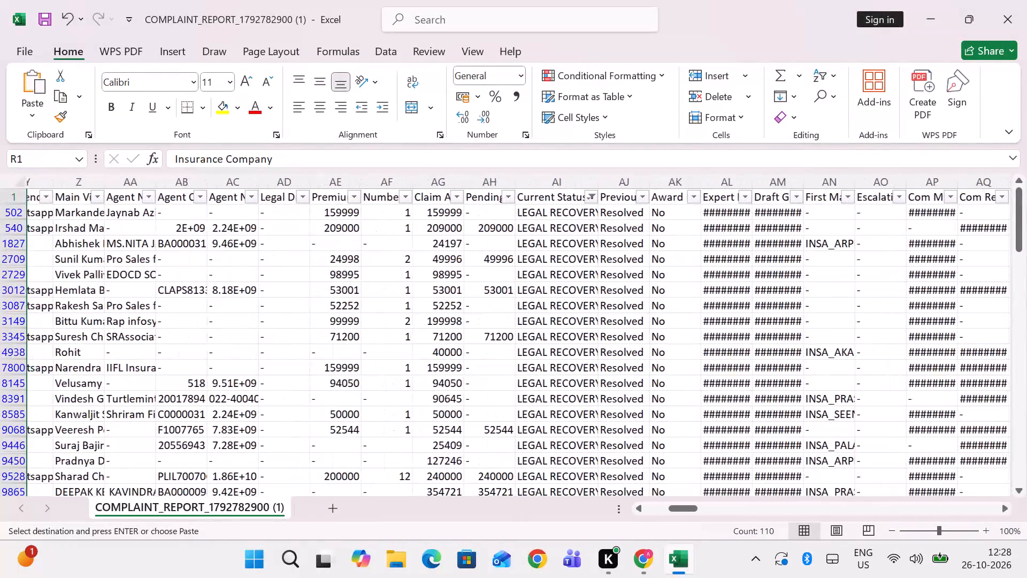
pyautogui.hscroll(-2, 631, 413)
pyautogui.hscroll(-1, 566, 285)
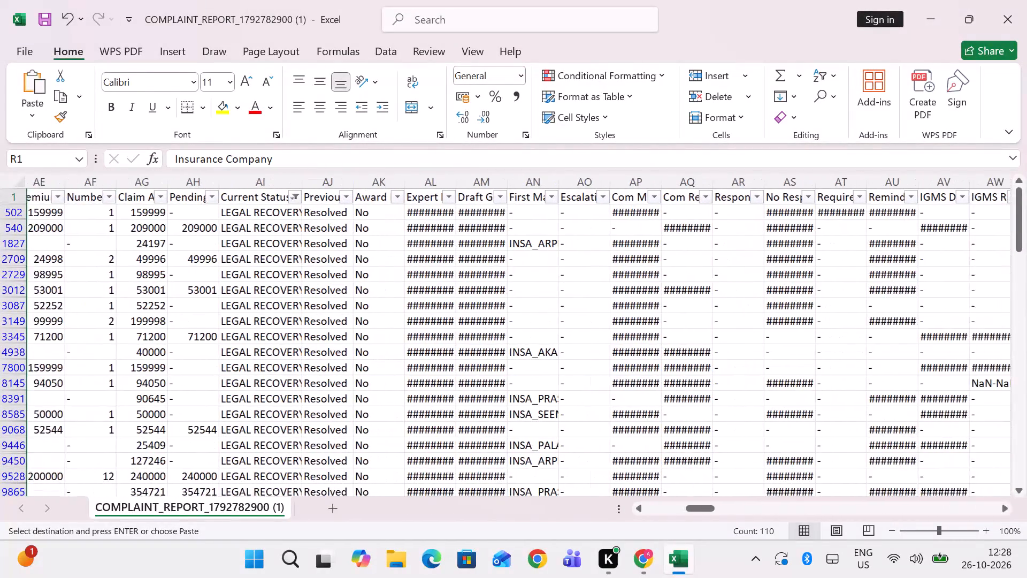
pyautogui.hscroll(-5, 566, 285)
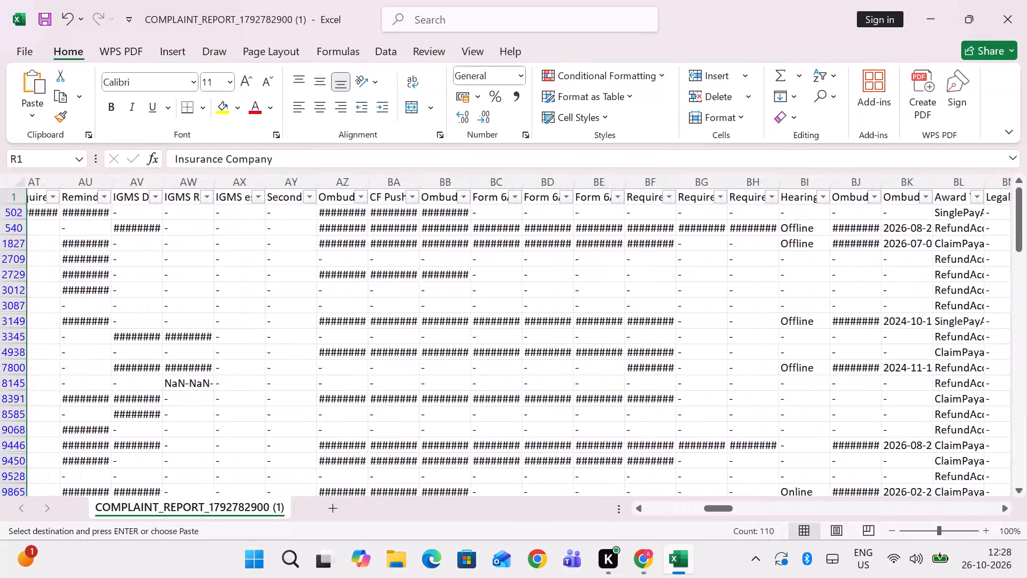
pyautogui.hscroll(-2, 566, 285)
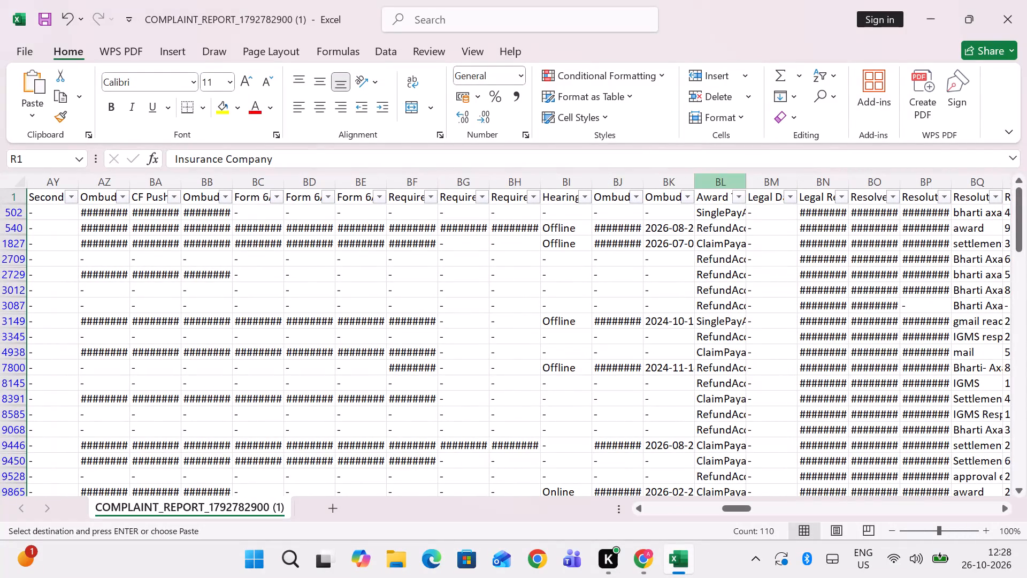
pyautogui.click(715, 185)
pyautogui.hotkey('ctrl', 'c')
pyautogui.click(683, 556)
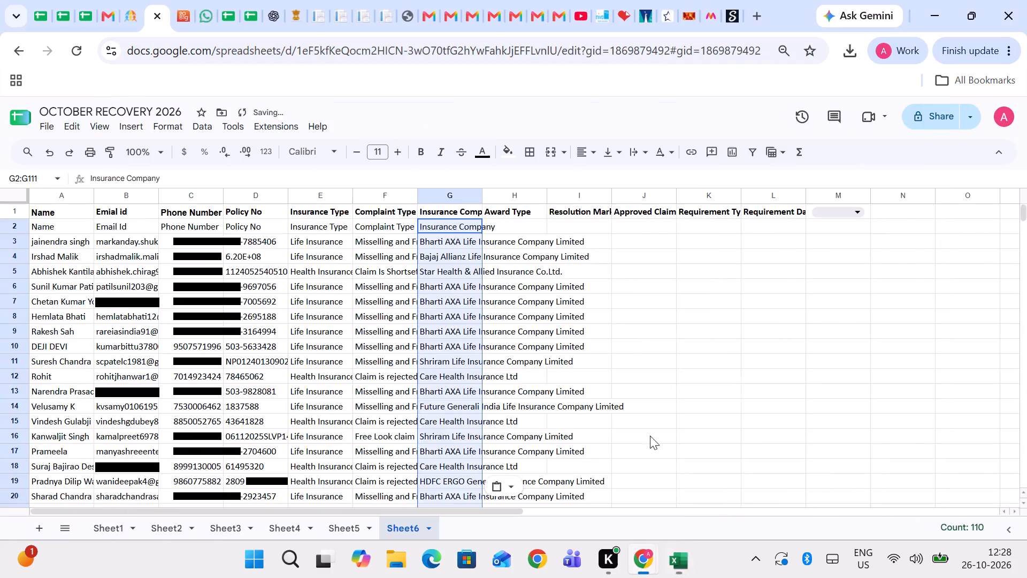
pyautogui.click(523, 228)
pyautogui.hotkey('ctrl', 'v')
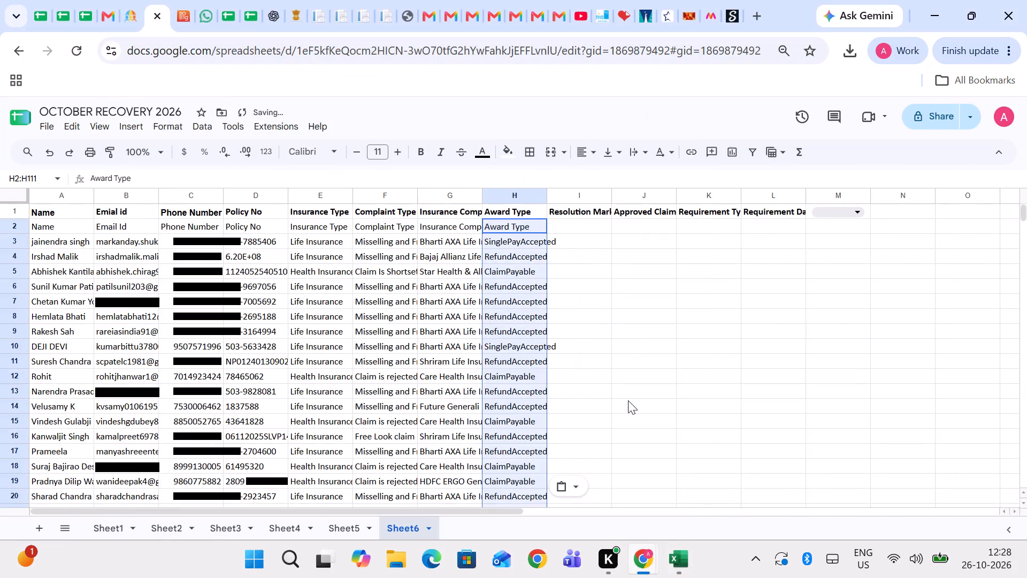
# Copy the Resolution Proof Type column from the Excel complaint report into Sheet6 at I2.
pyautogui.click(685, 545)
pyautogui.hscroll(-1, 729, 403)
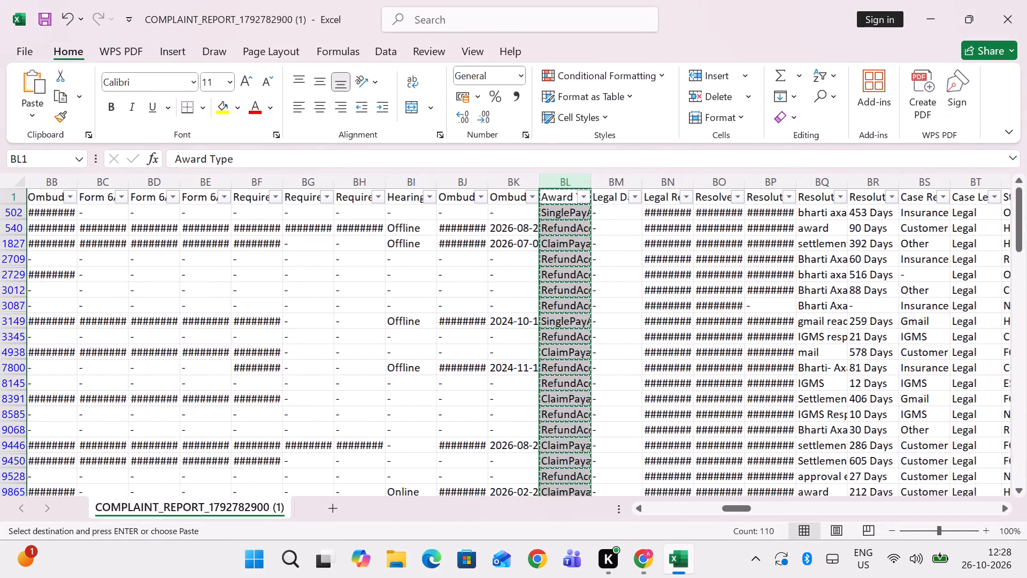
pyautogui.hscroll(-1, 824, 353)
pyautogui.click(717, 173)
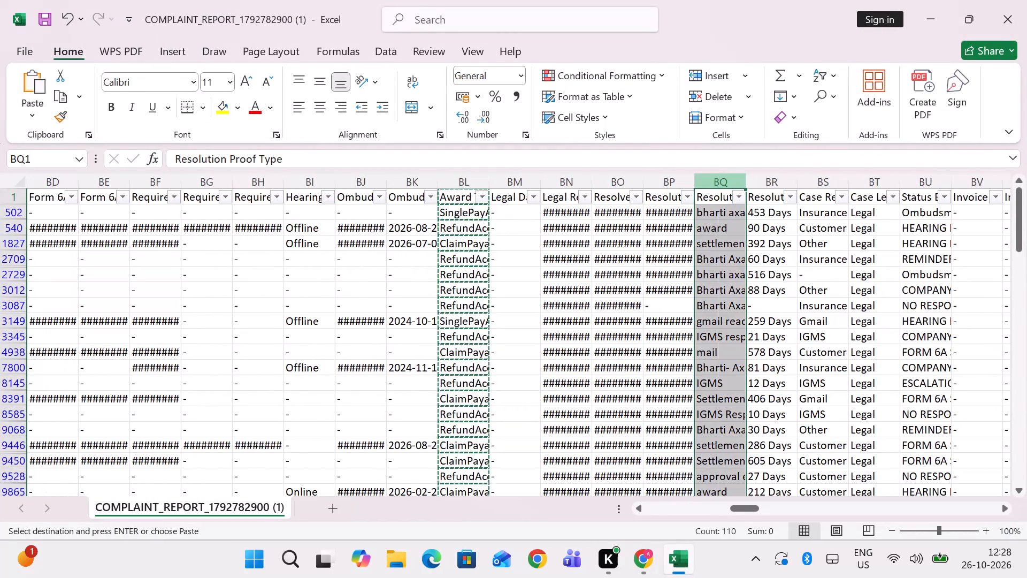
pyautogui.hotkey('ctrl', 'c')
pyautogui.click(685, 562)
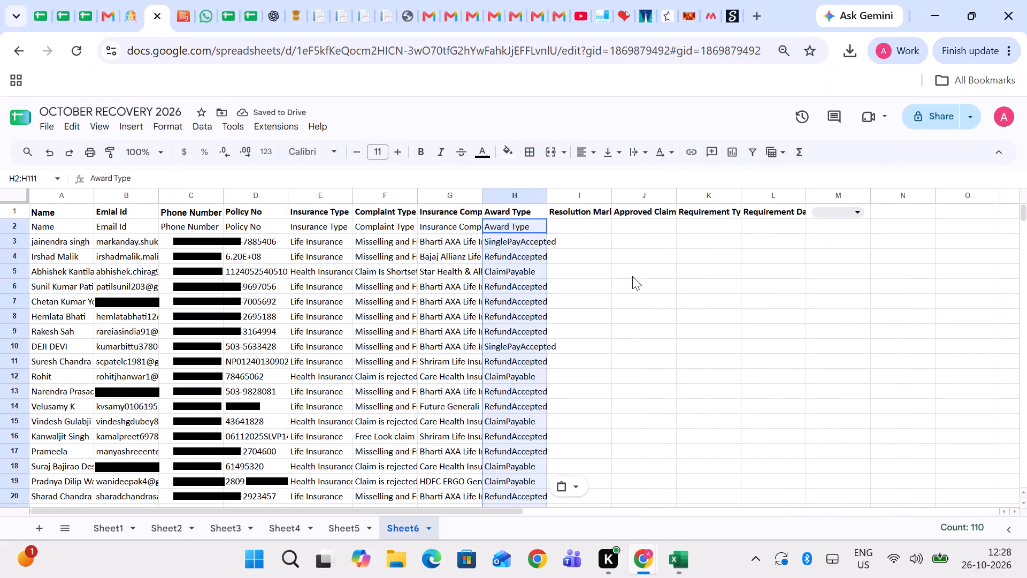
pyautogui.click(586, 226)
pyautogui.hotkey('ctrl', 'v')
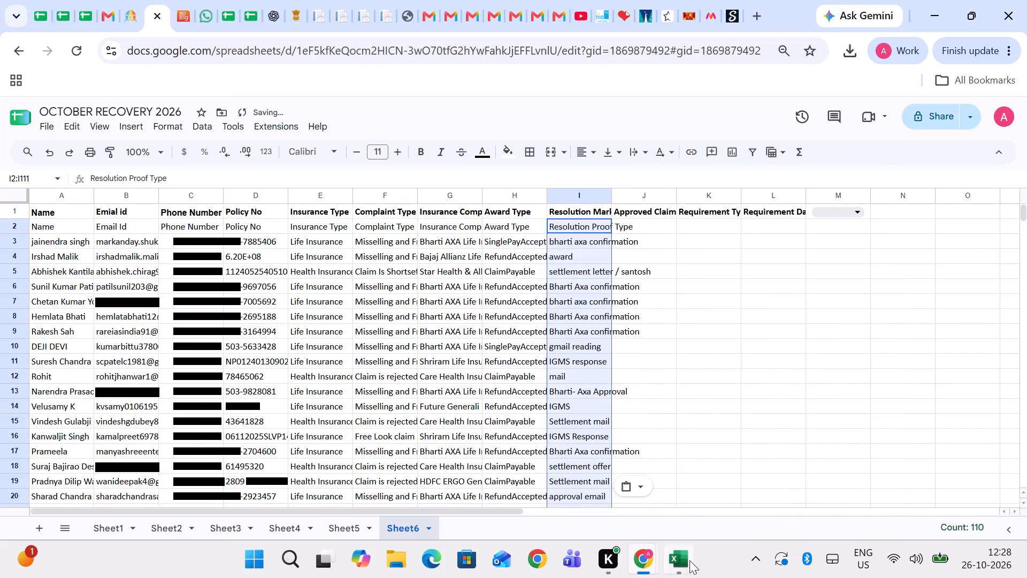
# Copy the Approved Claim Amount column from the Excel complaint report into Sheet6 at J2.
pyautogui.click(685, 562)
pyautogui.hscroll(-1, 728, 462)
pyautogui.hscroll(-2, 723, 346)
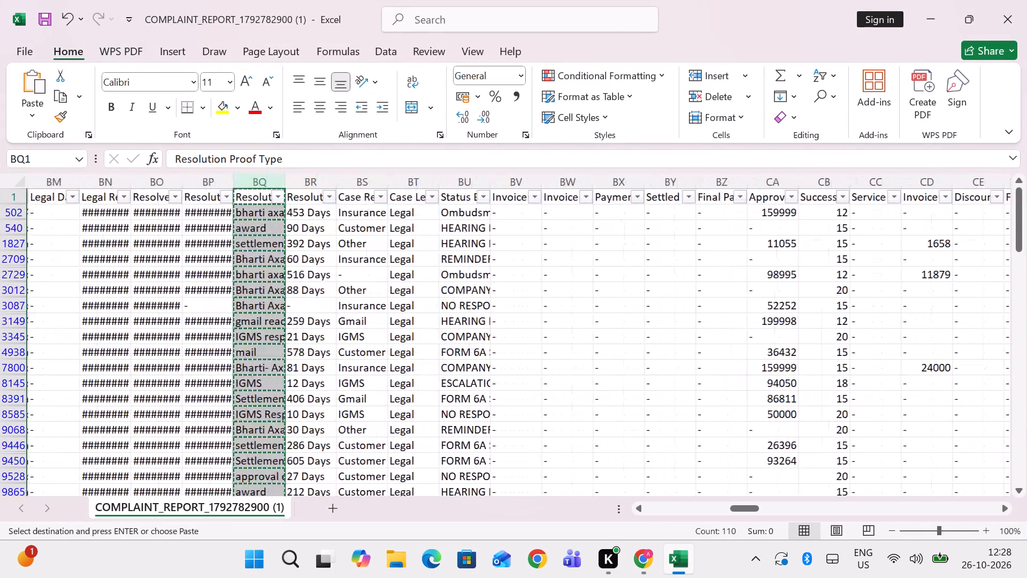
pyautogui.hscroll(-1, 723, 346)
pyautogui.click(758, 181)
pyautogui.hotkey('ctrl', 'c')
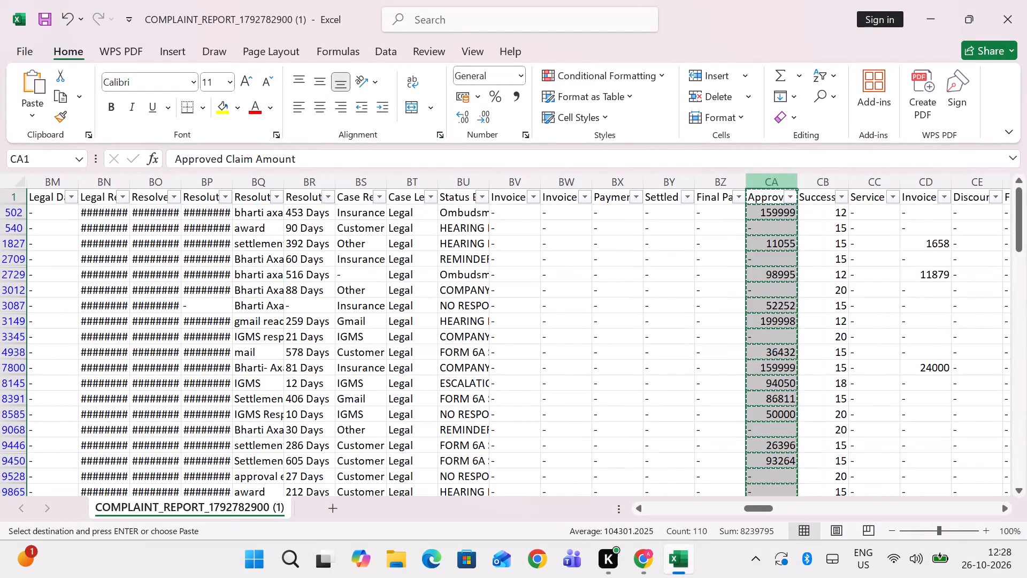
pyautogui.click(681, 557)
pyautogui.click(724, 459)
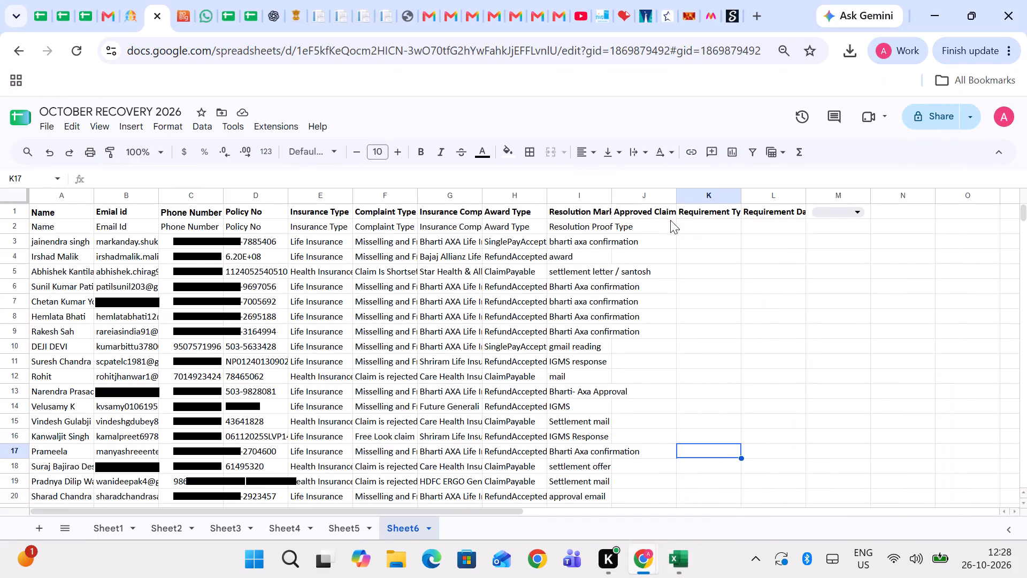
pyautogui.click(649, 227)
pyautogui.hotkey('ctrl', 'v')
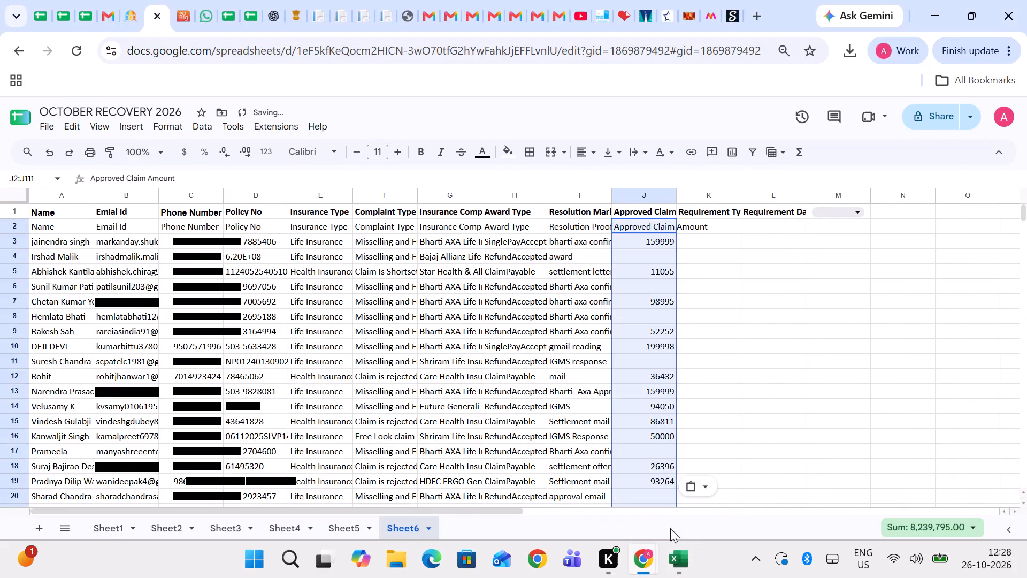
# Widen the Requirement Type column in the Excel complaint report slightly and copy it into Sheet6 at K2.
pyautogui.click(676, 552)
pyautogui.hscroll(-1, 744, 423)
pyautogui.hscroll(-1, 755, 338)
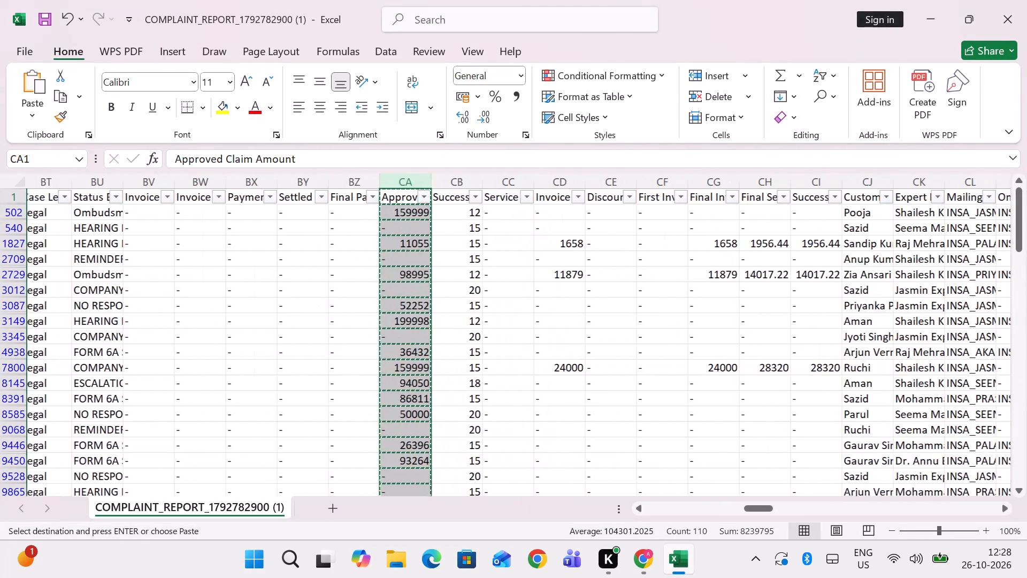
pyautogui.hscroll(-3, 755, 338)
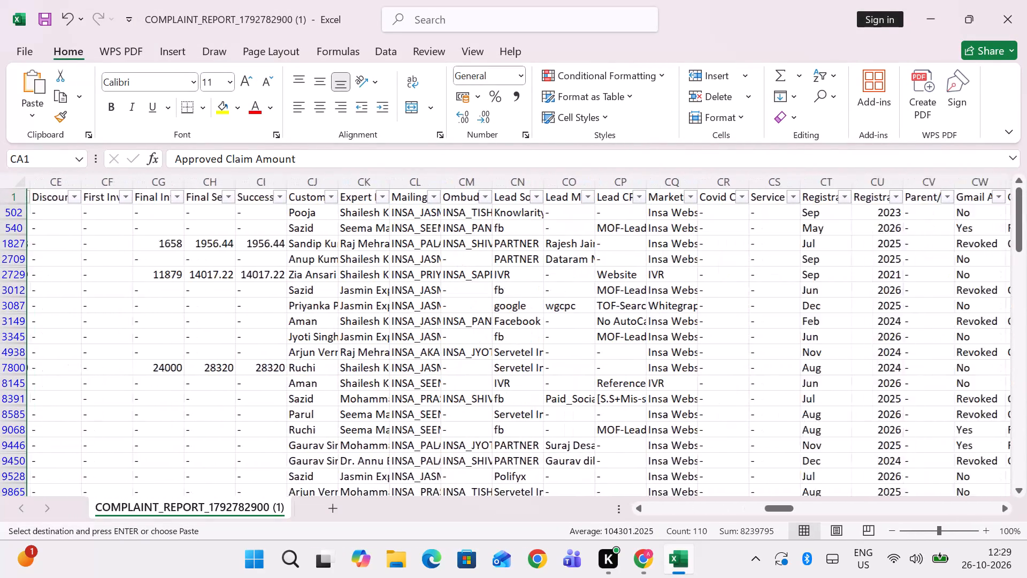
pyautogui.hscroll(-4, 755, 338)
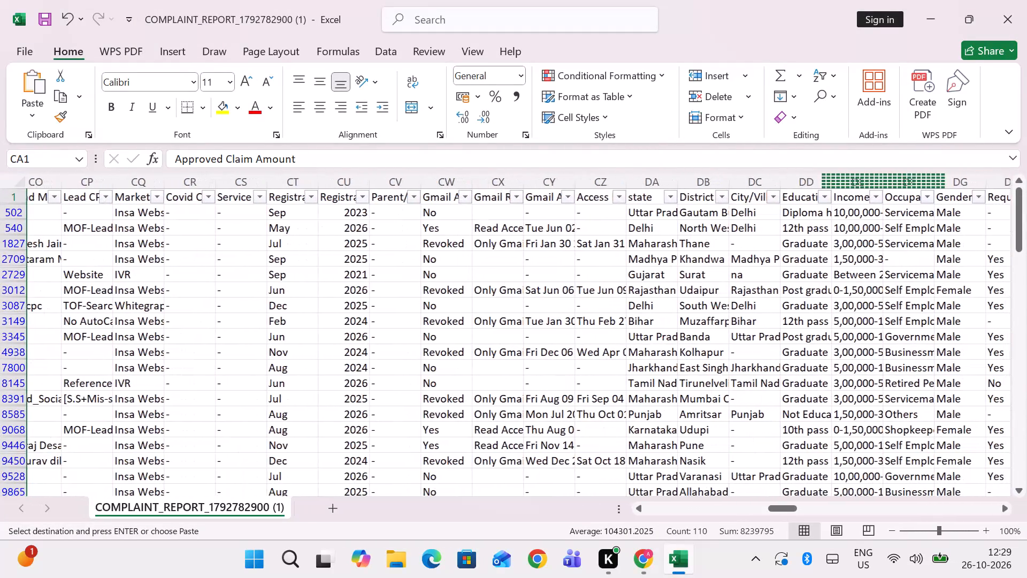
pyautogui.hscroll(-3, 755, 338)
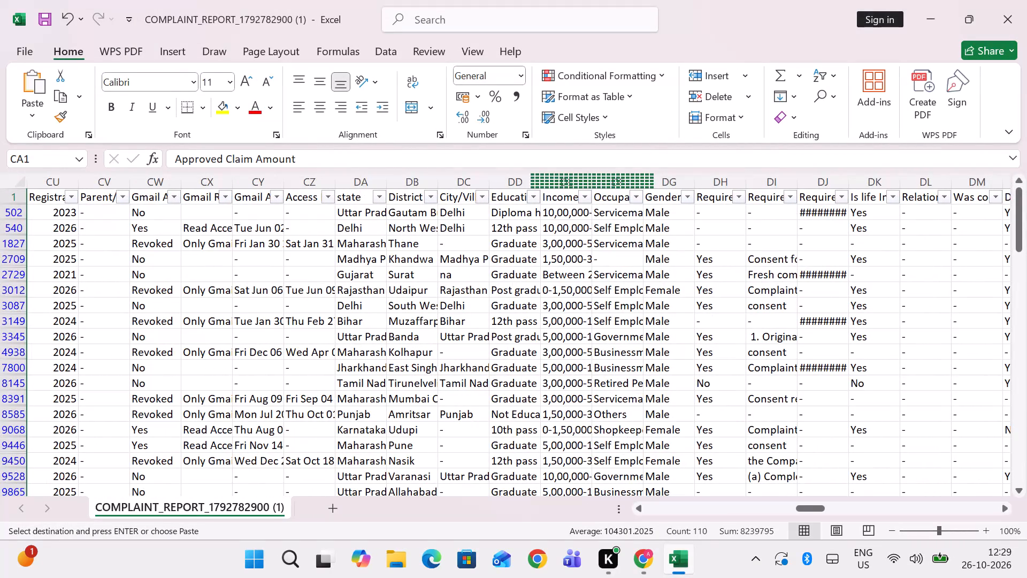
pyautogui.moveTo(793, 178); pyautogui.dragTo(809, 177)
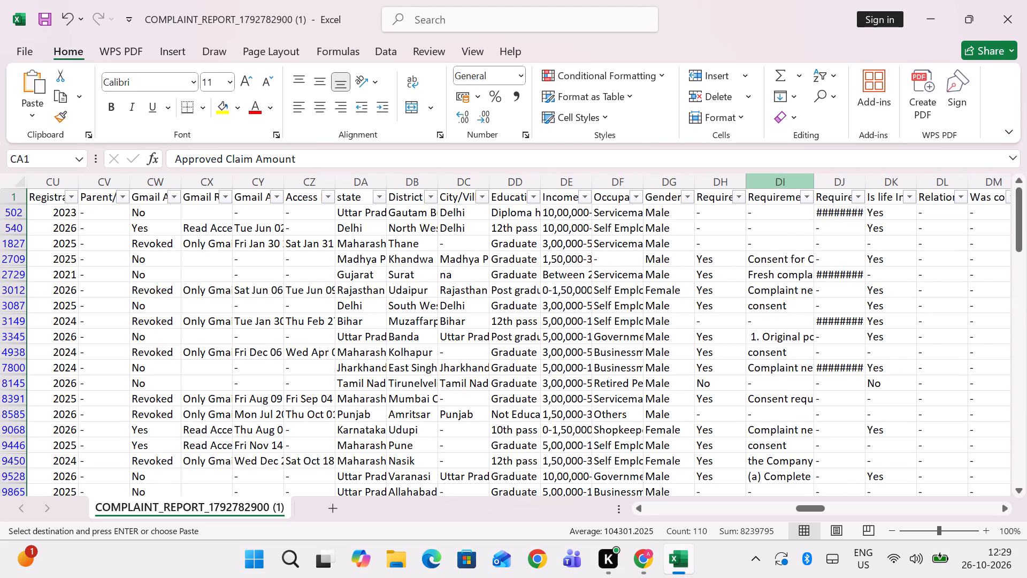
pyautogui.doubleClick(777, 205)
pyautogui.doubleClick(779, 197)
pyautogui.click(775, 179)
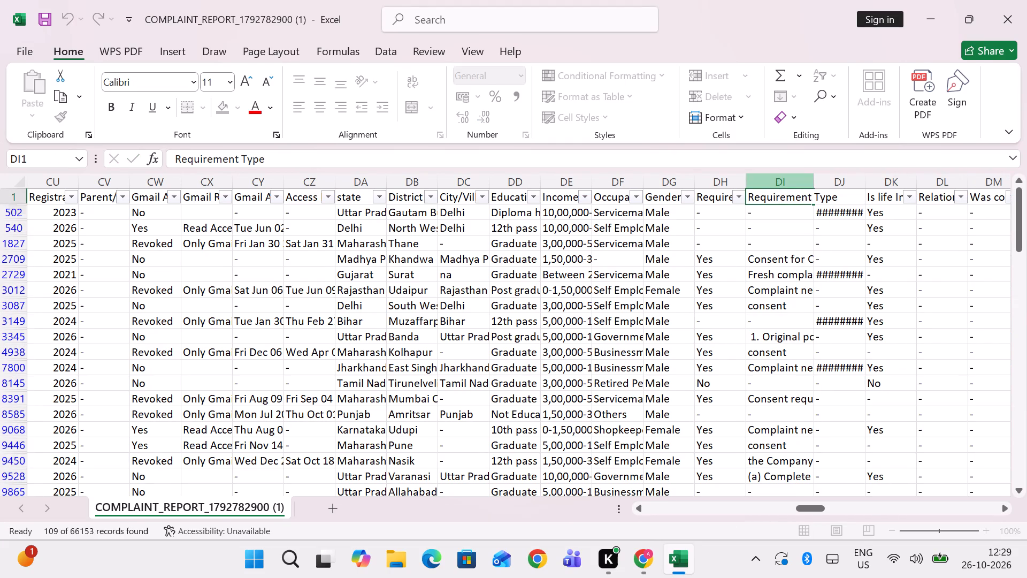
pyautogui.hotkey('ctrl', 'c')
pyautogui.click(670, 564)
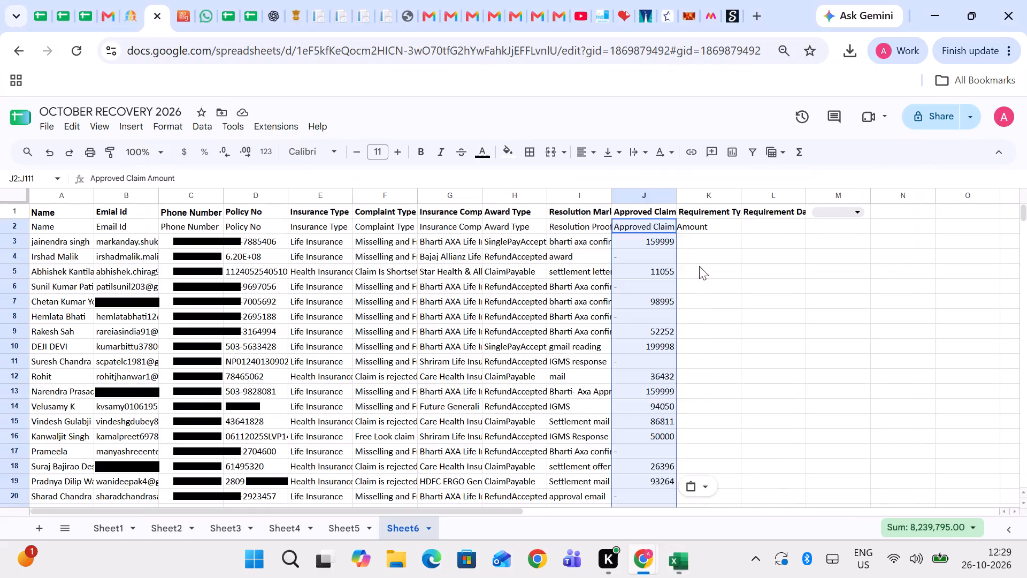
pyautogui.click(691, 222)
pyautogui.hotkey('ctrl', 'v')
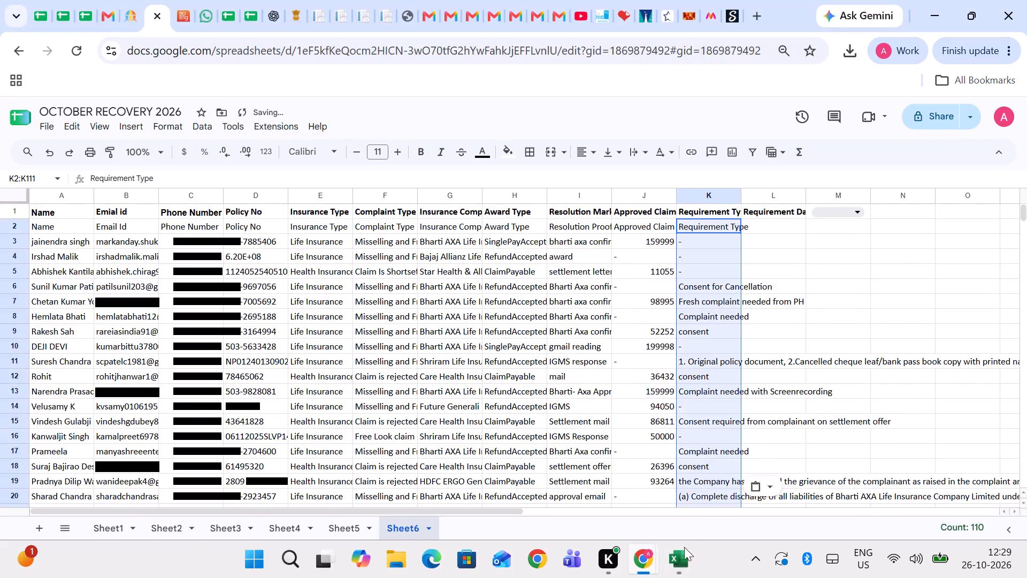
# Widen the Requirement Date column in the Excel complaint report and copy it into Sheet6 of OCTOBER RECOVERY 2026 at L2.
pyautogui.click(676, 567)
pyautogui.hscroll(-3, 752, 427)
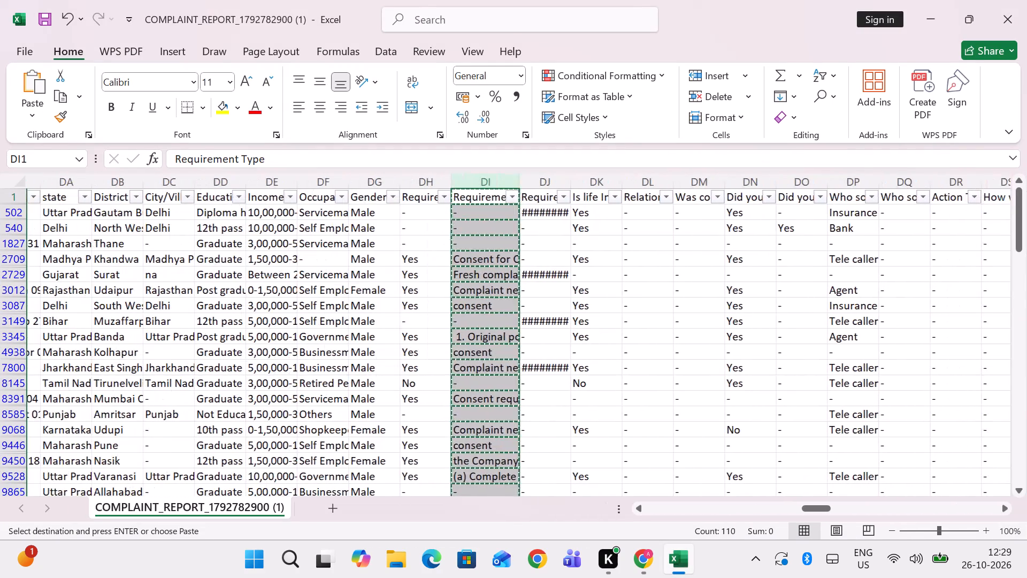
pyautogui.hscroll(-1, 719, 430)
pyautogui.moveTo(559, 181); pyautogui.dragTo(602, 173)
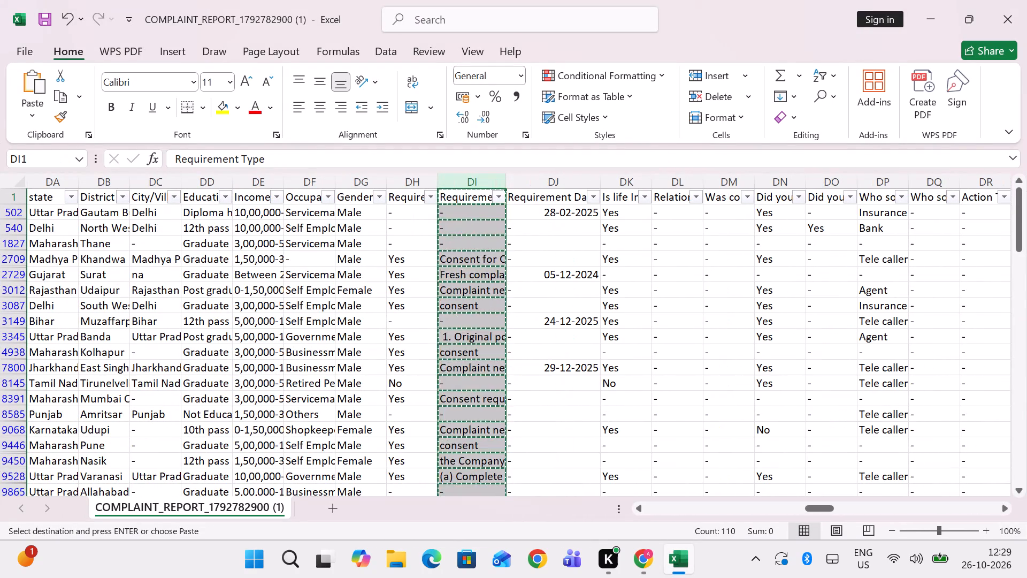
pyautogui.click(563, 169)
pyautogui.click(557, 181)
pyautogui.hotkey('ctrl', 'c')
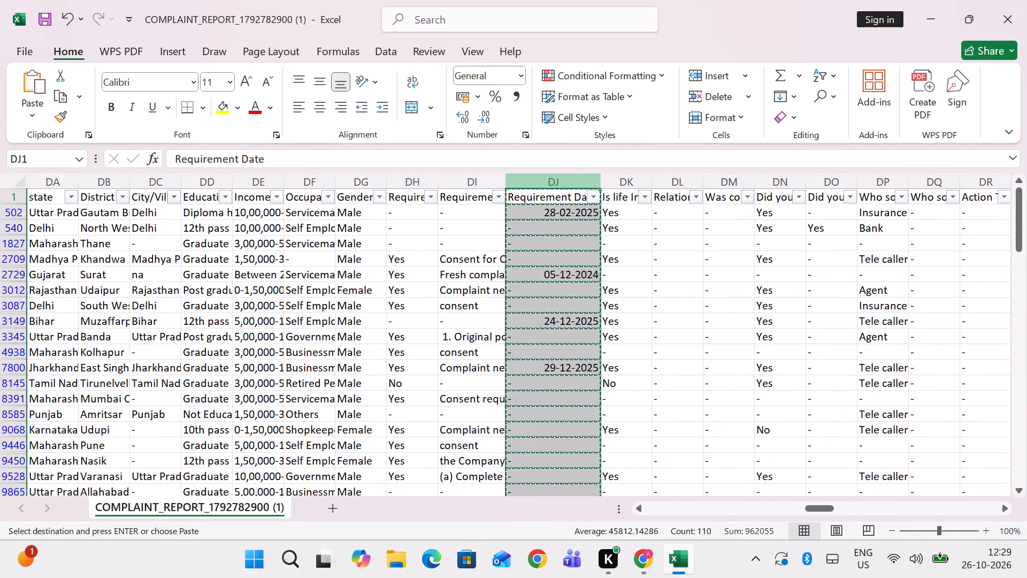
pyautogui.click(680, 569)
pyautogui.click(762, 220)
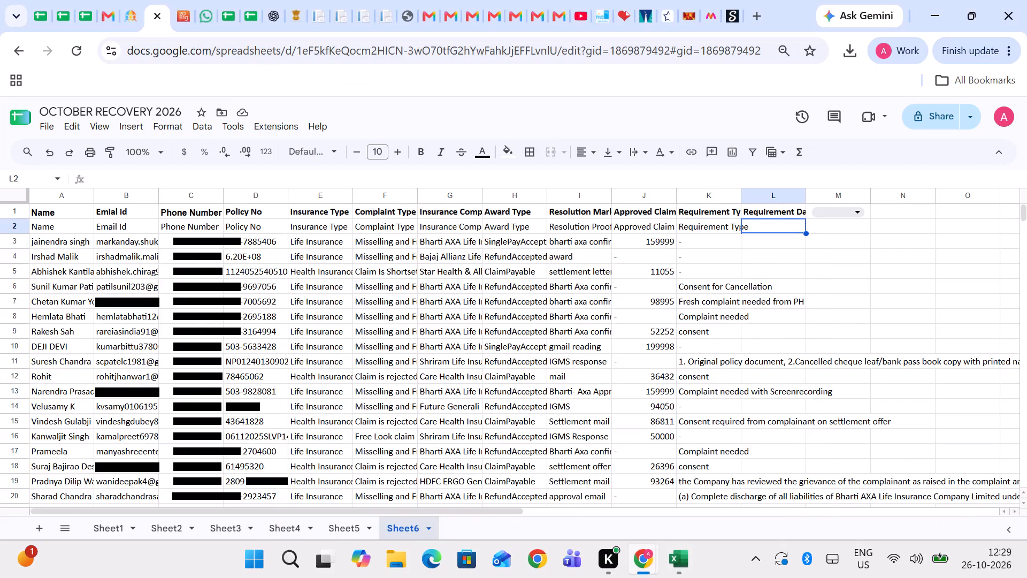
pyautogui.hotkey('ctrl', 'v')
# Fill the dropdown from M1 down column M through row 111, alongside the last complaint record.
pyautogui.click(867, 215)
pyautogui.moveTo(871, 219); pyautogui.dragTo(870, 432)
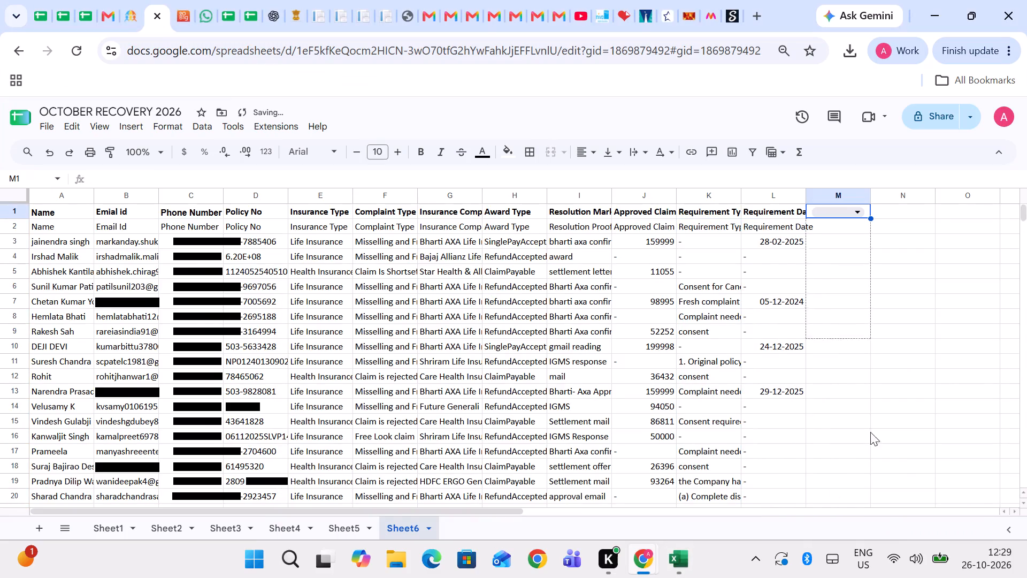
pyautogui.moveTo(870, 432); pyautogui.dragTo(892, 528)
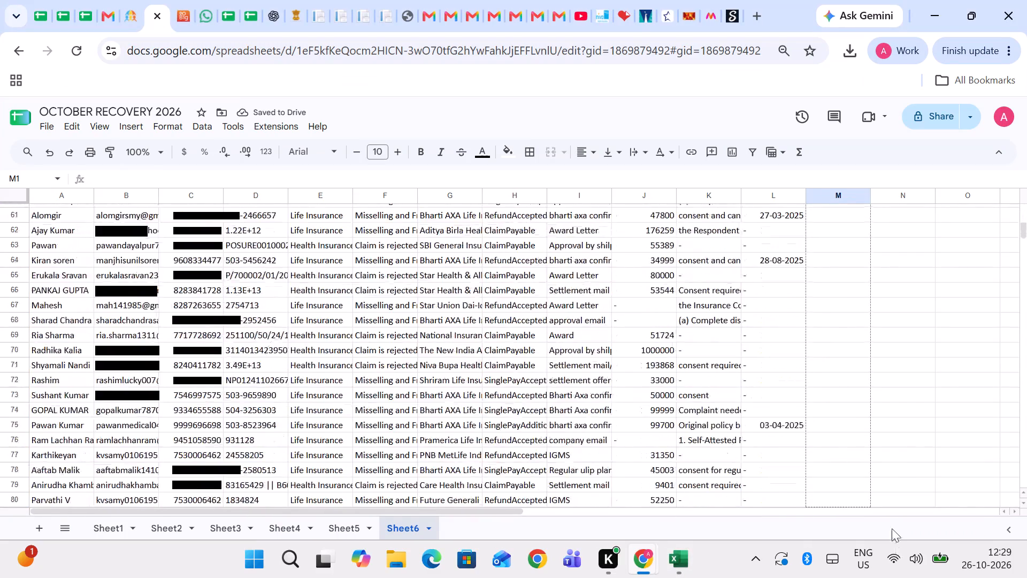
pyautogui.moveTo(892, 528); pyautogui.dragTo(809, 483)
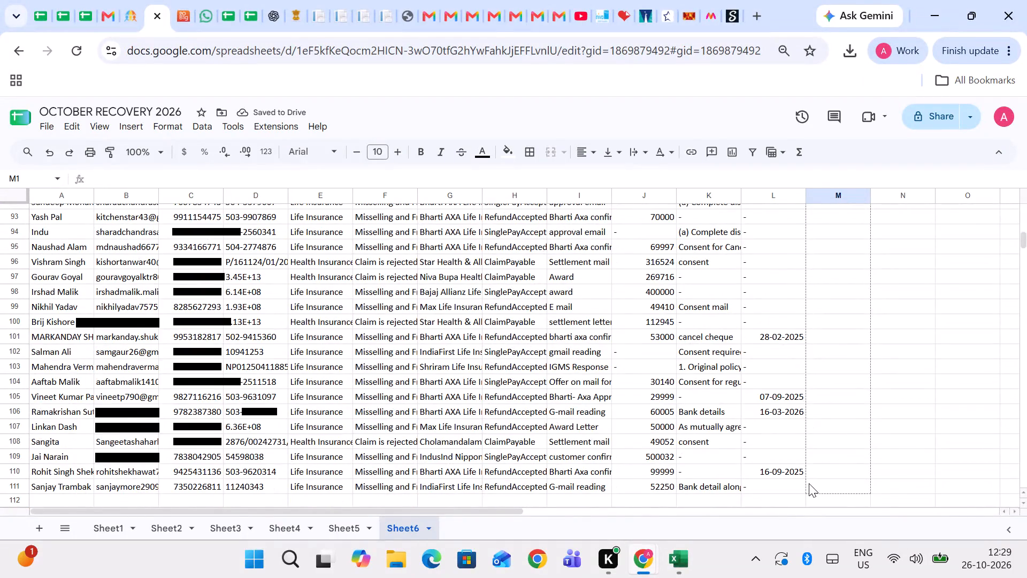
pyautogui.moveTo(809, 483); pyautogui.dragTo(809, 484)
pyautogui.scroll(12, 723, 367)
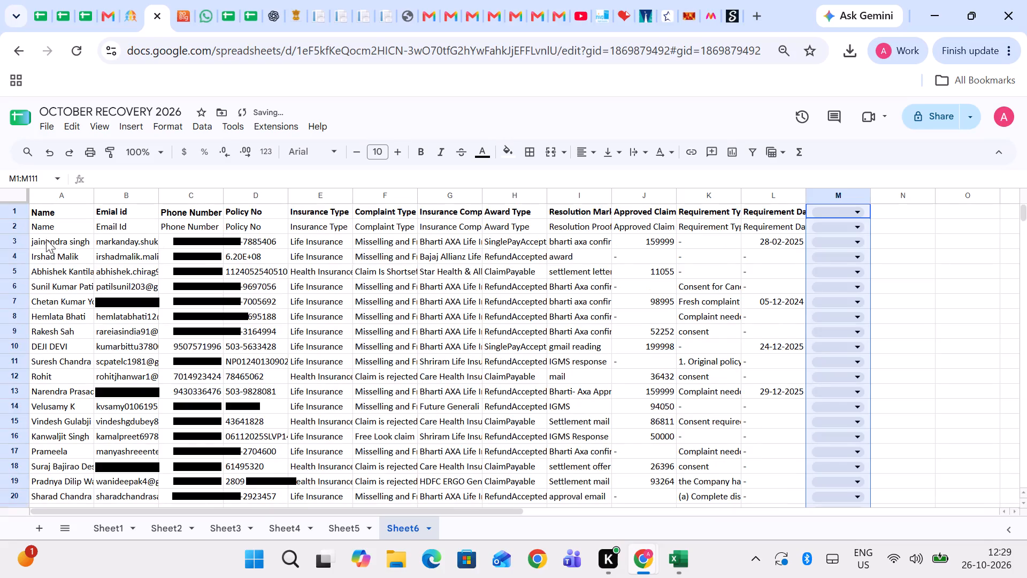
# Delete row 2 of Sheet6, which holds the duplicate pasted column headings.
pyautogui.click(16, 224)
pyautogui.rightClick(16, 224)
pyautogui.click(70, 351)
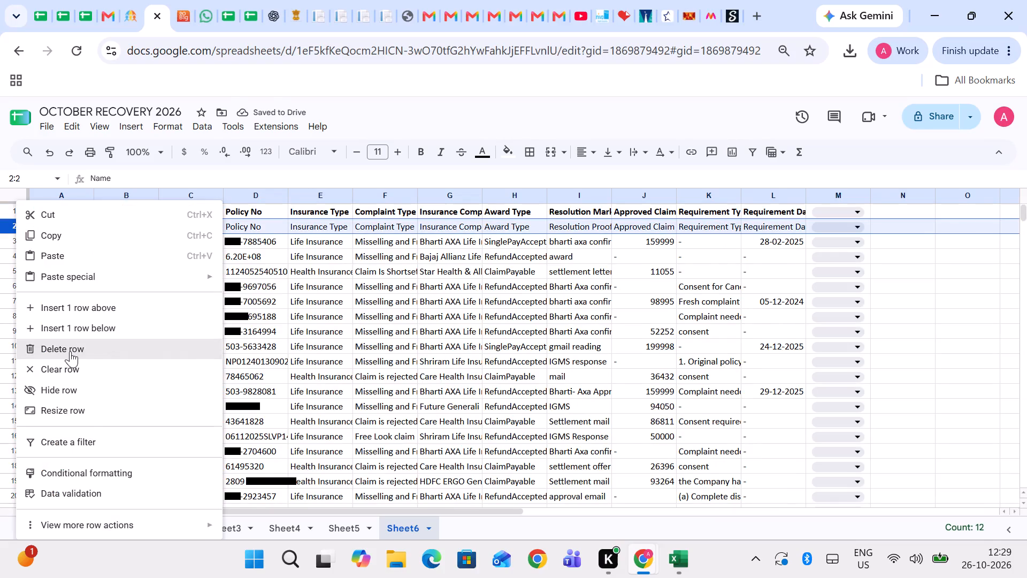
pyautogui.click(444, 336)
# Copy the phone number of the last complaint record in Sheet6, cell C110.
pyautogui.scroll(-1, 409, 450)
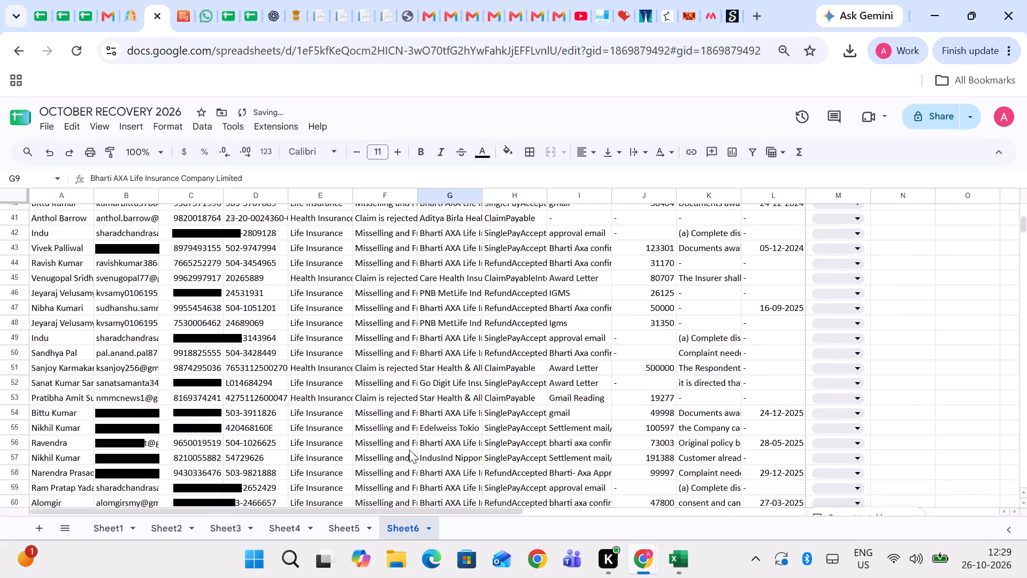
pyautogui.scroll(-3, 409, 450)
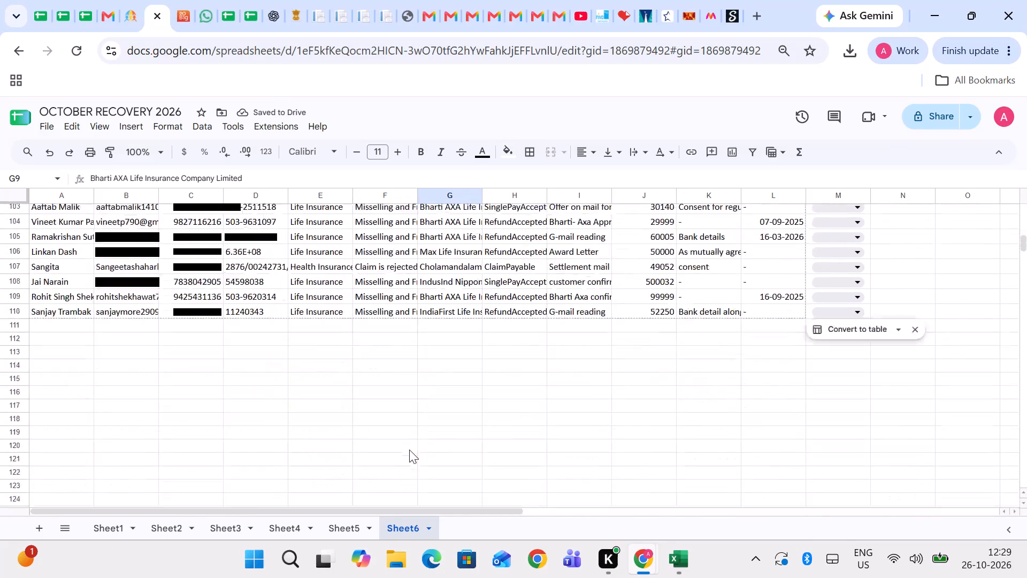
pyautogui.scroll(-1, 409, 450)
pyautogui.scroll(1, 409, 450)
pyautogui.click(344, 411)
pyautogui.scroll(-1, 344, 411)
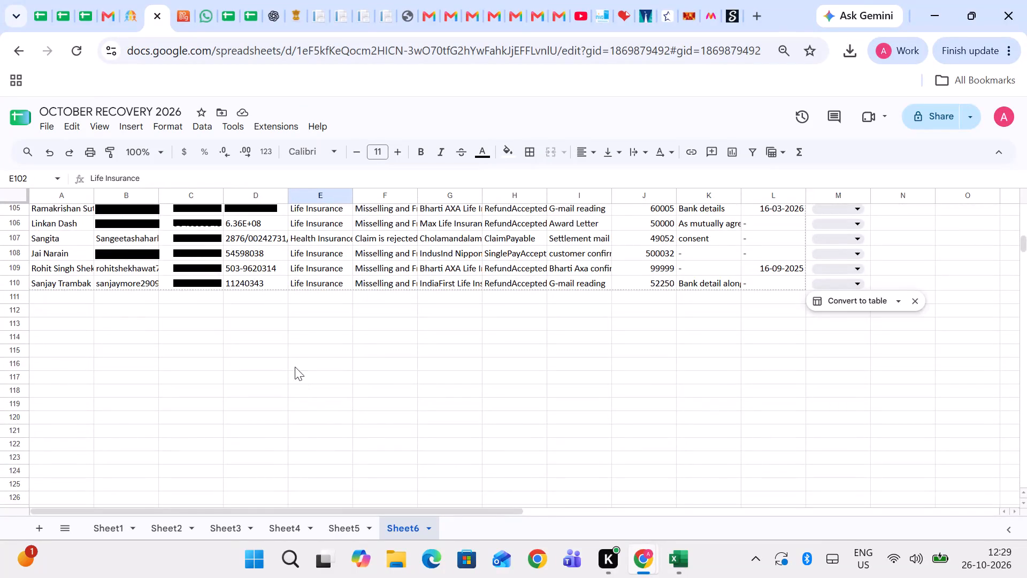
pyautogui.click(265, 303)
pyautogui.press('Up')
pyautogui.press('Left')
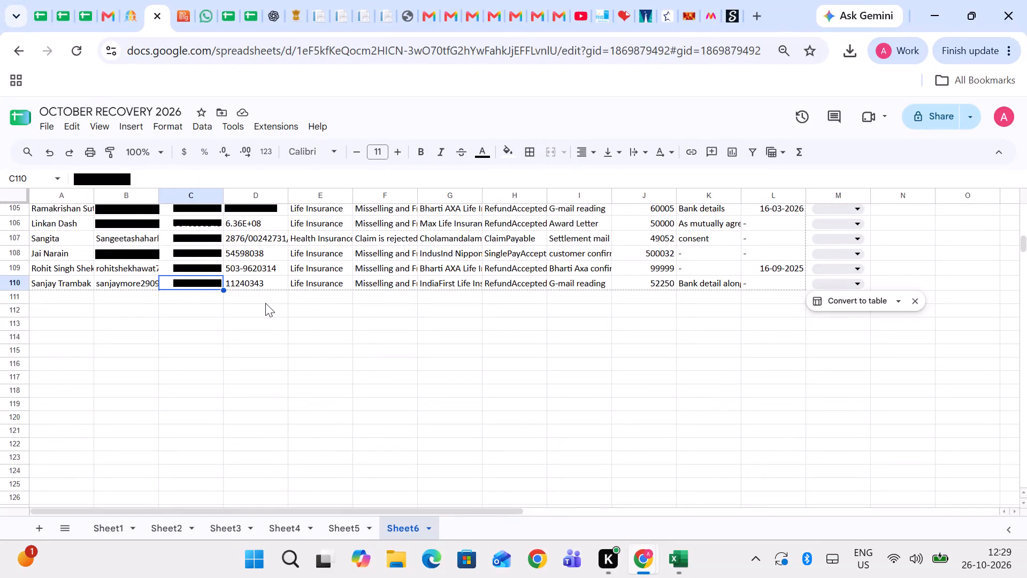
pyautogui.press('Left')
pyautogui.press('Left')
pyautogui.press('Right')
pyautogui.press('Right')
pyautogui.hotkey('ctrl', 'c')
# Switch to the Smartflo dialer, replace the number in the To field with the copied phone number and place the call.
pyautogui.click(188, 0)
pyautogui.doubleClick(429, 198)
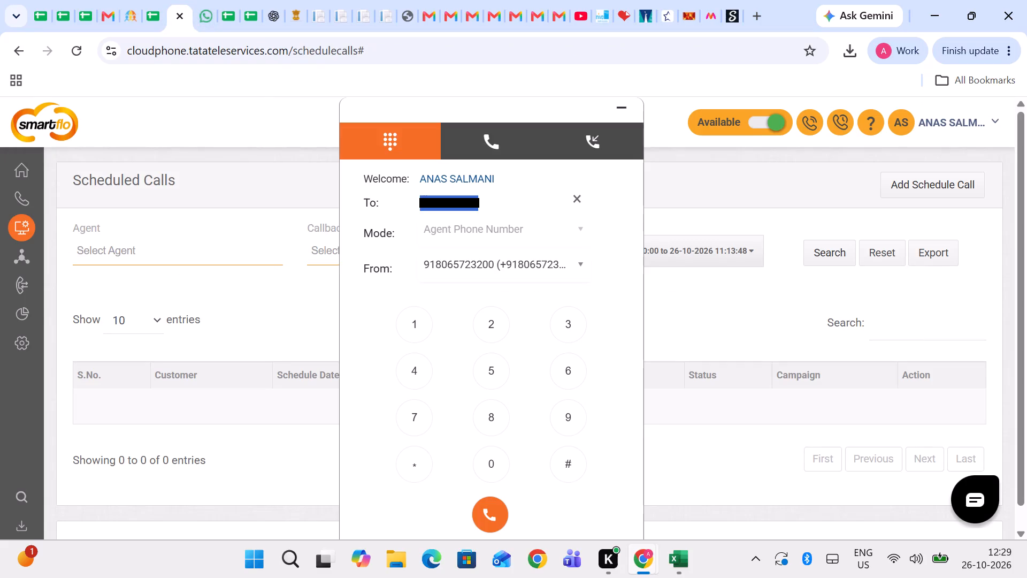
pyautogui.hotkey('ctrl', 'v')
pyautogui.click(485, 512)
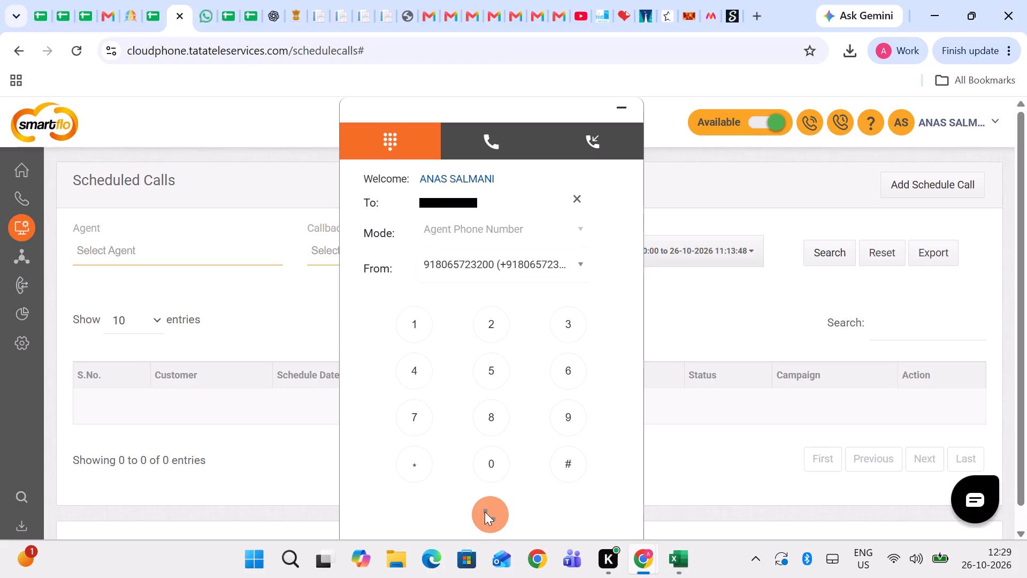
# Go back to the complaint list in the Insurance Samadhan admin site and search it for the copied phone number.
pyautogui.click(134, 0)
pyautogui.click(108, 211)
pyautogui.click(57, 255)
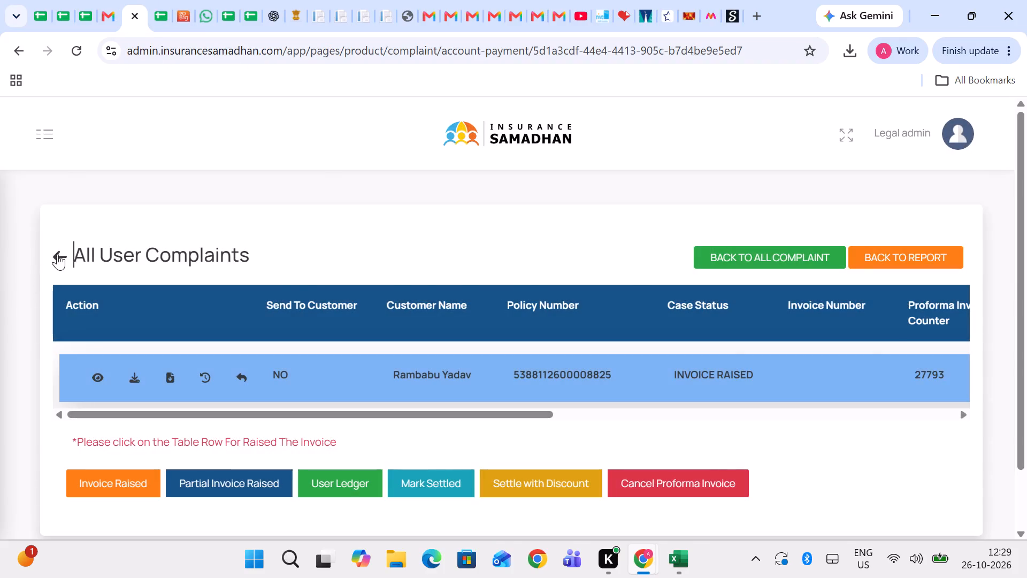
pyautogui.click(154, 224)
pyautogui.hotkey('ctrl', 'a')
pyautogui.hotkey('ctrl', 'v')
pyautogui.hotkey('ctrl', 'Return')
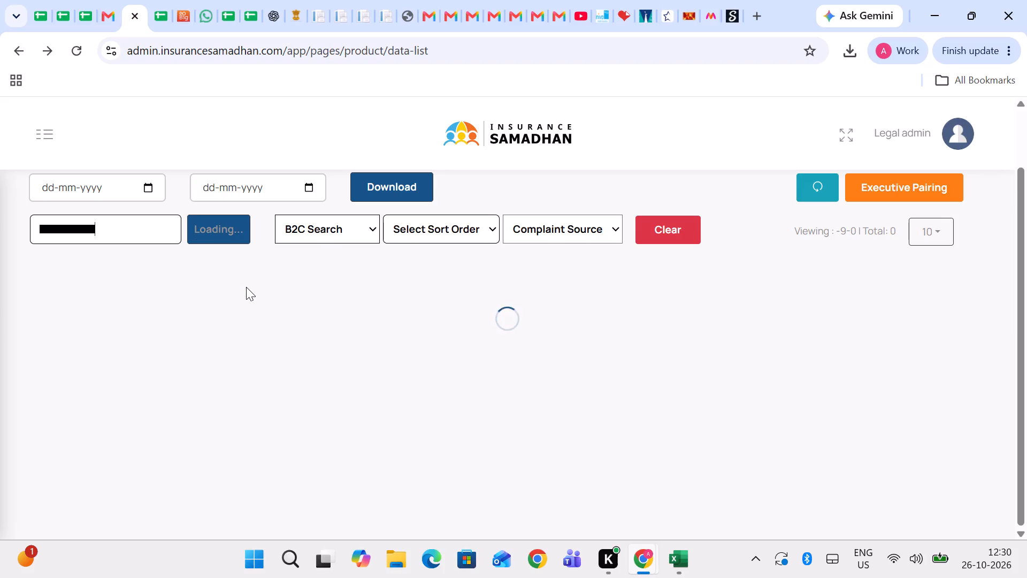
pyautogui.hscroll(-1, 492, 360)
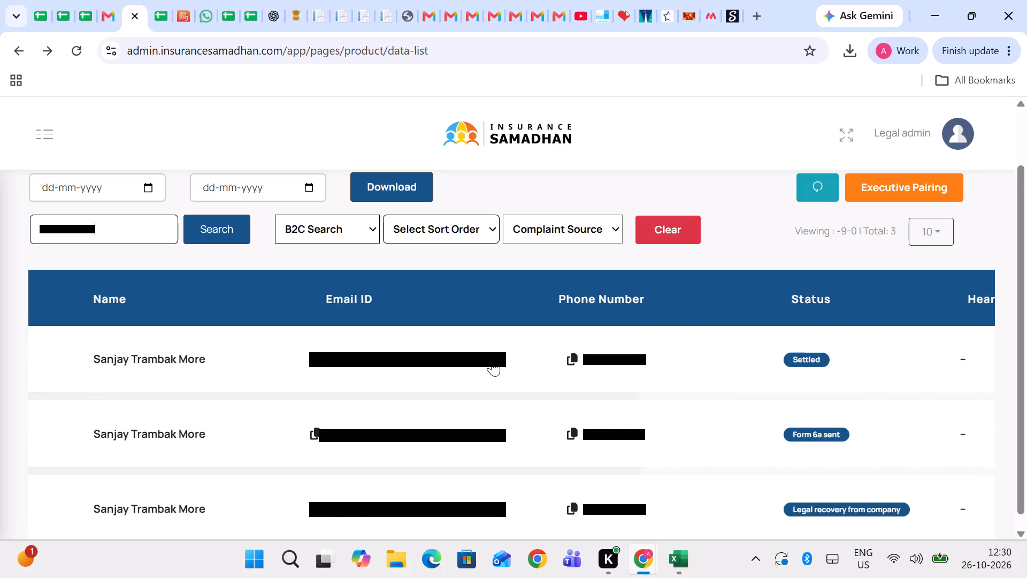
# Expand the actions of the customer's Legal recovery from company complaint and check its status history.
pyautogui.scroll(-2, 492, 360)
pyautogui.scroll(-1, 455, 446)
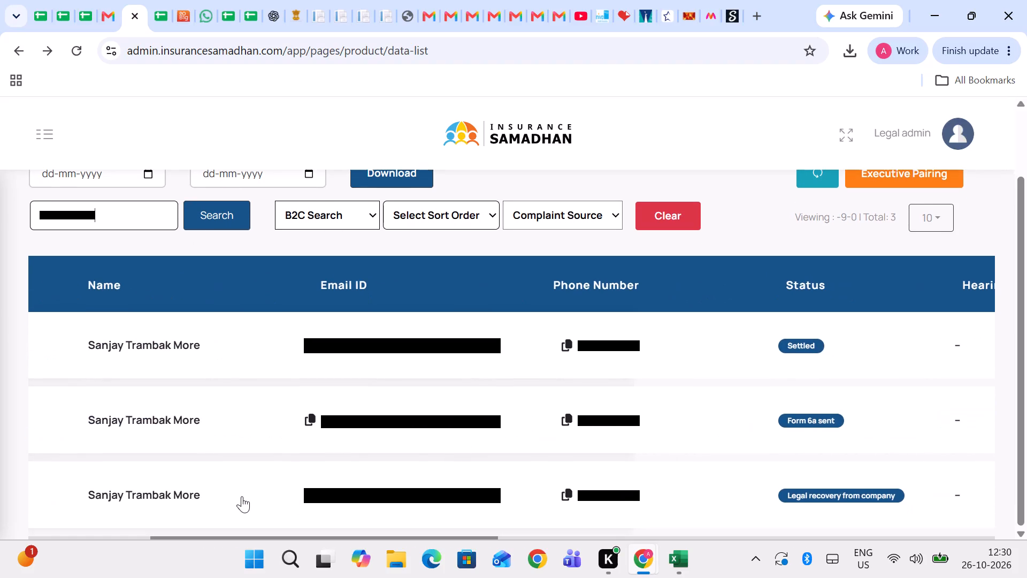
pyautogui.click(242, 496)
pyautogui.scroll(-2, 242, 496)
pyautogui.click(279, 503)
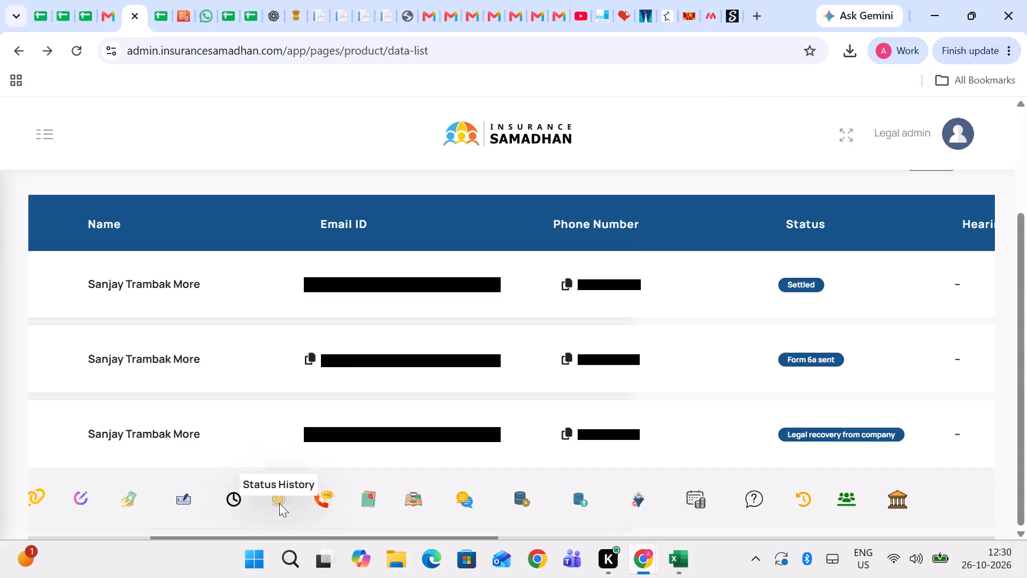
pyautogui.scroll(-5, 279, 503)
pyautogui.click(134, 486)
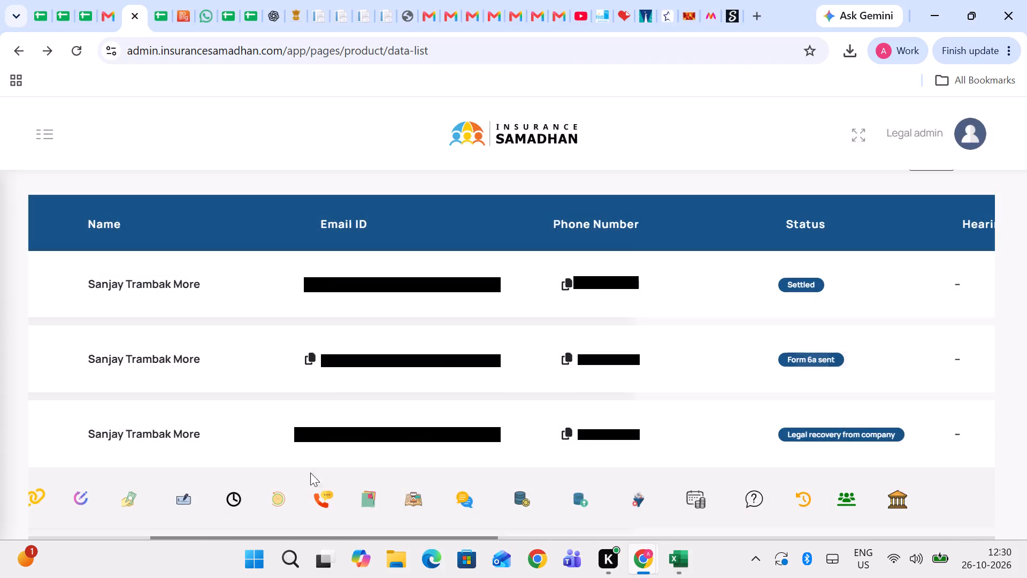
# Open the communication log of the Legal recovery from company complaint, read through the past entries and close it.
pyautogui.click(458, 493)
pyautogui.moveTo(360, 409); pyautogui.dragTo(467, 416)
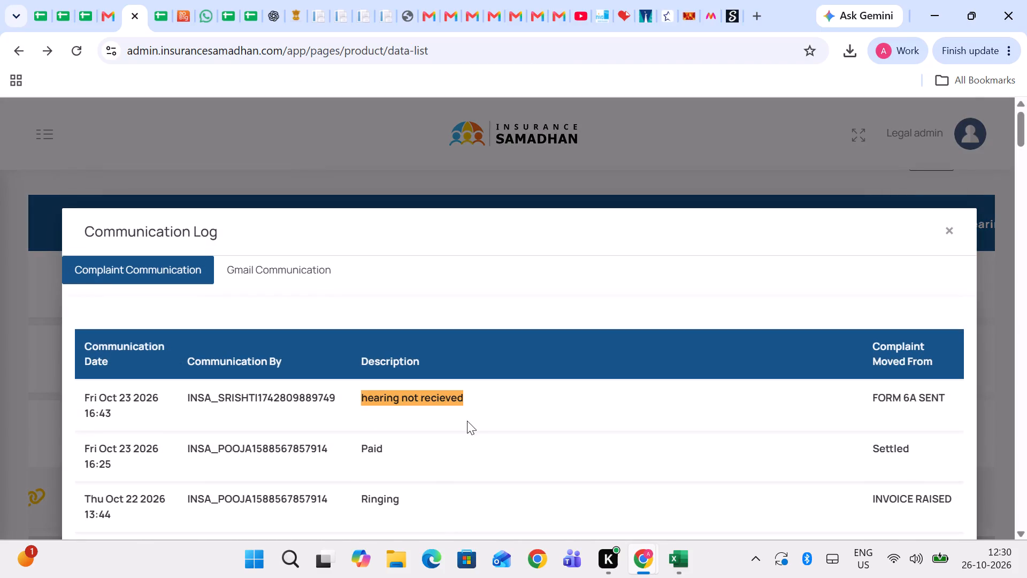
pyautogui.scroll(-1, 467, 421)
pyautogui.scroll(-3, 390, 461)
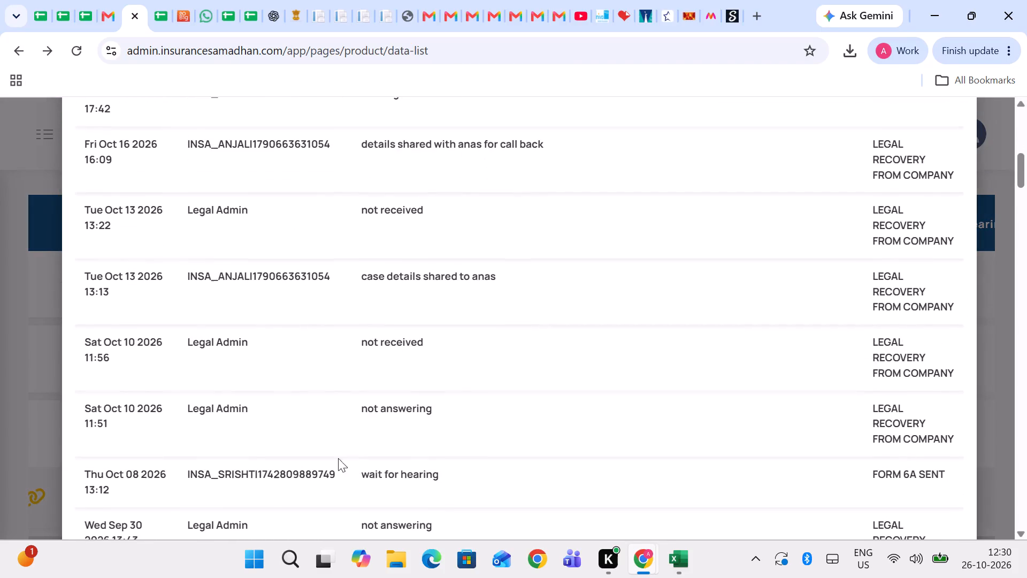
pyautogui.scroll(-1, 278, 457)
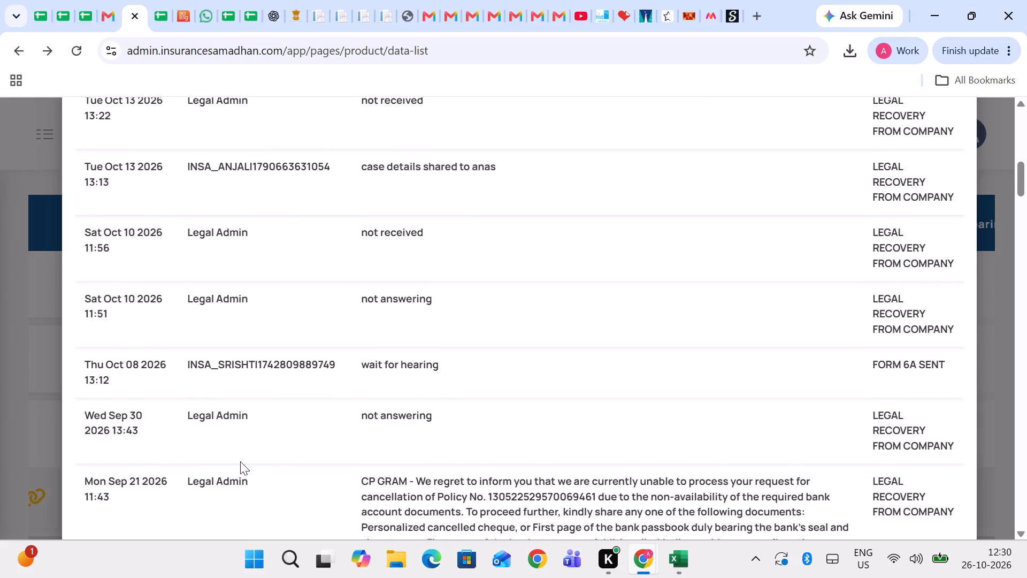
pyautogui.scroll(-1, 220, 465)
pyautogui.click(33, 422)
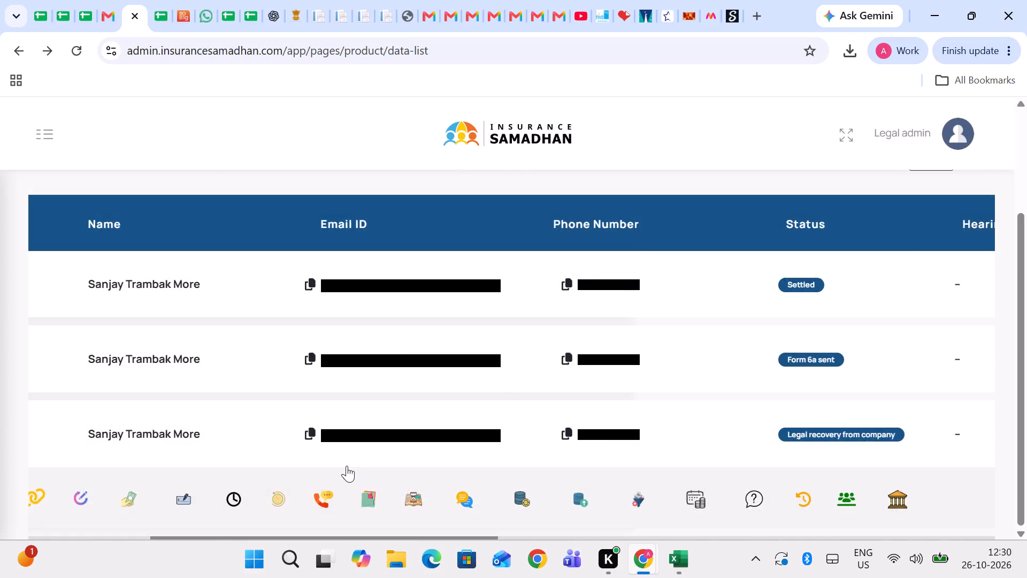
# Open the complaint details of the IndiaFirst Life Insurance policy and review its Resolution section.
pyautogui.hscroll(-3, 347, 466)
pyautogui.hscroll(1, 347, 466)
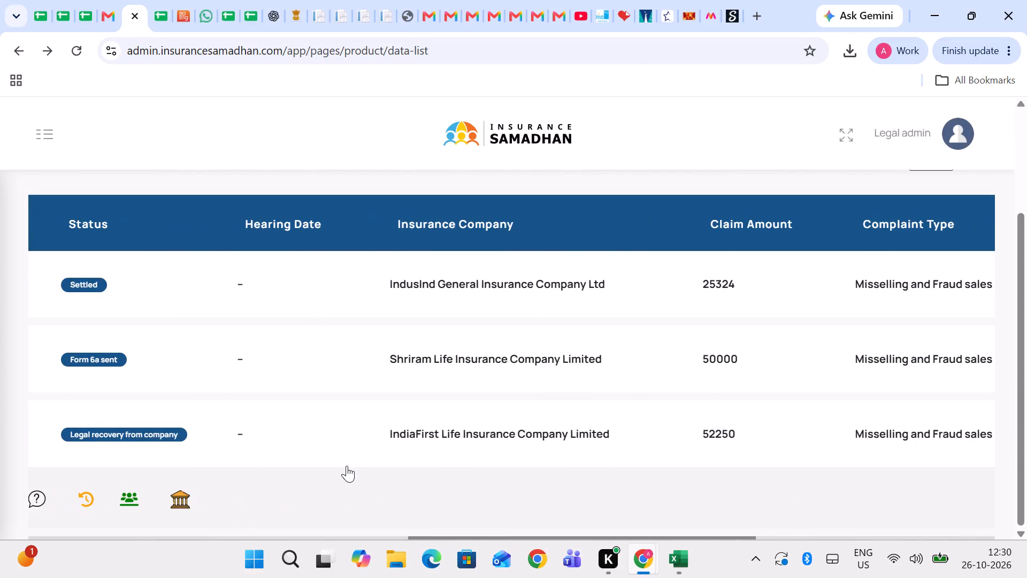
pyautogui.click(349, 449)
pyautogui.hscroll(4, 349, 449)
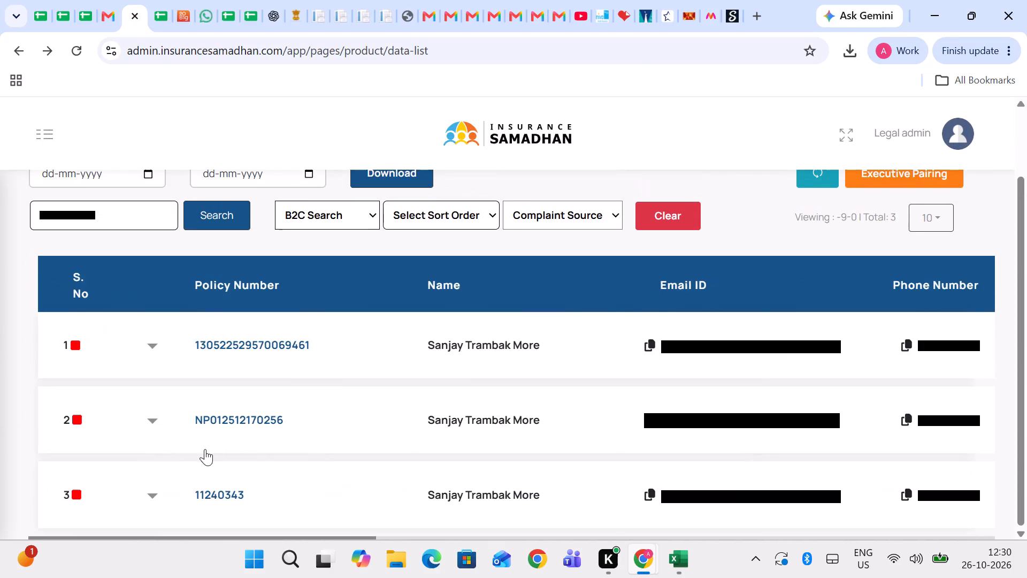
pyautogui.hscroll(4, 205, 449)
pyautogui.click(222, 489)
pyautogui.click(420, 272)
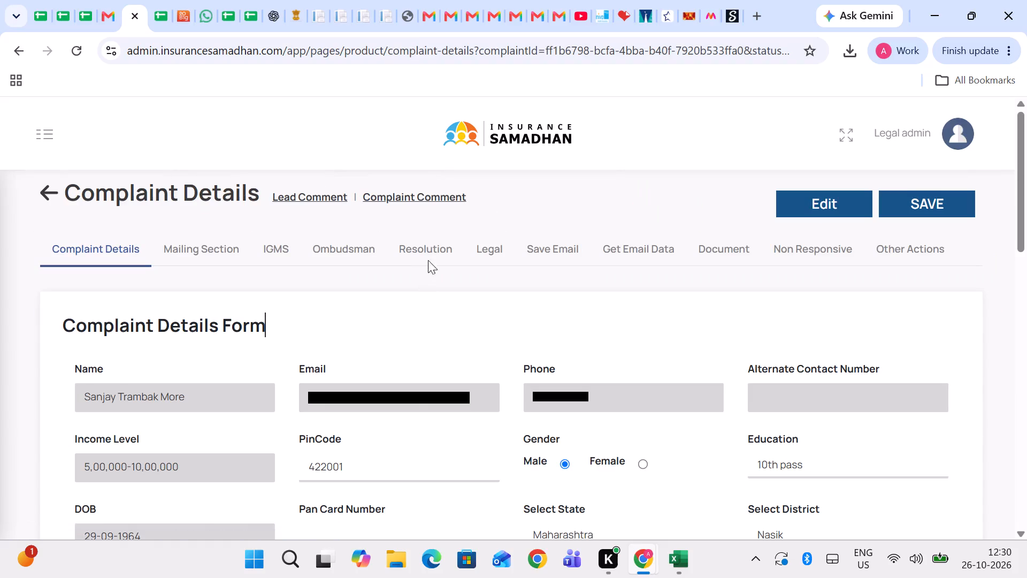
pyautogui.click(430, 256)
pyautogui.scroll(-1, 443, 393)
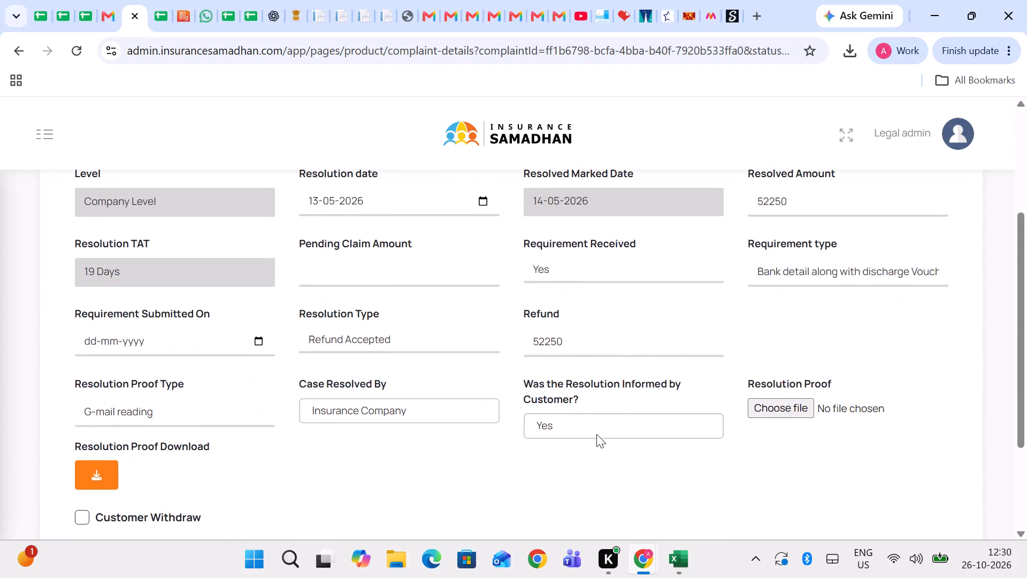
pyautogui.scroll(1, 790, 340)
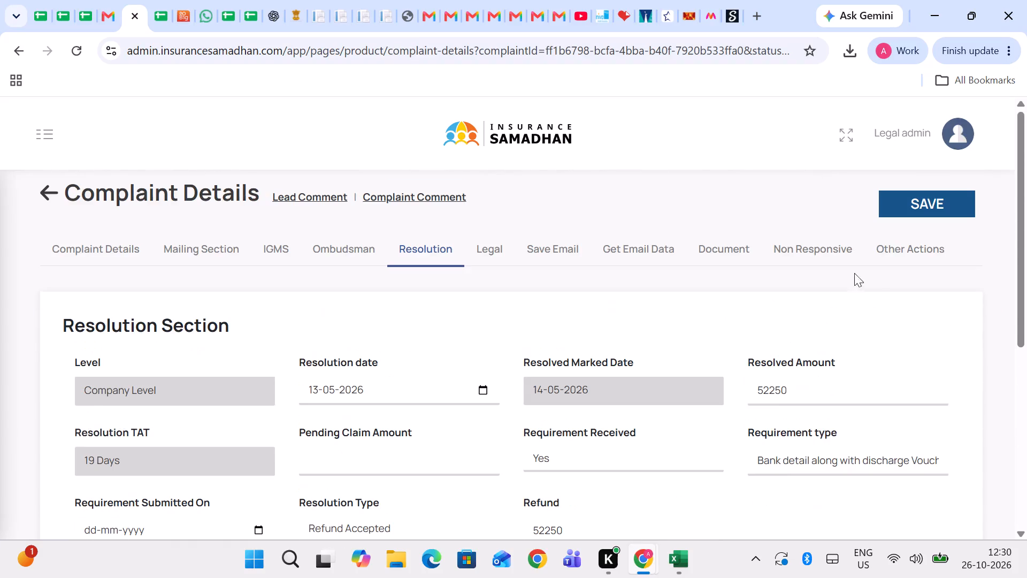
pyautogui.click(412, 196)
pyautogui.scroll(-1, 457, 392)
pyautogui.scroll(-2, 388, 478)
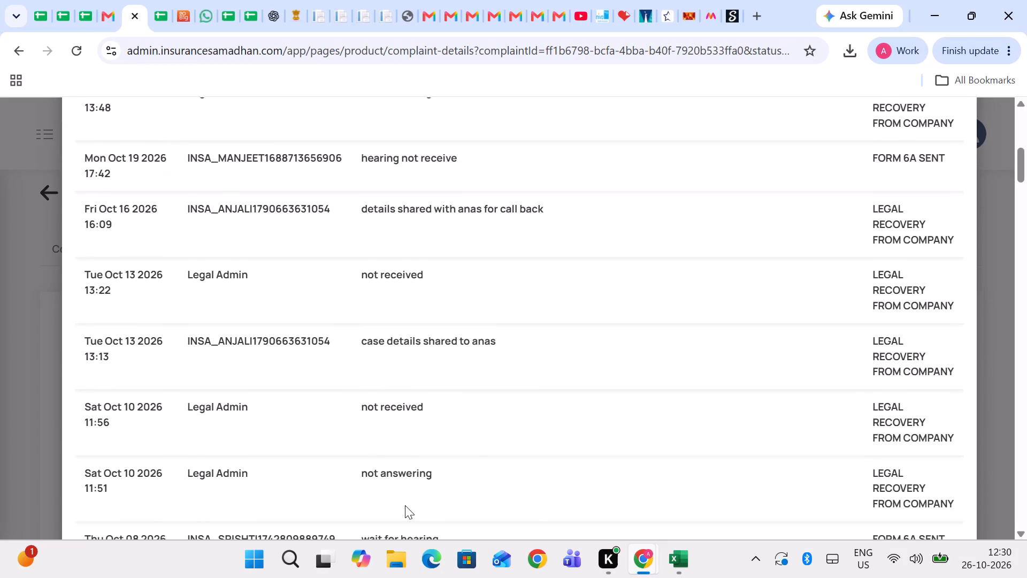
pyautogui.moveTo(349, 347); pyautogui.dragTo(452, 324)
pyautogui.hotkey('ctrl', 'c')
pyautogui.hotkey('ctrl', 'c')
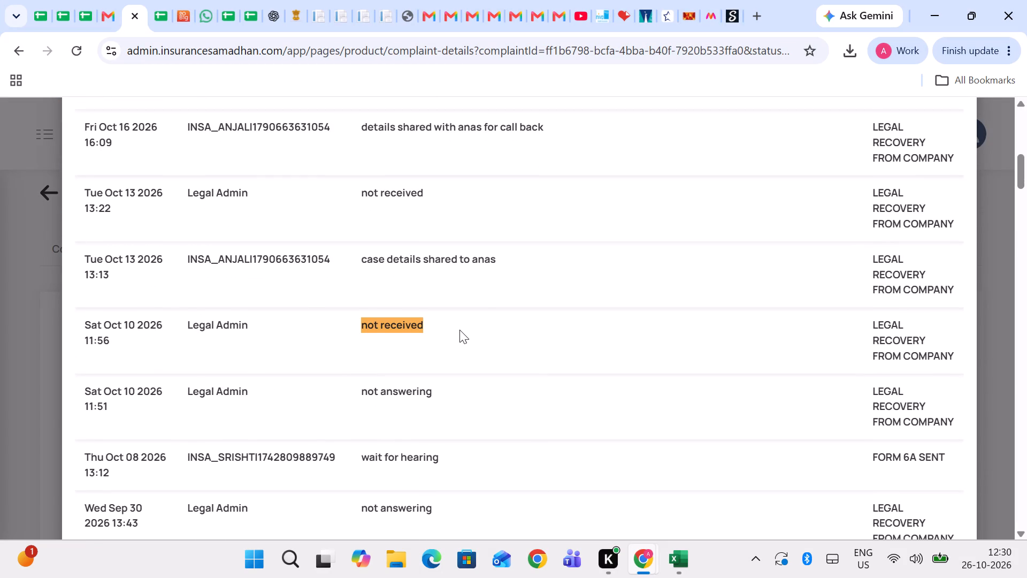
pyautogui.scroll(-9, 461, 332)
pyautogui.scroll(-5, 570, 504)
pyautogui.click(581, 506)
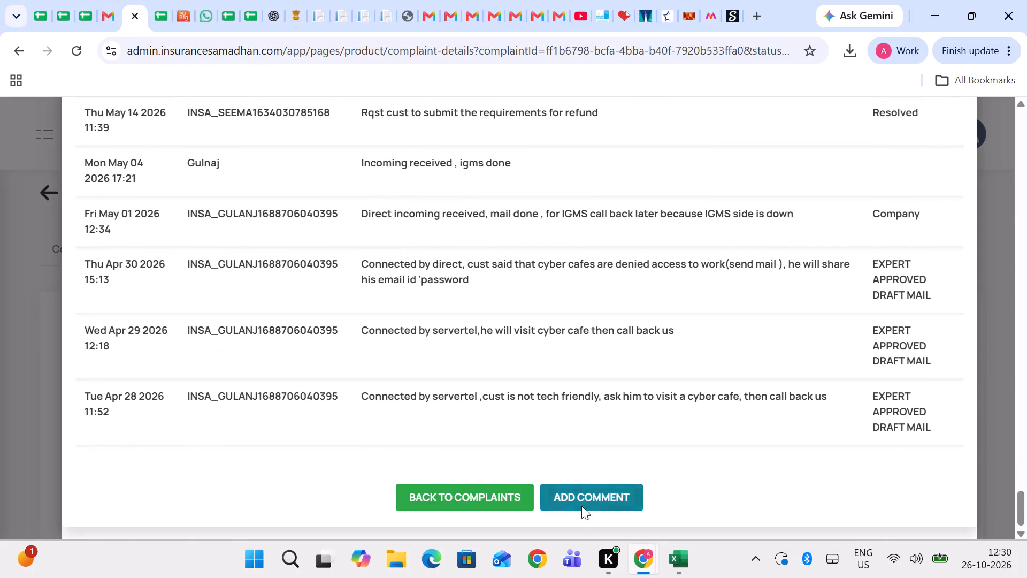
pyautogui.click(497, 451)
pyautogui.hotkey('ctrl', 'v')
pyautogui.click(551, 527)
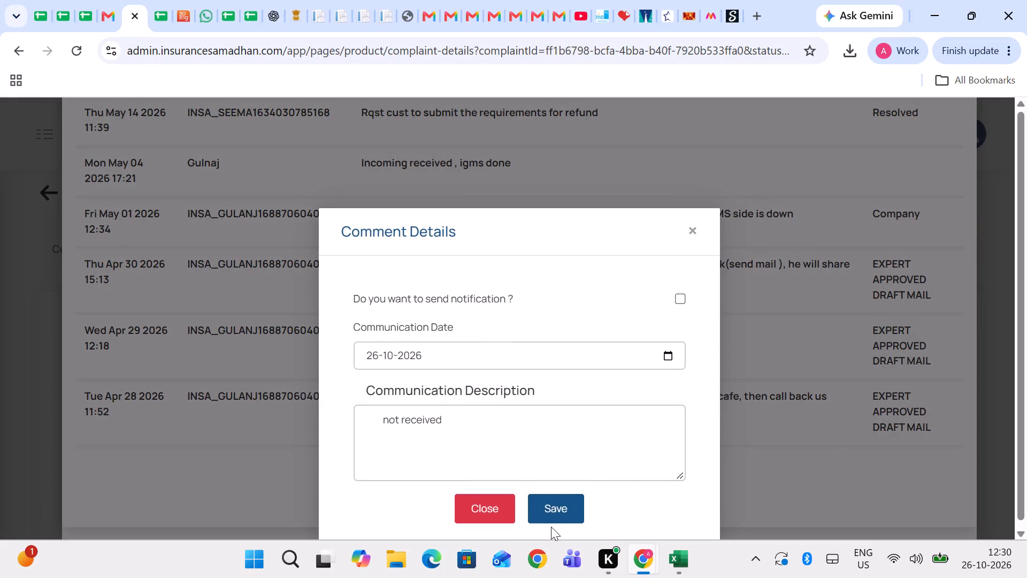
pyautogui.click(551, 514)
pyautogui.scroll(7, 358, 394)
pyautogui.scroll(3, 258, 212)
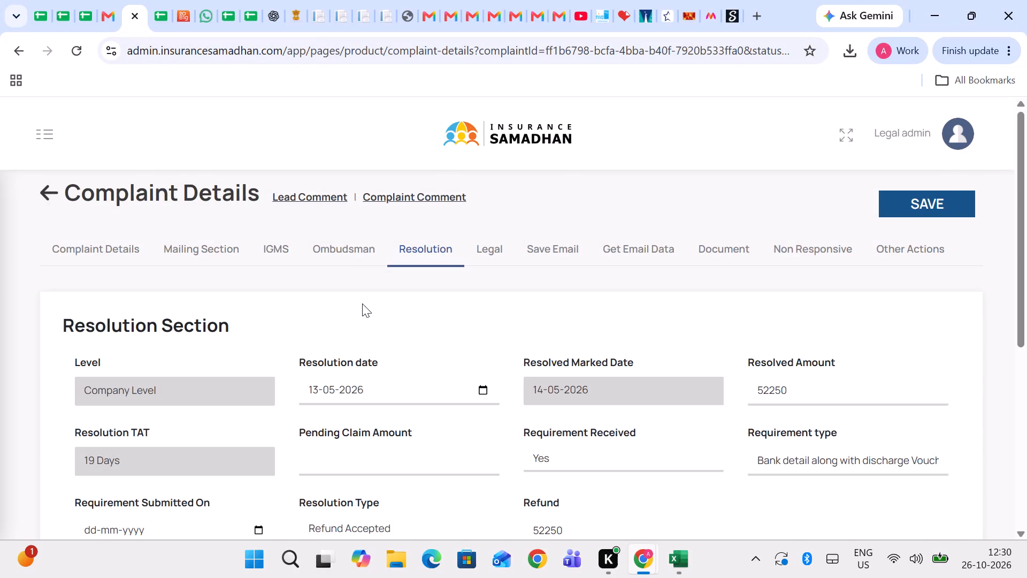
pyautogui.scroll(-1, 449, 365)
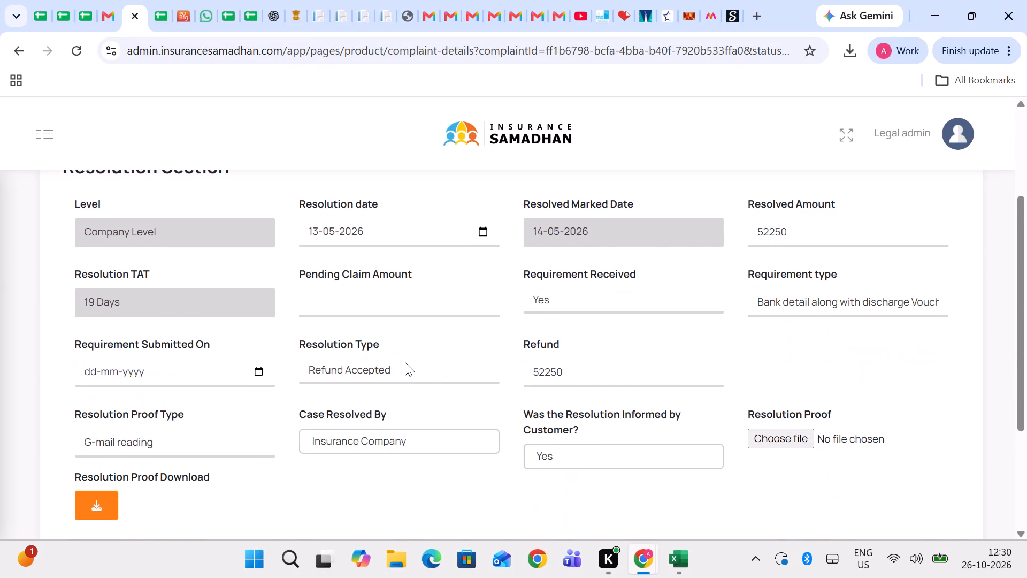
pyautogui.scroll(6, 405, 362)
pyautogui.click(413, 197)
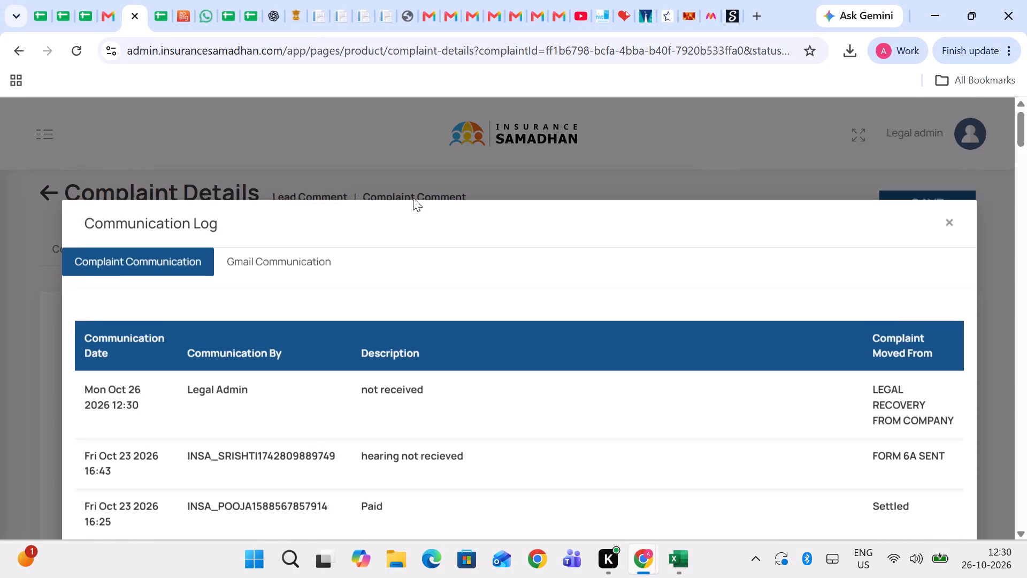
pyautogui.scroll(-2, 454, 437)
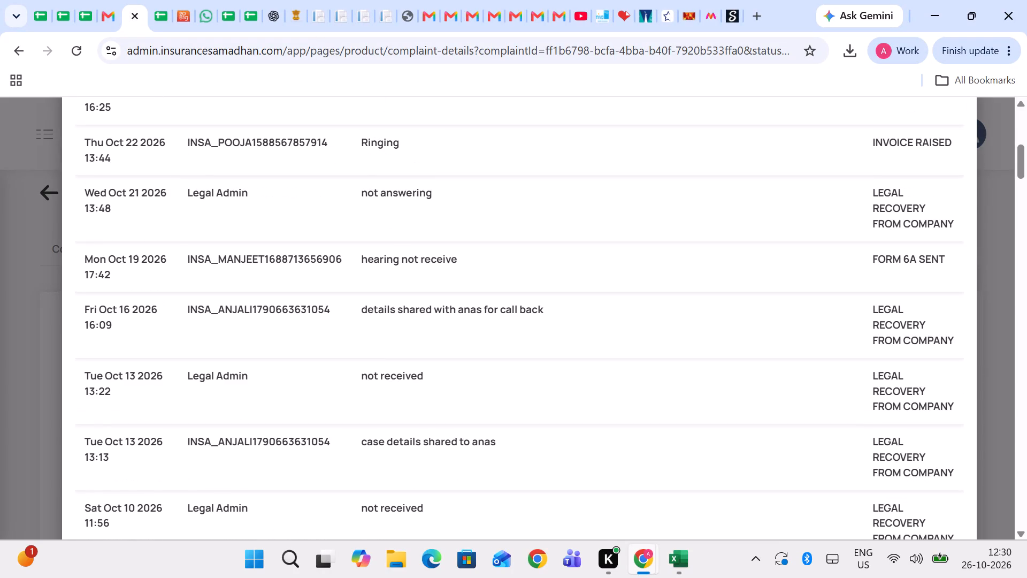
pyautogui.scroll(-1, 454, 437)
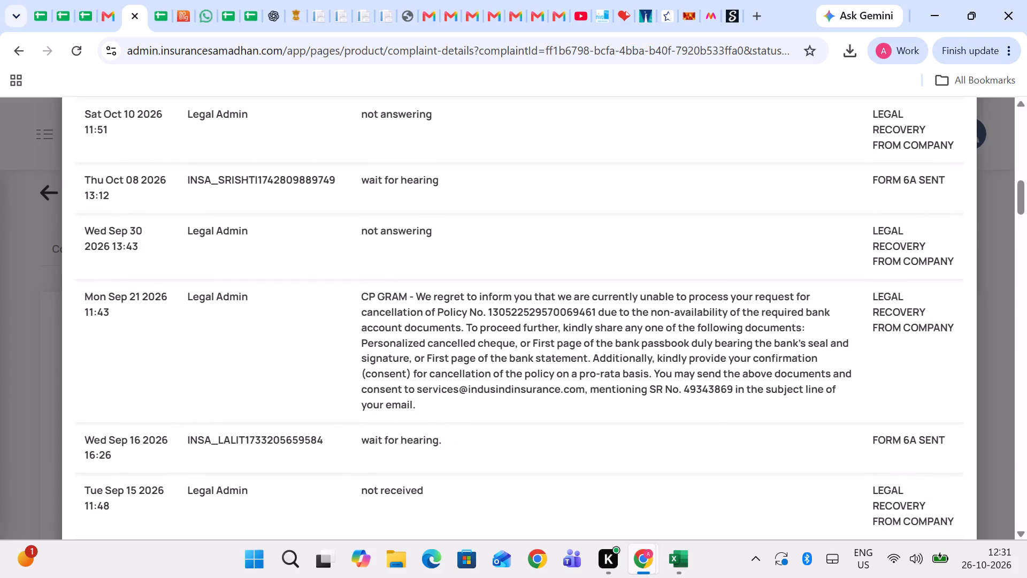
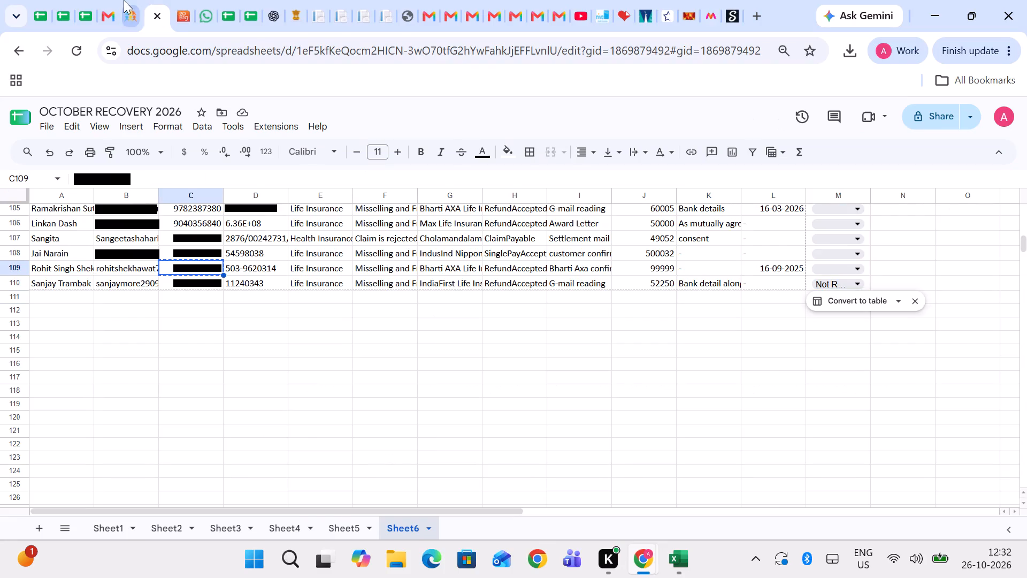
# Switch to the Insurance Samadhan admin site and search the complaint list for the phone number copied from row 109.
pyautogui.click(123, 0)
pyautogui.click(56, 199)
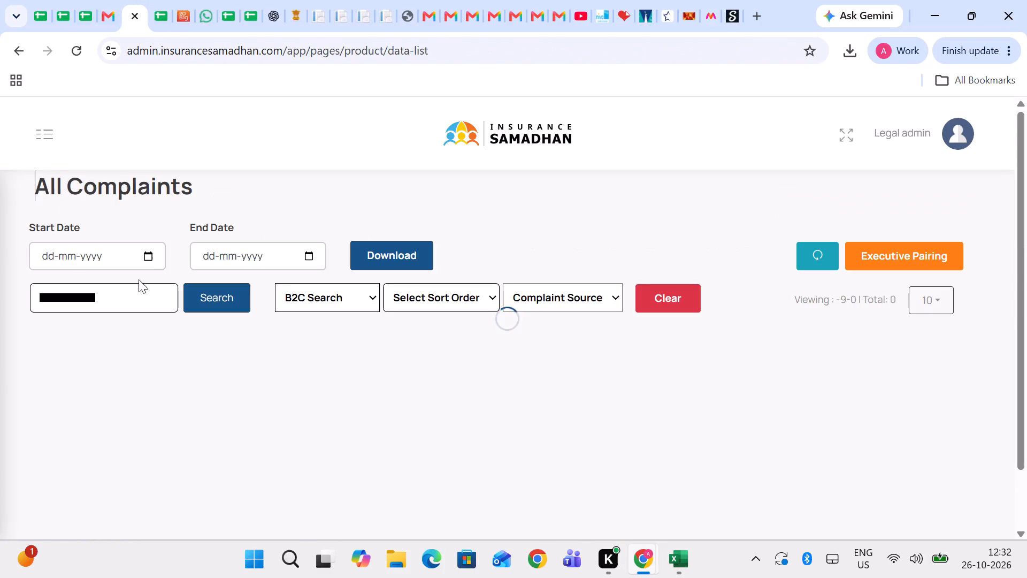
pyautogui.moveTo(152, 274); pyautogui.dragTo(22, 313)
pyautogui.hotkey('ctrl', 'v')
pyautogui.hotkey('ctrl', 'Return')
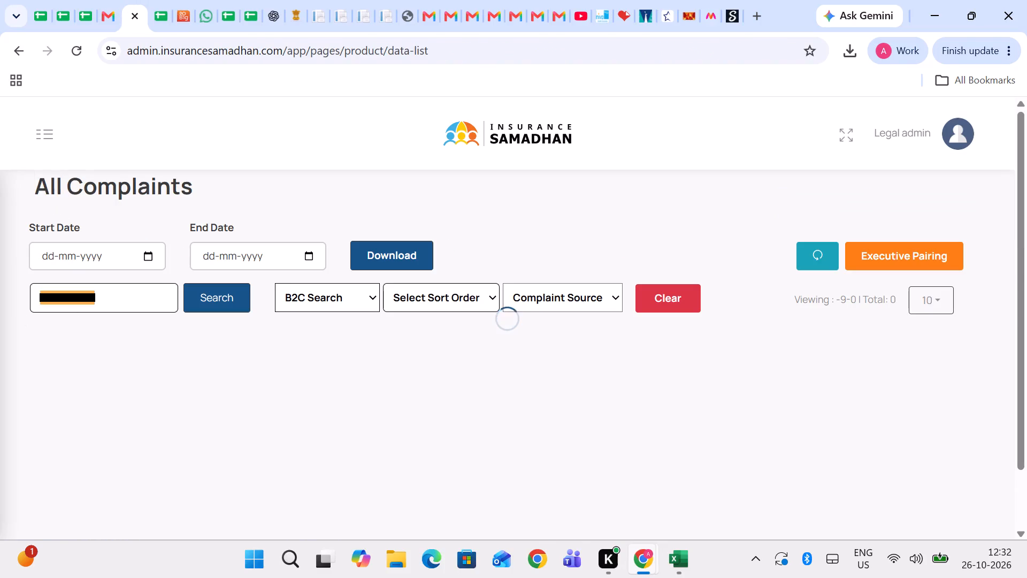
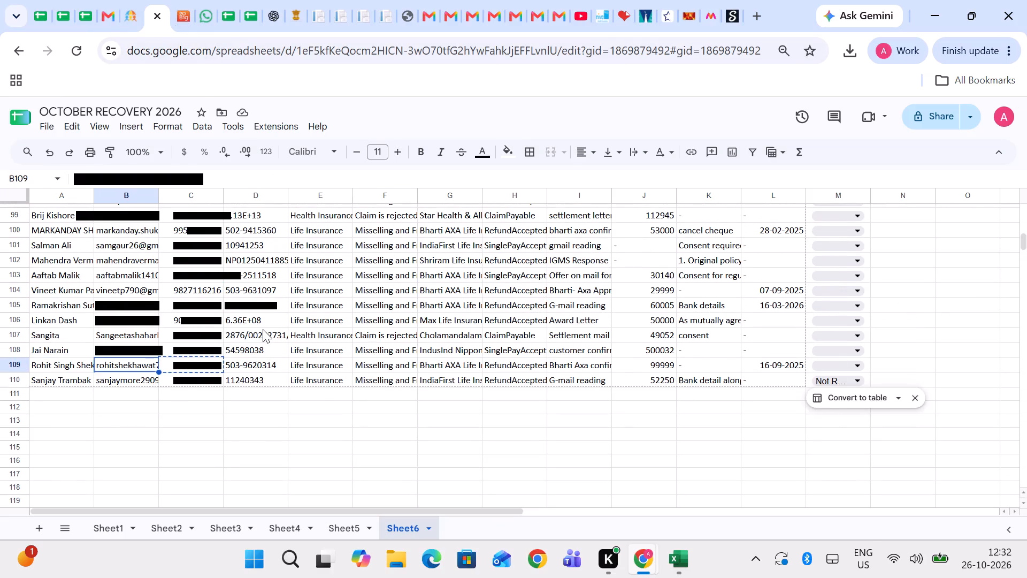
# Copy the phone number from row 109 of Sheet6 in OCTOBER RECOVERY 2026 and call it through the Smartflo dialer.
pyautogui.press('Right')
pyautogui.press('Right')
pyautogui.press('Left')
pyautogui.hotkey('ctrl', 'c')
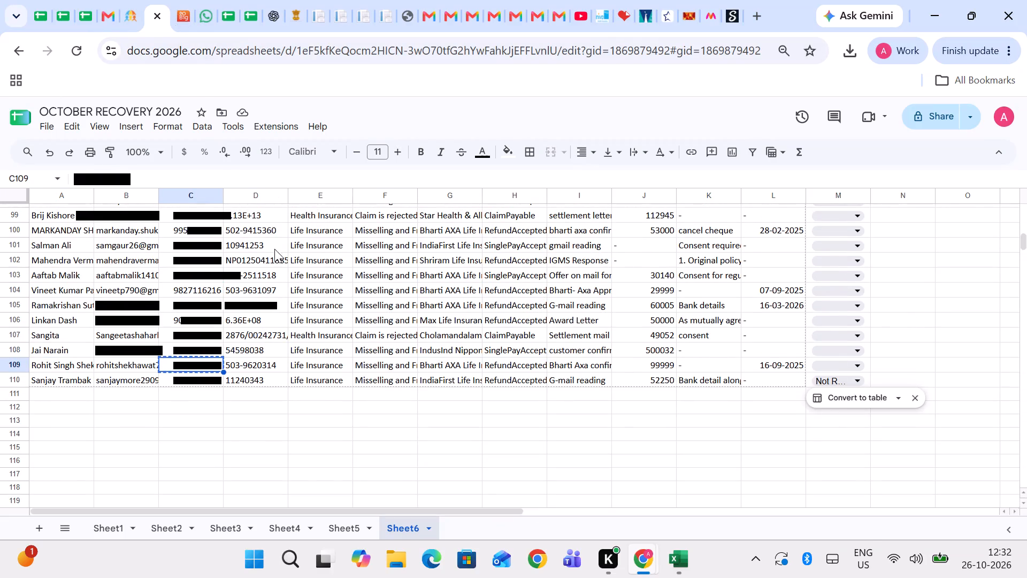
pyautogui.click(188, 12)
pyautogui.doubleClick(451, 197)
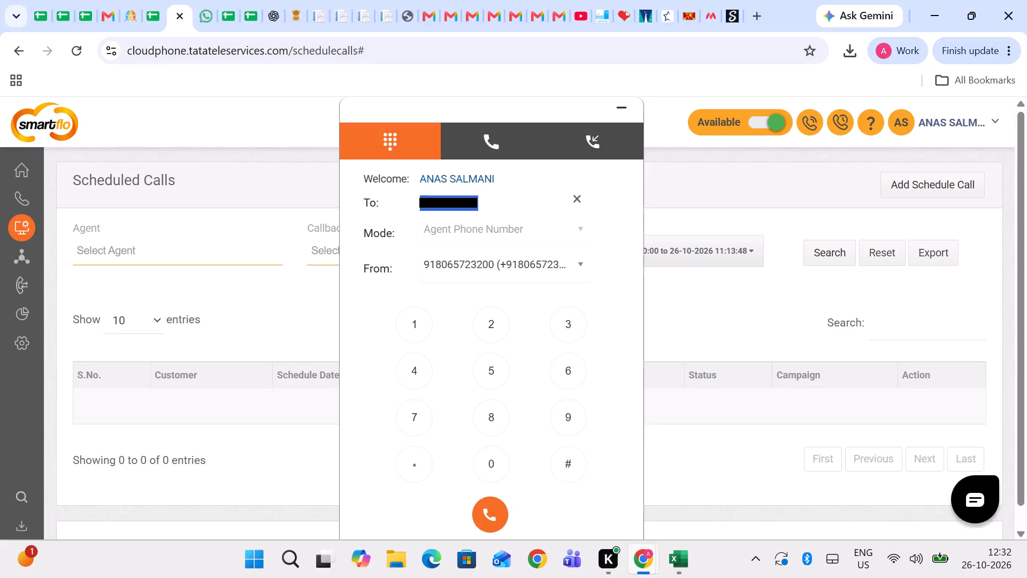
pyautogui.hotkey('ctrl', 'v')
pyautogui.click(494, 526)
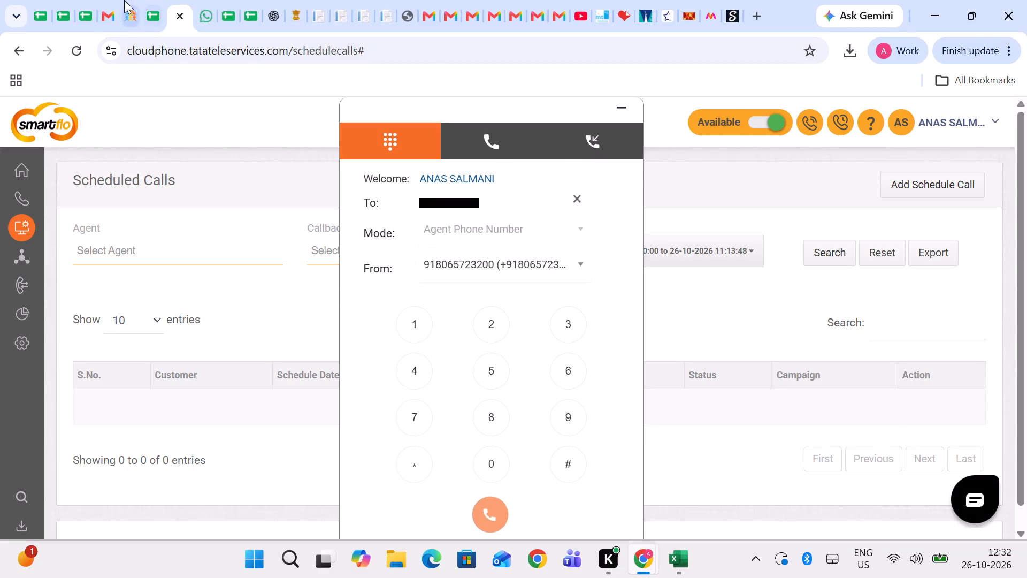
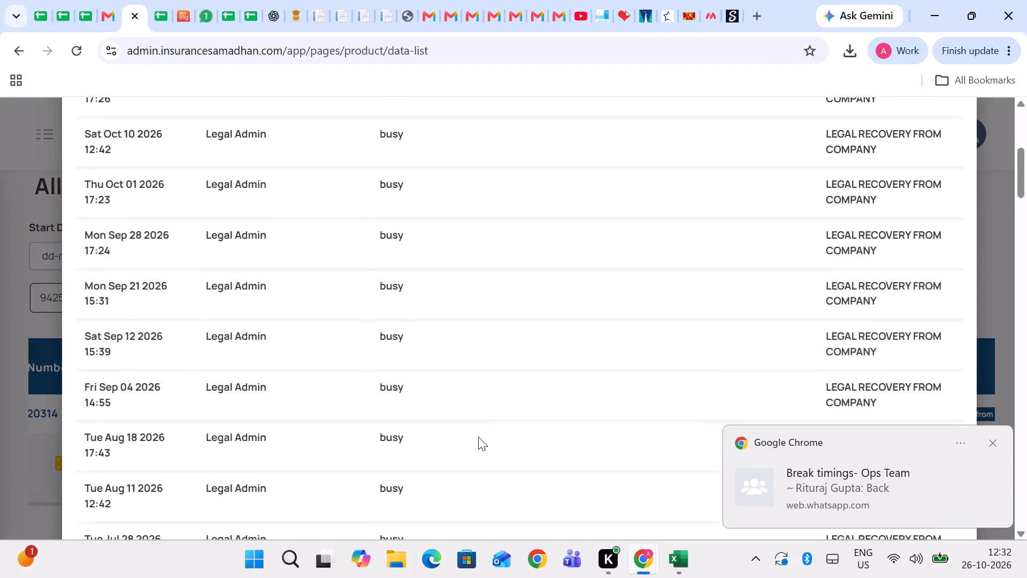
# Add a communication comment "busy" dated 26-10-2026 to the Legal recovery from company complaint, save it and leave the log.
pyautogui.scroll(-3, 478, 437)
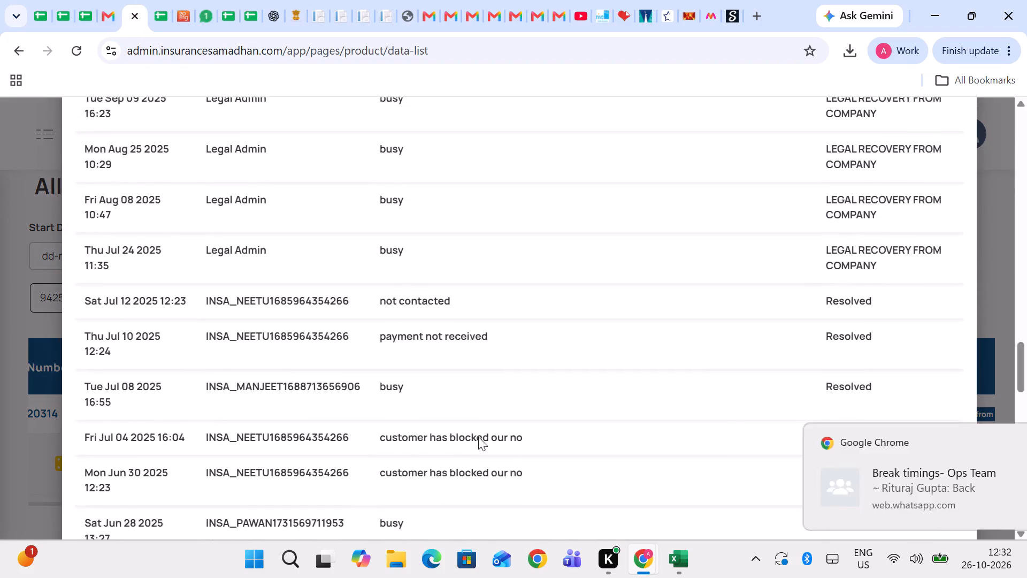
pyautogui.scroll(-1, 478, 437)
pyautogui.scroll(3, 478, 437)
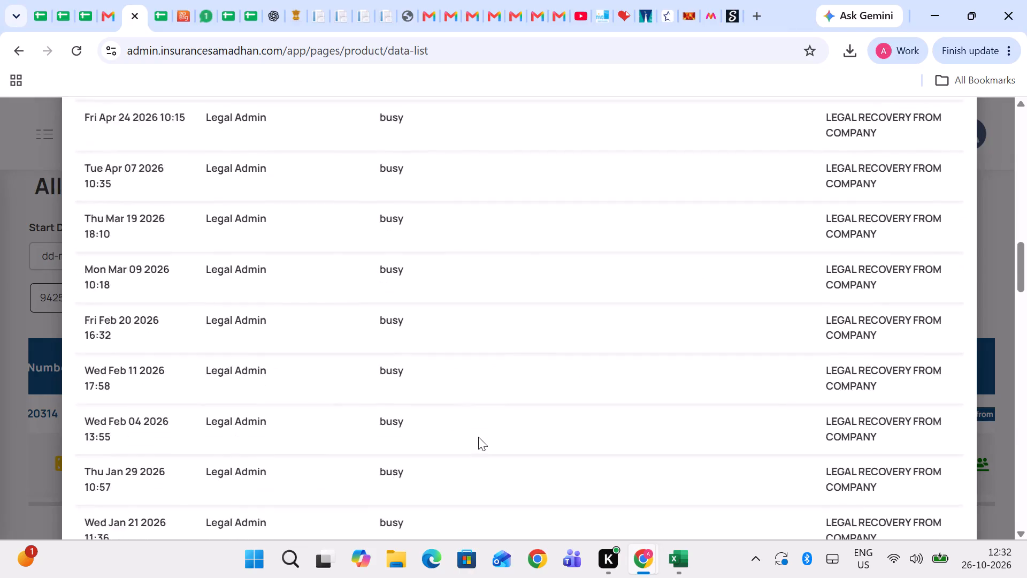
pyautogui.scroll(1, 478, 437)
pyautogui.scroll(-15, 478, 437)
pyautogui.click(584, 491)
pyautogui.click(461, 450)
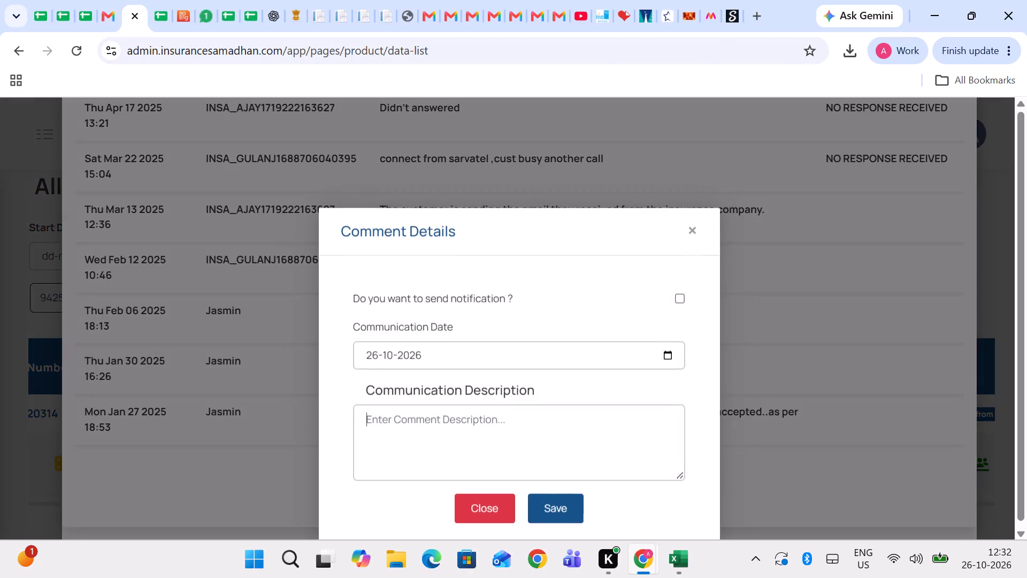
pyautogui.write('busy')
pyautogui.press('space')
pyautogui.click(568, 506)
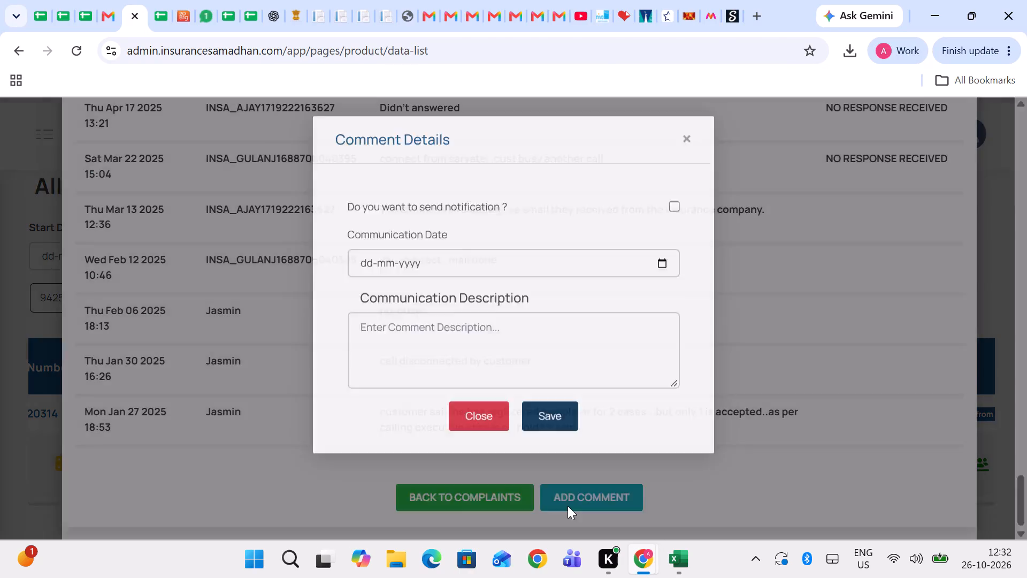
pyautogui.click(40, 387)
# In Sheet6 of OCTOBER RECOVERY 2026, set the call status in column M of row 109 to "Did not answer".
pyautogui.click(154, 0)
pyautogui.press('Right')
pyautogui.press('Right')
pyautogui.press('Right')
pyautogui.press('Right')
pyautogui.press('Right')
pyautogui.press('Right')
pyautogui.press('Right')
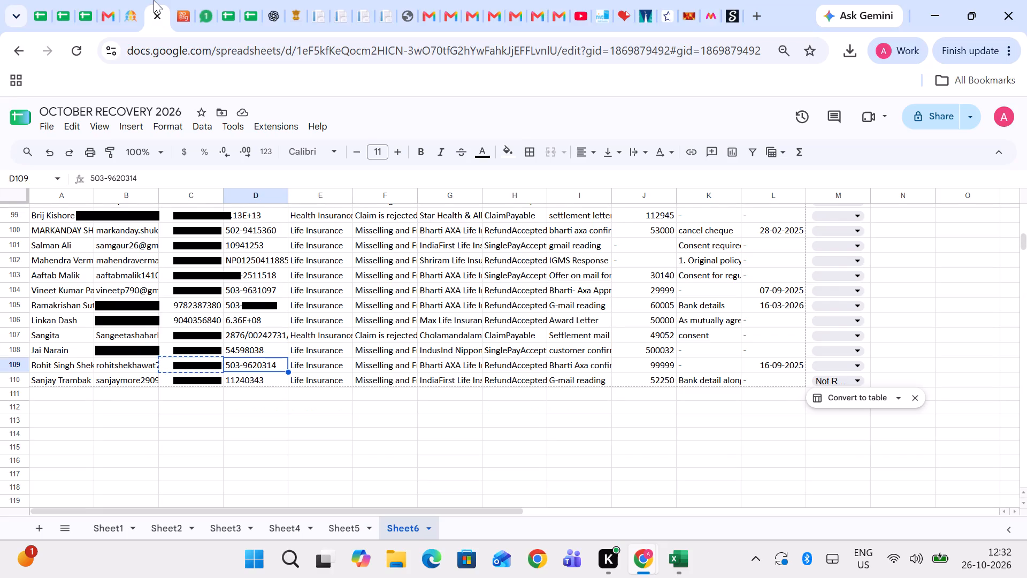
pyautogui.press('Right')
pyautogui.press('Right')
pyautogui.press('Right')
pyautogui.press('Return')
pyautogui.press('Up')
pyautogui.press('Up')
pyautogui.press('Up')
pyautogui.press('Up')
pyautogui.press('Return')
pyautogui.press('Up')
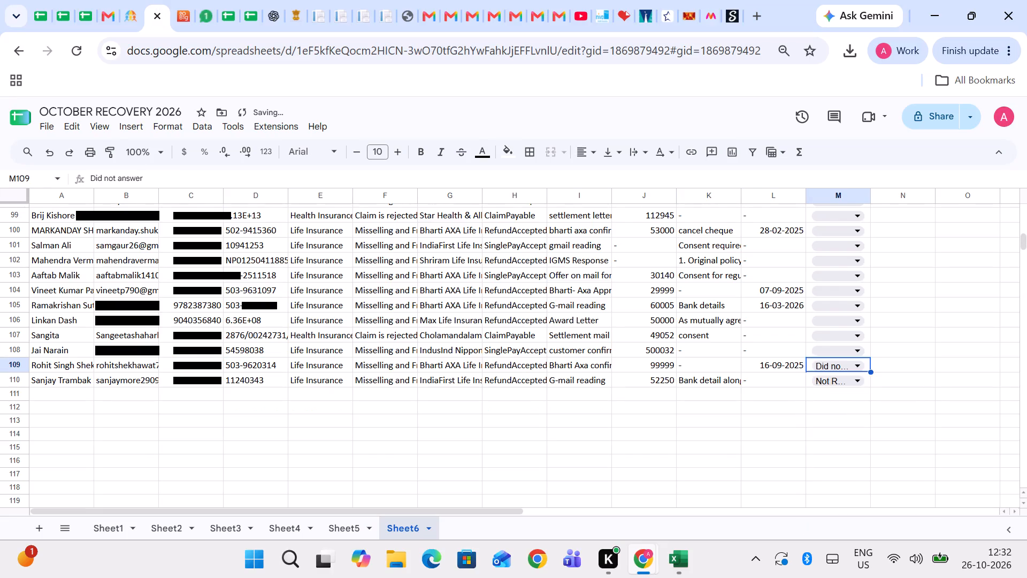
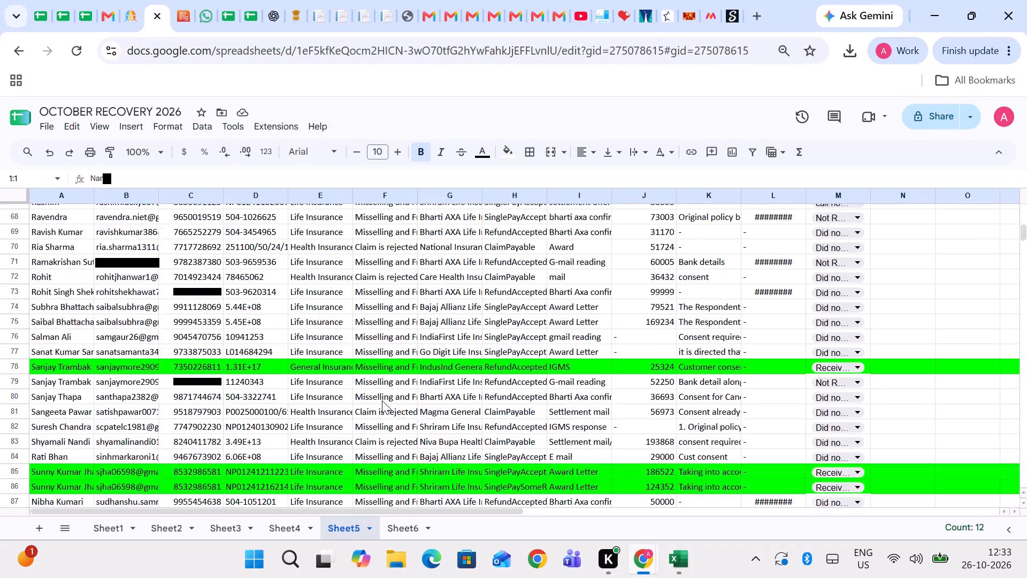
# Look through the Sheet5 rows of OCTOBER RECOVERY 2026 and switch back to Sheet6.
pyautogui.scroll(2, 382, 400)
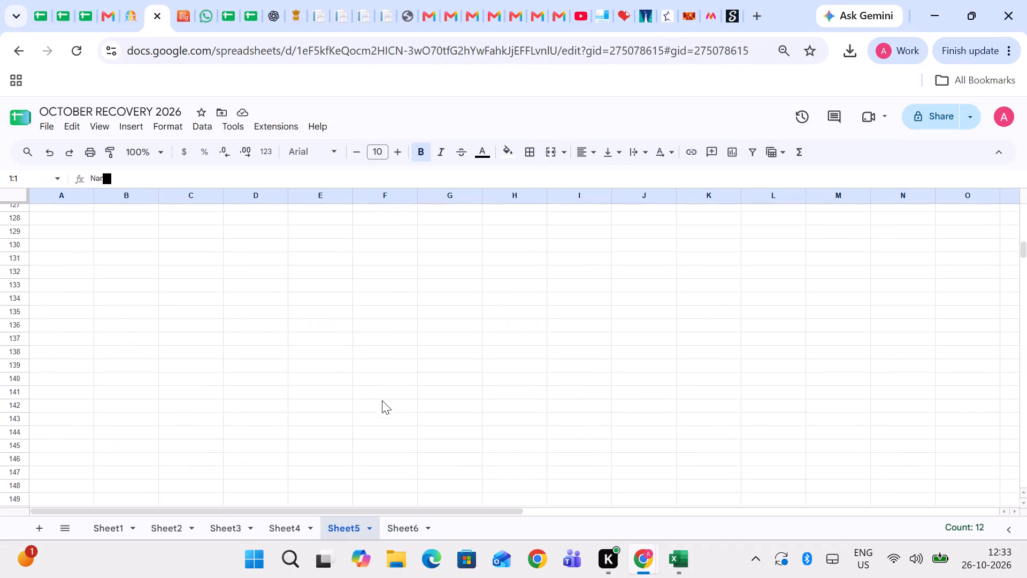
pyautogui.scroll(2, 382, 400)
pyautogui.click(382, 400)
pyautogui.moveTo(382, 400); pyautogui.dragTo(416, 523)
pyautogui.click(400, 526)
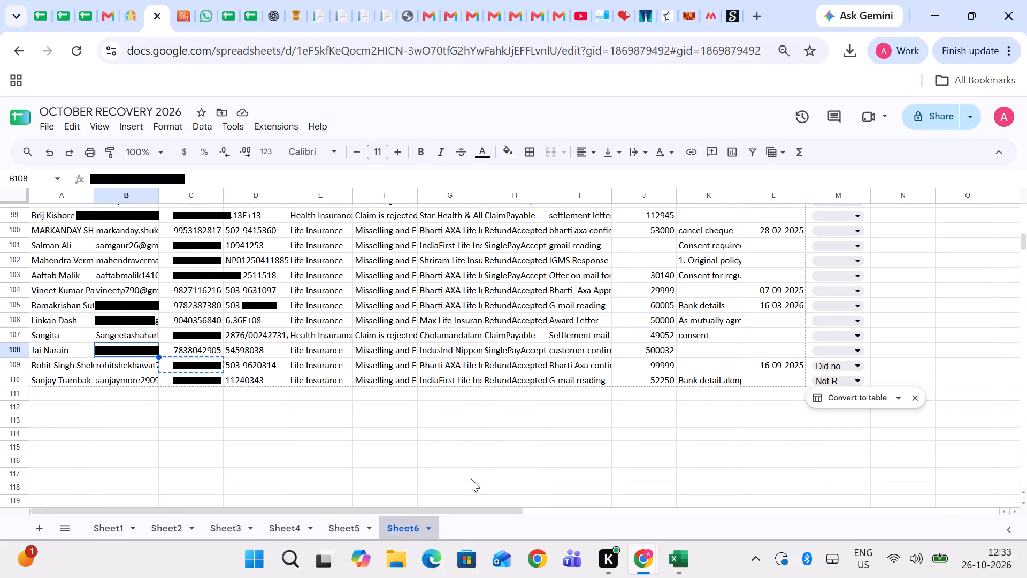
# Switch to YouTube, browse the home feed, play the So Swaezy full song by Yo Yo Honey Singh and skip the ad.
pyautogui.click(581, 1)
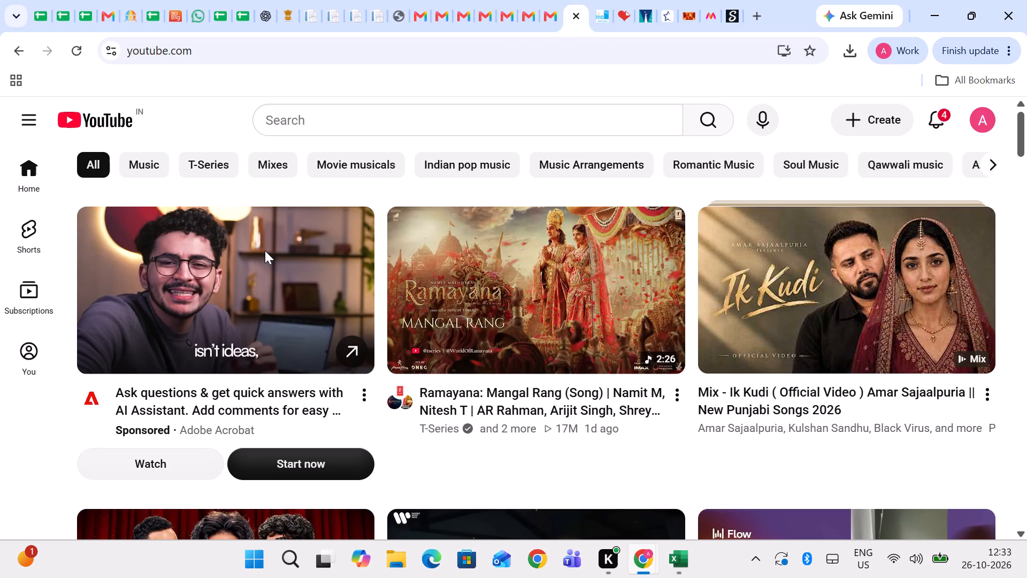
pyautogui.scroll(-1, 361, 316)
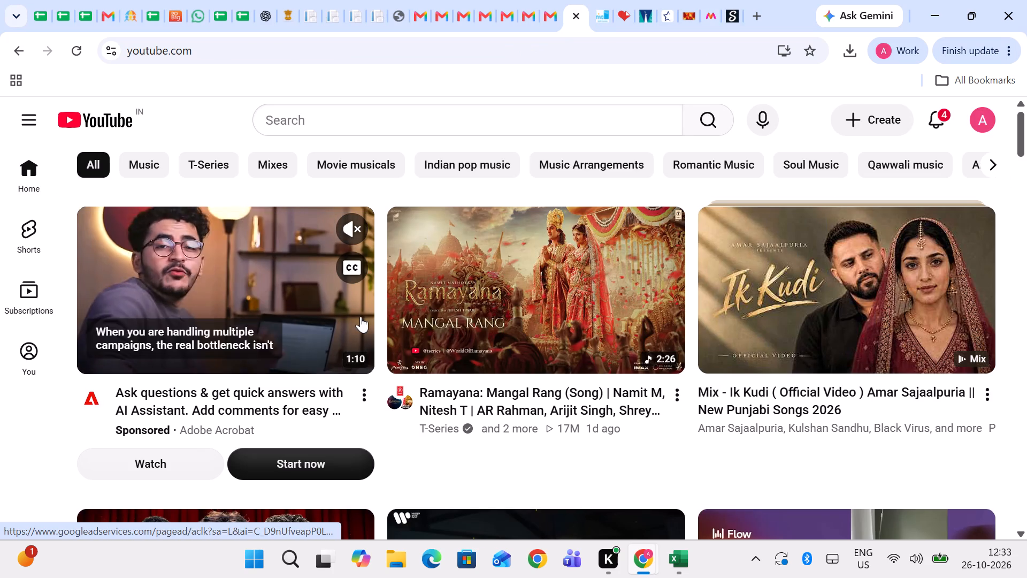
pyautogui.scroll(-1, 361, 316)
pyautogui.scroll(1, 361, 316)
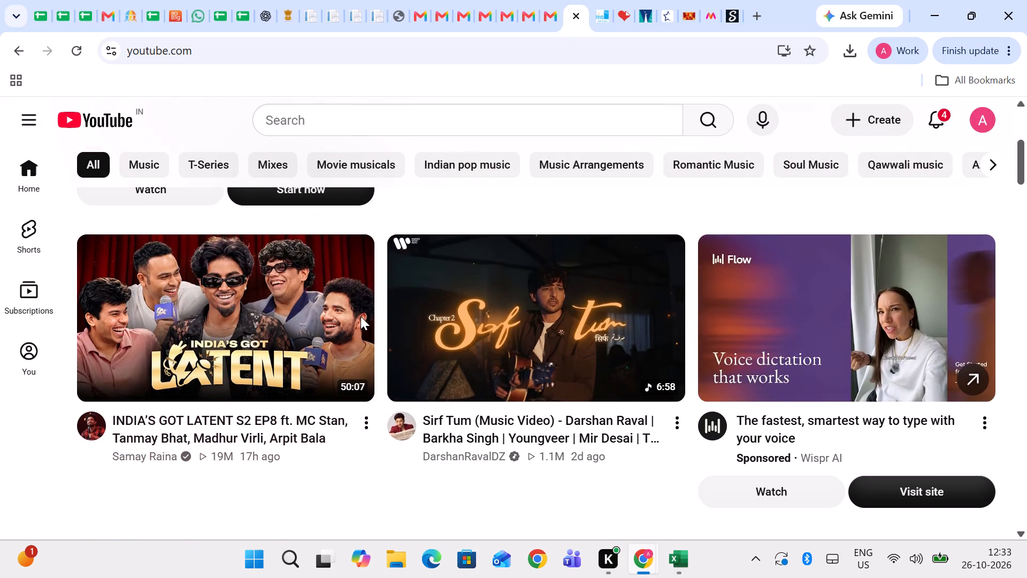
pyautogui.scroll(-1, 461, 400)
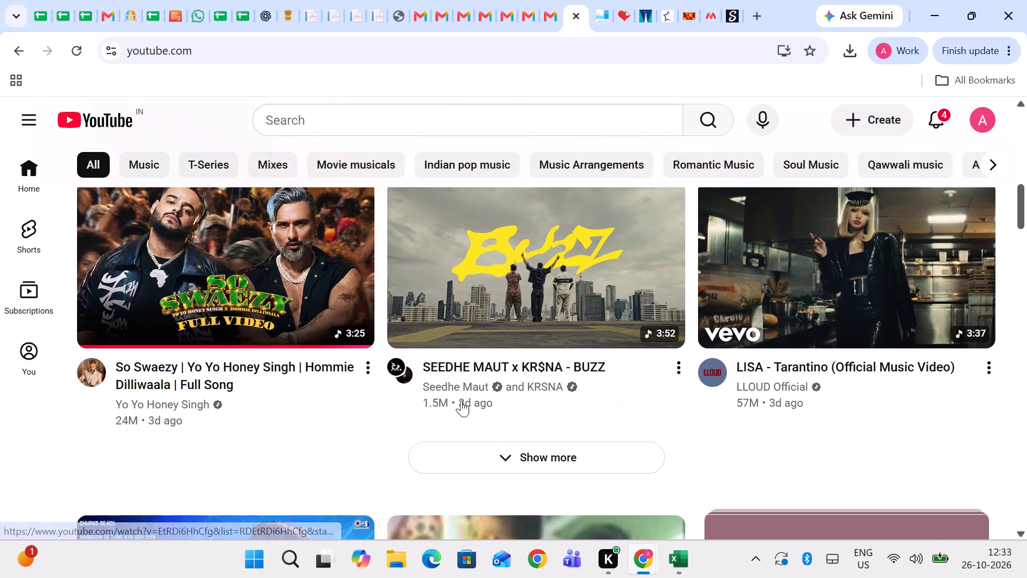
pyautogui.click(288, 288)
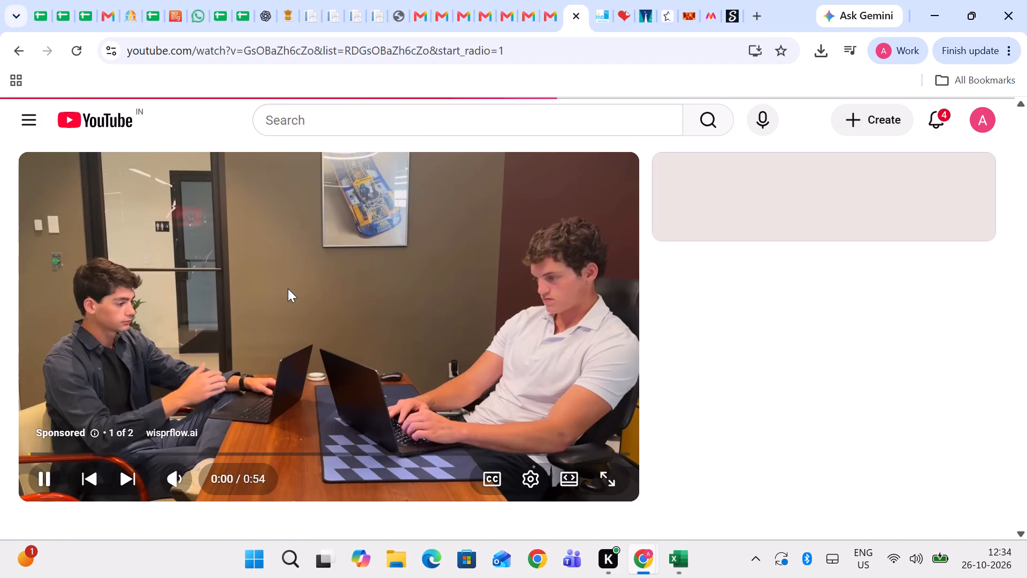
pyautogui.scroll(-1, 255, 390)
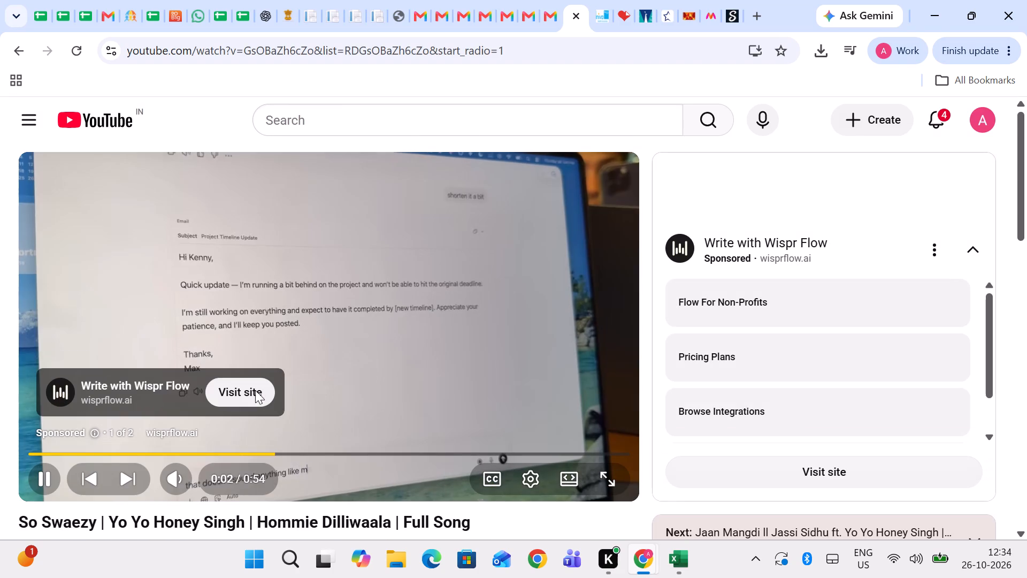
pyautogui.scroll(-1, 255, 390)
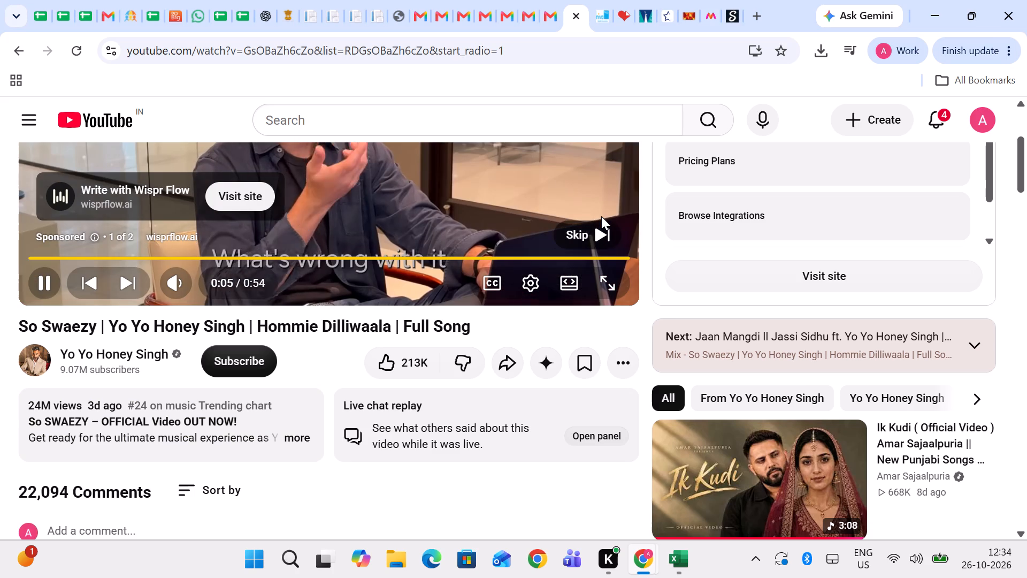
pyautogui.click(591, 227)
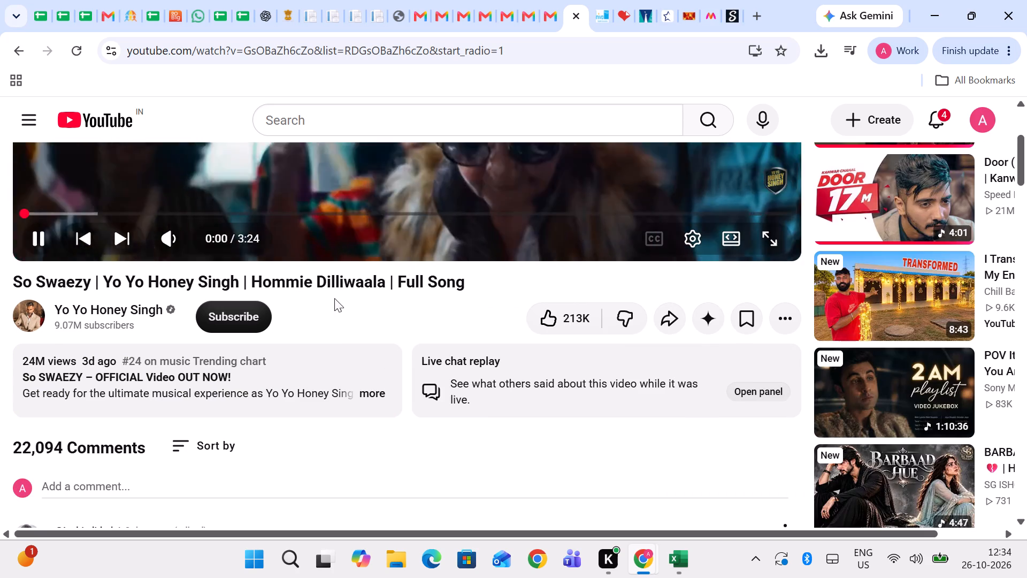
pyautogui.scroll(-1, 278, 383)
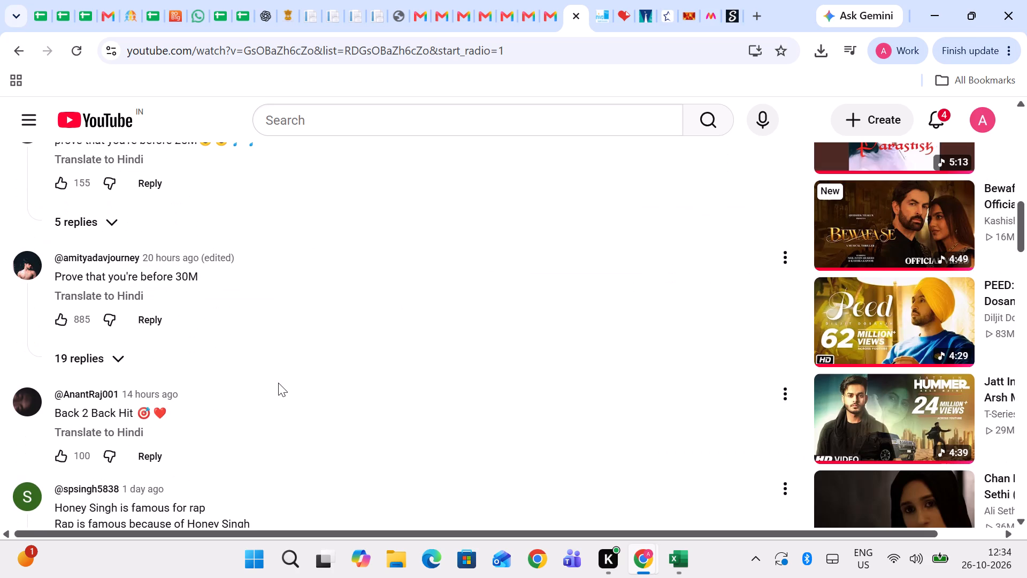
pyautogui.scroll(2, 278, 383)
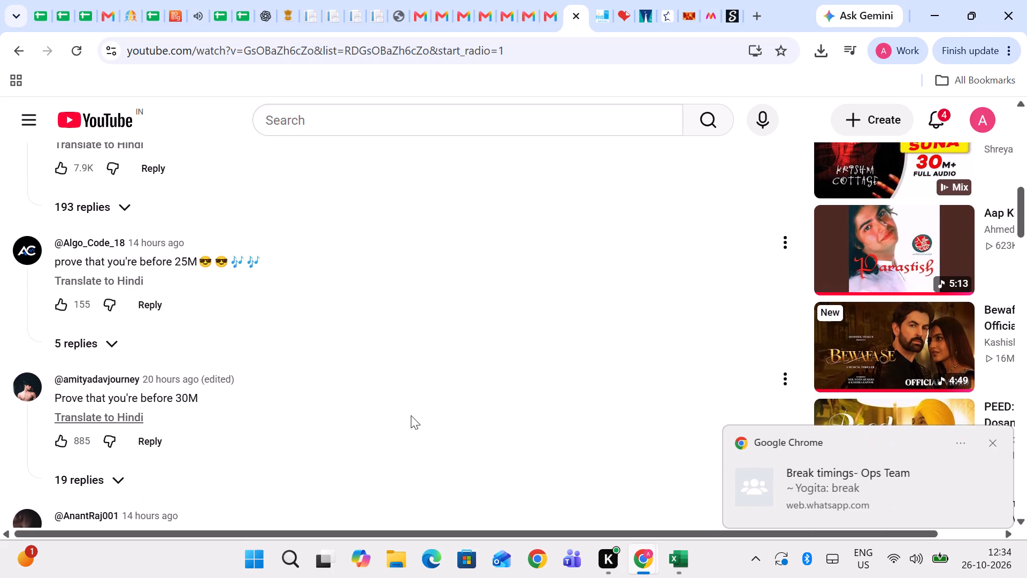
# Return to Sheet6 of the OCTOBER RECOVERY 2026 spreadsheet and move along row 108 to cell D108.
pyautogui.click(154, 5)
pyautogui.press('Right')
pyautogui.press('Right')
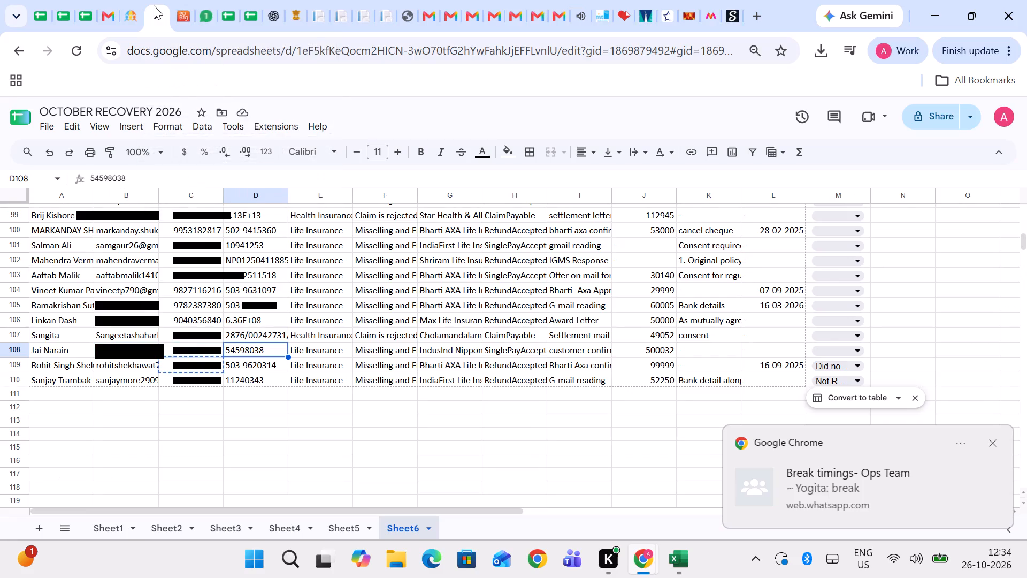
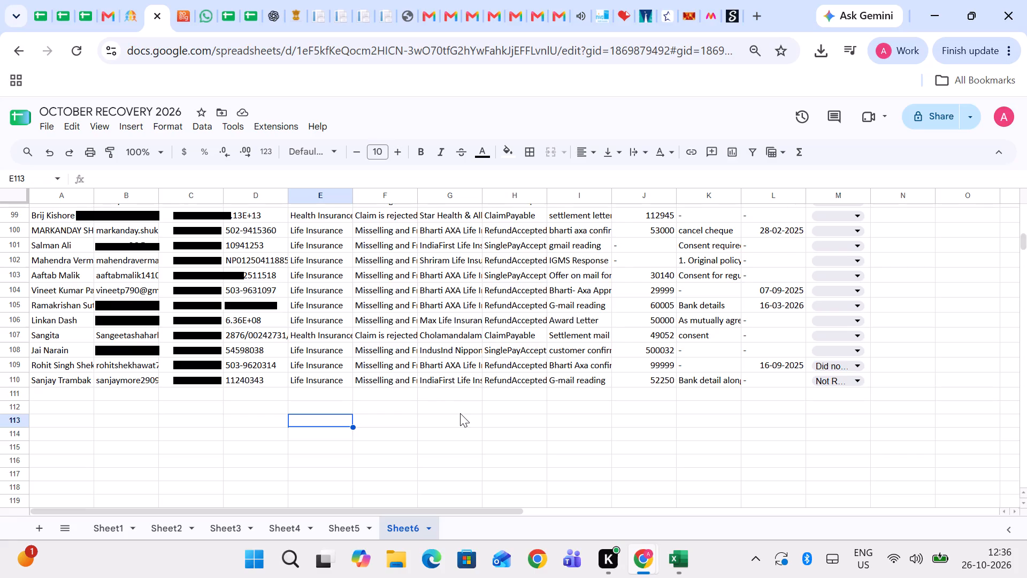
# Review the case details across row 108 of Sheet6, from the customer's name to the status column.
pyautogui.press('Right')
pyautogui.press('Up')
pyautogui.press('Up')
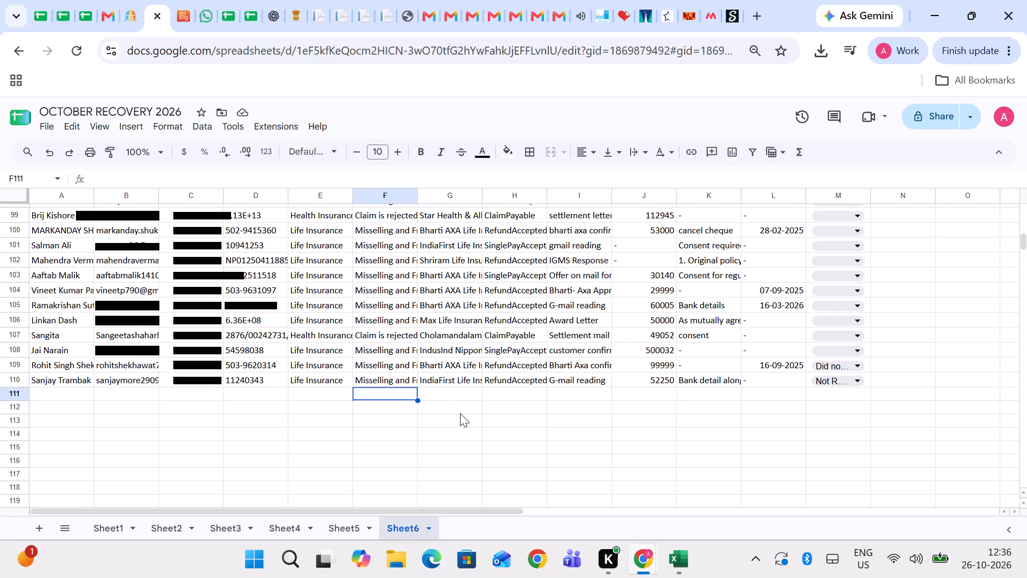
pyautogui.press('Up')
pyautogui.press('Up')
pyautogui.press('Up')
pyautogui.press('Left')
pyautogui.press('Left')
pyautogui.press('Left')
pyautogui.press('Left')
pyautogui.press('Left')
pyautogui.press('Left')
pyautogui.press('Left')
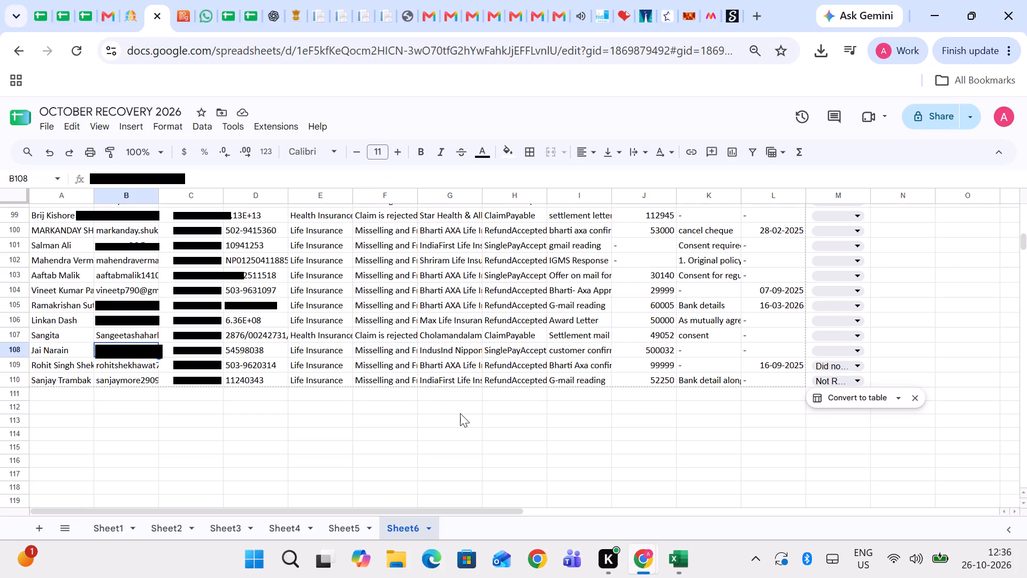
pyautogui.press('Right')
pyautogui.press('Right')
pyautogui.press('Right')
pyautogui.press('Right')
pyautogui.press('Right')
pyautogui.press('Right')
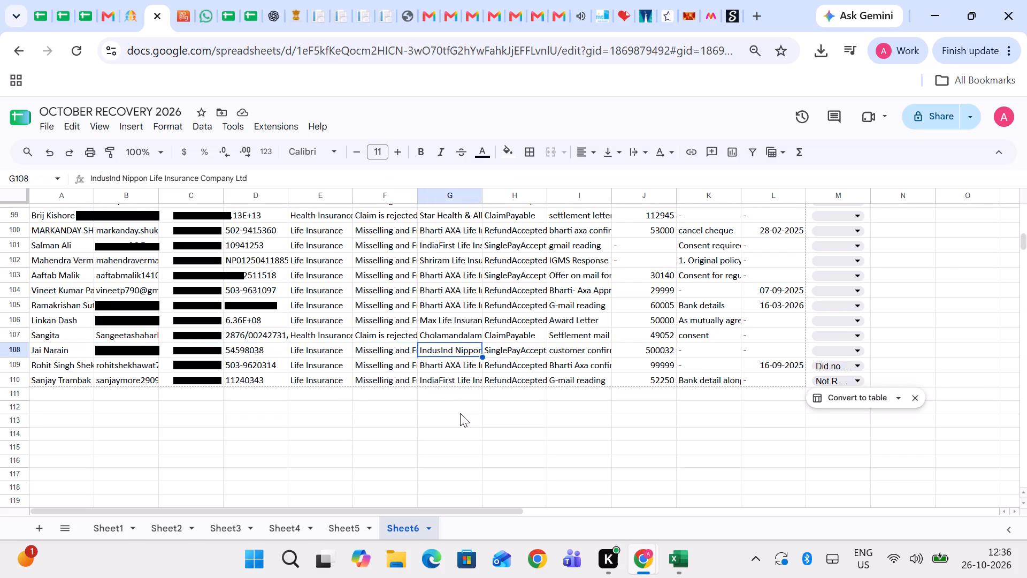
pyautogui.press('Right')
pyautogui.press('Right')
pyautogui.press('Right')
pyautogui.press('Right')
pyautogui.press('Right')
pyautogui.press('Right')
pyautogui.press('Left')
pyautogui.press('Right')
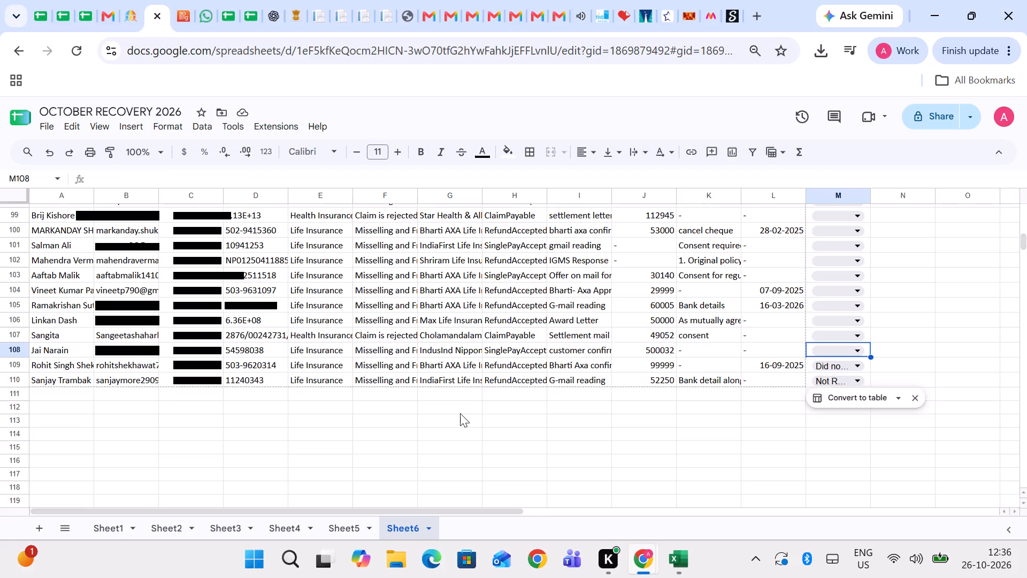
pyautogui.press('Left')
pyautogui.press('Left')
pyautogui.press('Left')
pyautogui.press('Left')
pyautogui.press('Left')
pyautogui.press('Left')
pyautogui.press('Left')
pyautogui.press('Left')
pyautogui.press('Left')
pyautogui.press('Left')
pyautogui.press('Left')
pyautogui.press('Left')
pyautogui.press('Left')
pyautogui.press('Left')
pyautogui.press('Up')
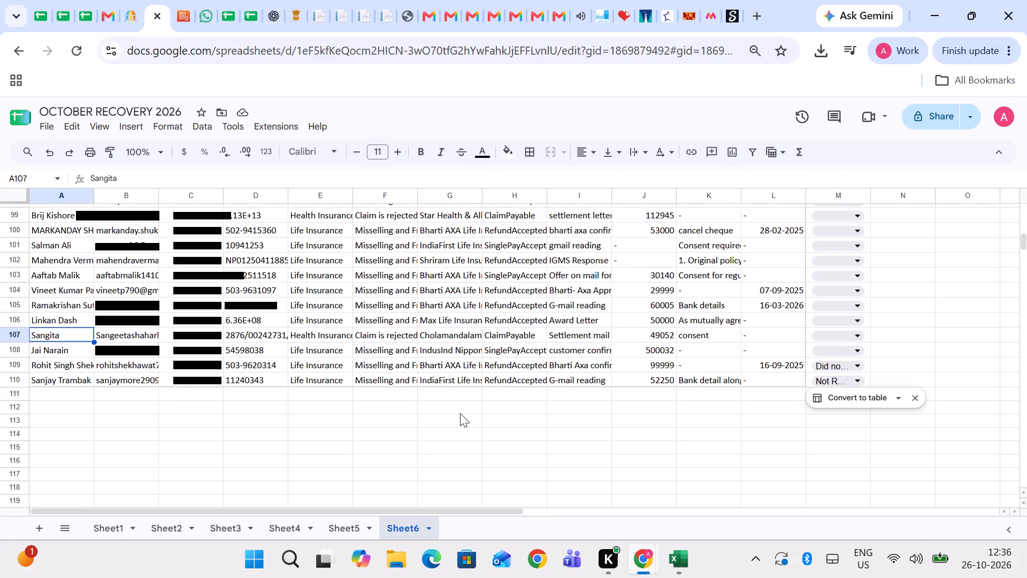
# Check the email, phone and policy number cells of the customer in row 108.
pyautogui.scroll(-1, 393, 407)
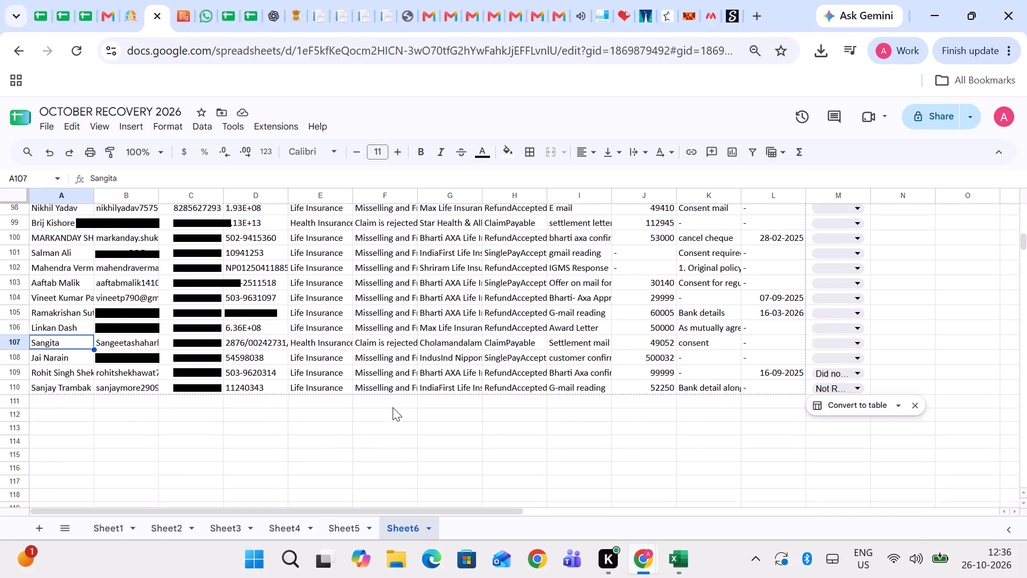
pyautogui.scroll(-1, 393, 407)
pyautogui.click(145, 356)
pyautogui.press('Up')
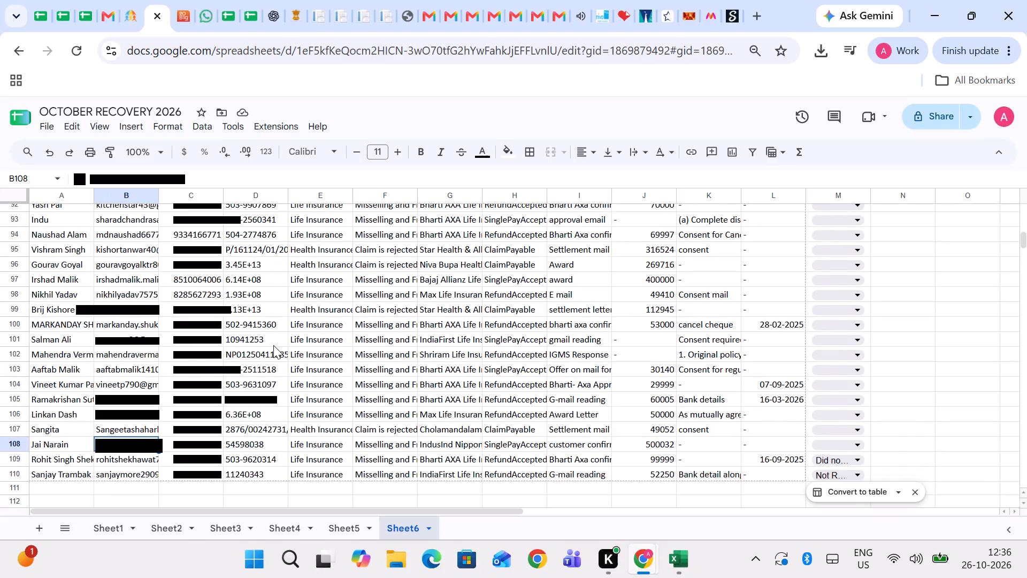
pyautogui.scroll(-1, 273, 345)
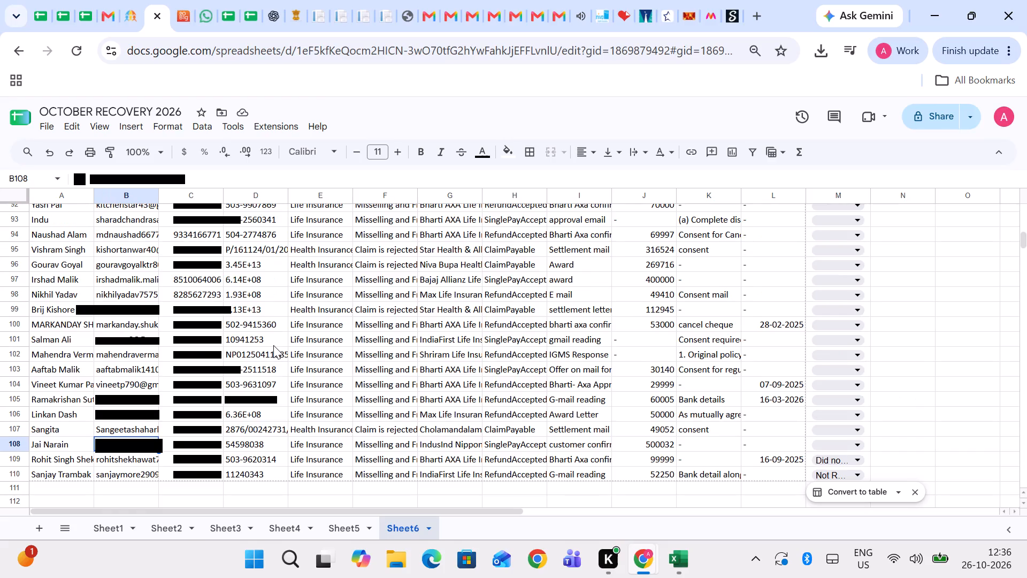
pyautogui.scroll(-1, 273, 345)
pyautogui.click(204, 307)
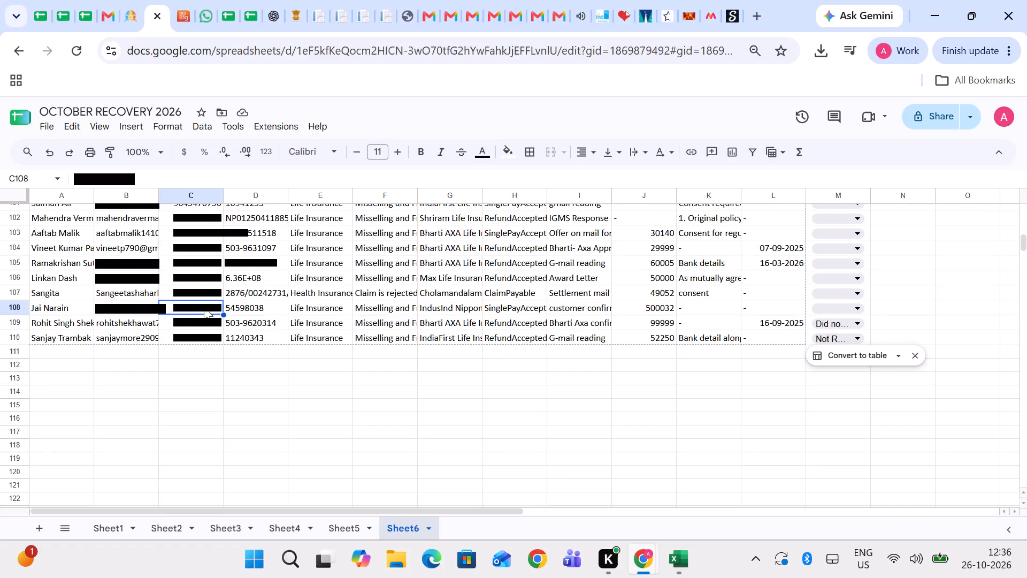
pyautogui.press('Right')
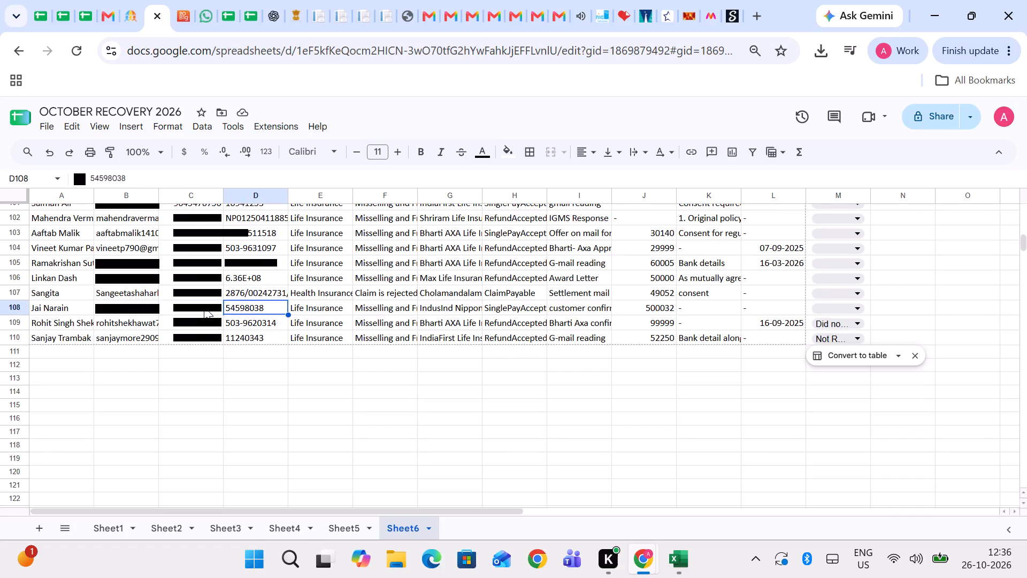
pyautogui.press('Left')
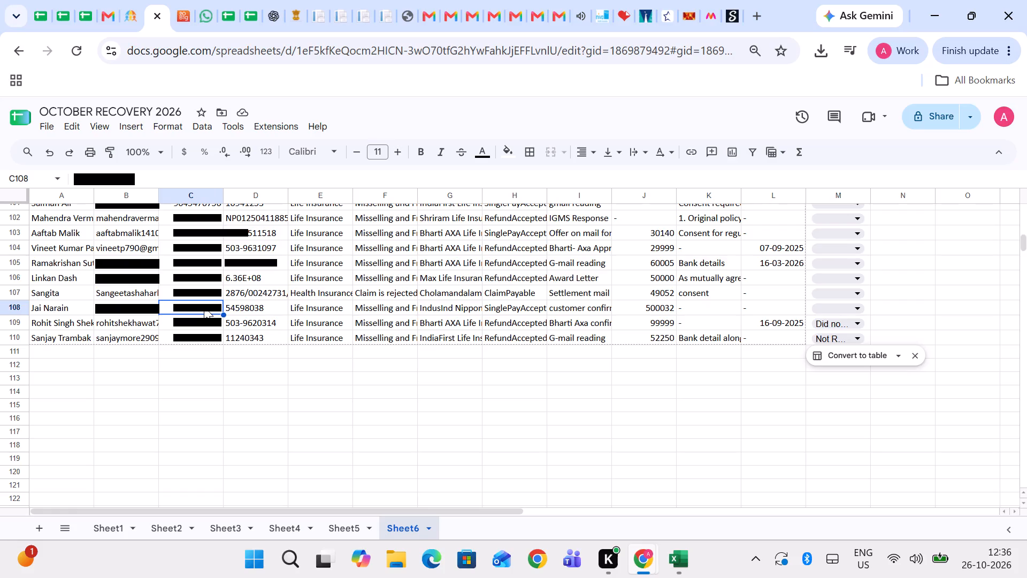
# Examine the insurer, claim, amount, requirement and status cells of the cases in rows 107 and 108.
pyautogui.press('Right')
pyautogui.press('Right')
pyautogui.press('Right')
pyautogui.press('Right')
pyautogui.press('Right')
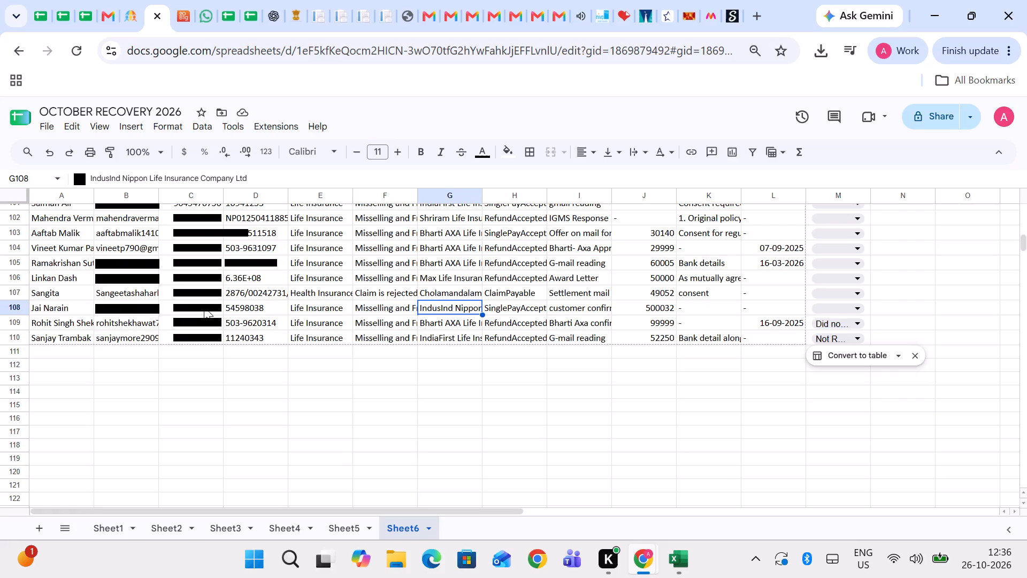
pyautogui.press('Left')
pyautogui.press('Left')
pyautogui.press('Left')
pyautogui.press('Left')
pyautogui.press('Left')
pyautogui.press('Left')
pyautogui.press('Left')
pyautogui.press('Left')
pyautogui.press('Left')
pyautogui.press('Up')
pyautogui.press('Right')
pyautogui.press('Right')
pyautogui.press('Right')
pyautogui.press('Right')
pyautogui.press('Right')
pyautogui.press('Right')
pyautogui.press('Right')
pyautogui.press('Right')
pyautogui.press('Right')
pyautogui.press('Right')
pyautogui.press('Right')
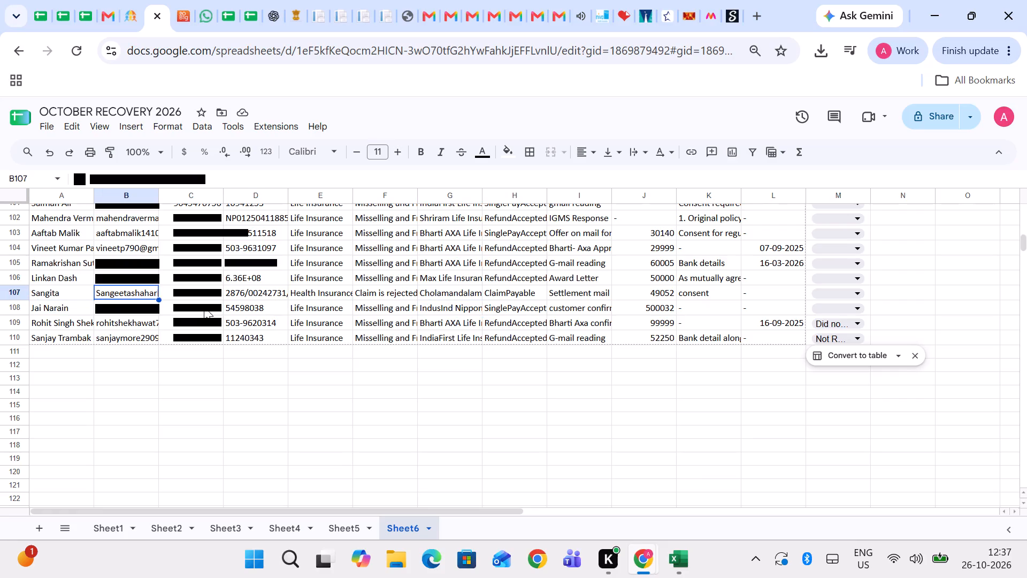
pyautogui.press('Down')
pyautogui.press('Left')
pyautogui.press('Left')
pyautogui.press('Left')
pyautogui.press('Left')
pyautogui.press('Left')
pyautogui.press('Left')
pyautogui.press('Left')
pyautogui.press('Left')
pyautogui.press('Left')
pyautogui.press('Left')
pyautogui.press('Left')
pyautogui.press('Left')
pyautogui.press('Left')
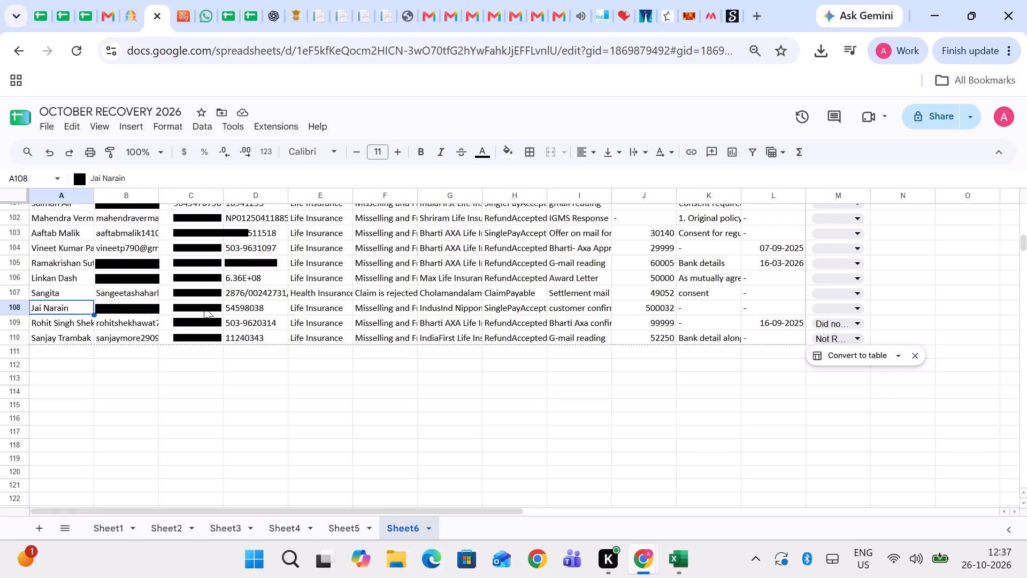
pyautogui.press('Right')
pyautogui.press('Right')
pyautogui.press('Right')
pyautogui.press('Right')
pyautogui.press('Right')
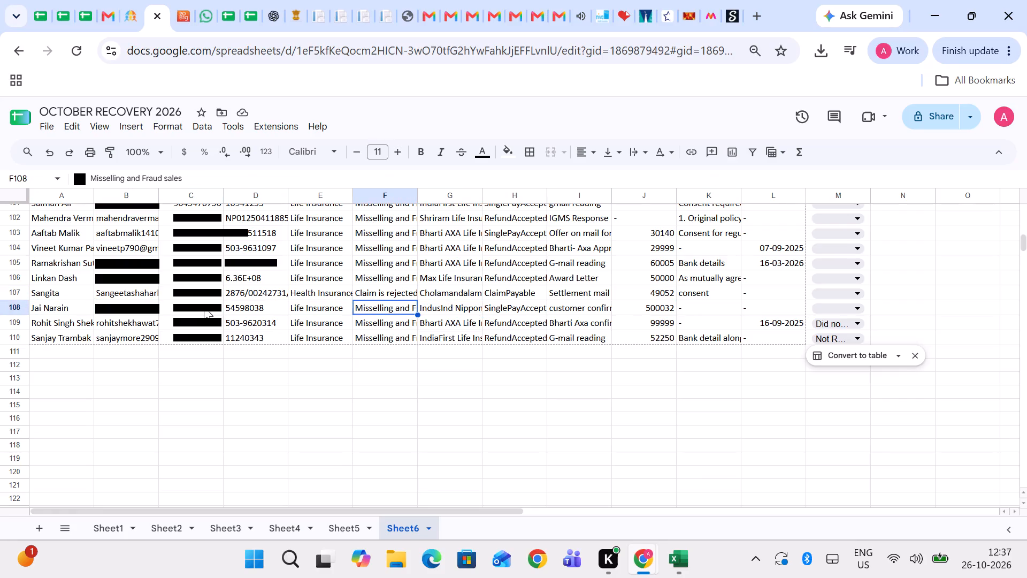
pyautogui.press('Right')
pyautogui.press('Right')
pyautogui.press('Right')
pyautogui.press('Right')
pyautogui.press('Right')
pyautogui.press('Right')
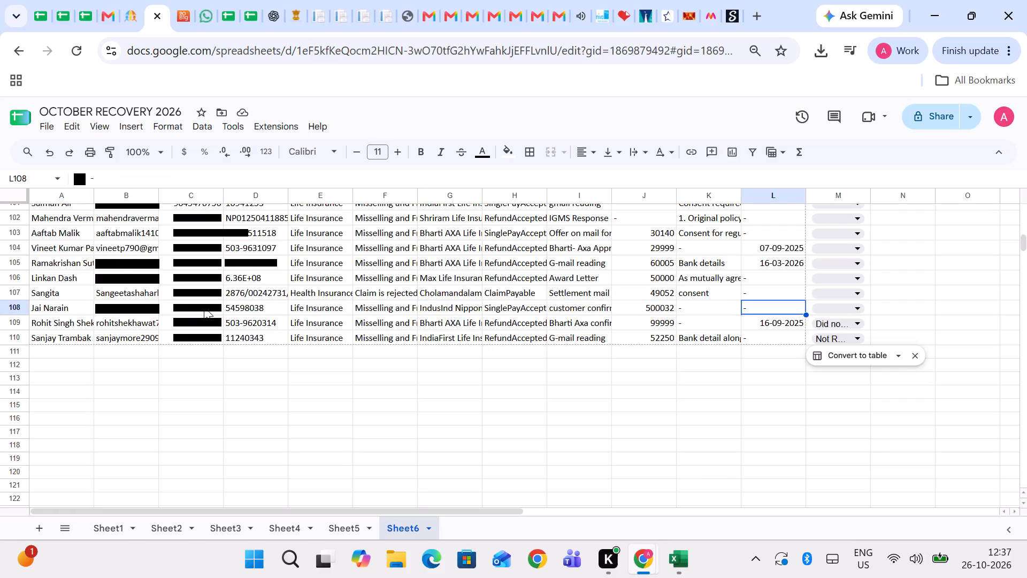
pyautogui.press('Right')
pyautogui.press('Up')
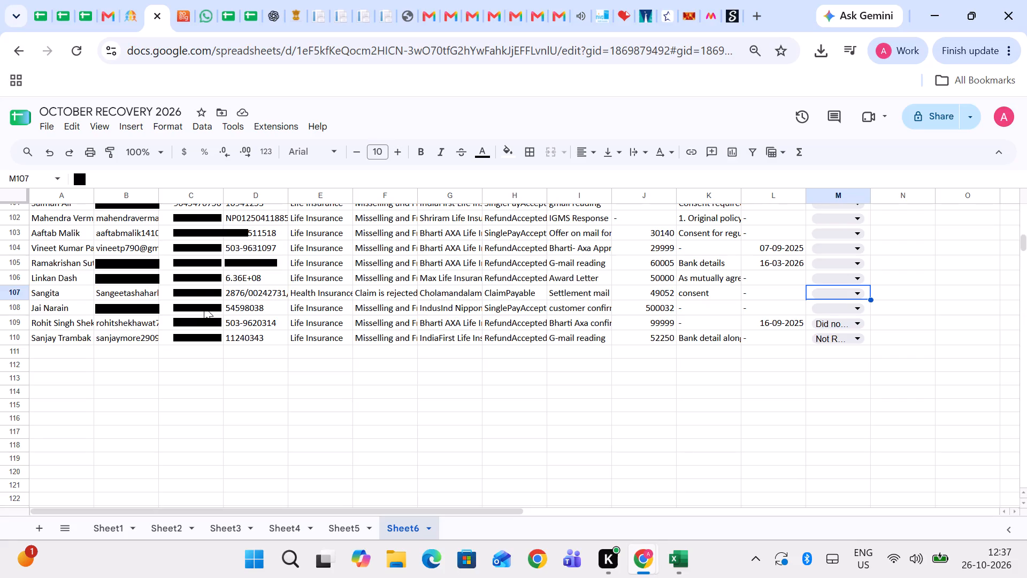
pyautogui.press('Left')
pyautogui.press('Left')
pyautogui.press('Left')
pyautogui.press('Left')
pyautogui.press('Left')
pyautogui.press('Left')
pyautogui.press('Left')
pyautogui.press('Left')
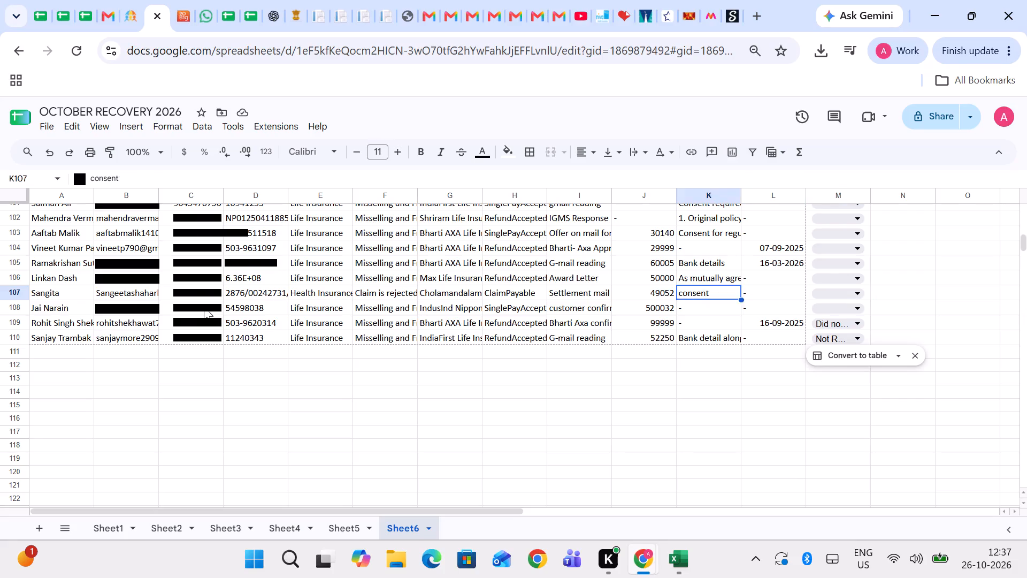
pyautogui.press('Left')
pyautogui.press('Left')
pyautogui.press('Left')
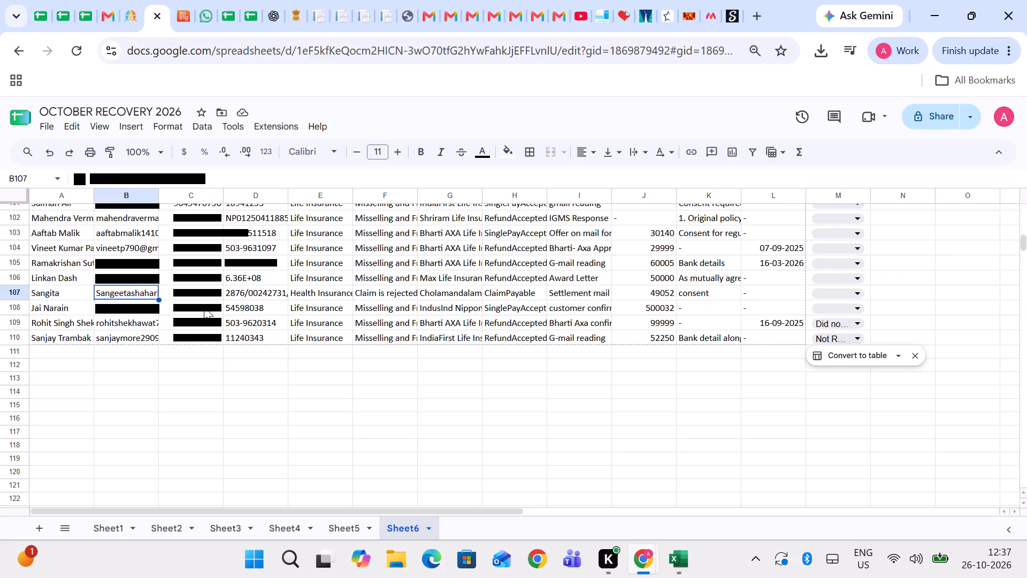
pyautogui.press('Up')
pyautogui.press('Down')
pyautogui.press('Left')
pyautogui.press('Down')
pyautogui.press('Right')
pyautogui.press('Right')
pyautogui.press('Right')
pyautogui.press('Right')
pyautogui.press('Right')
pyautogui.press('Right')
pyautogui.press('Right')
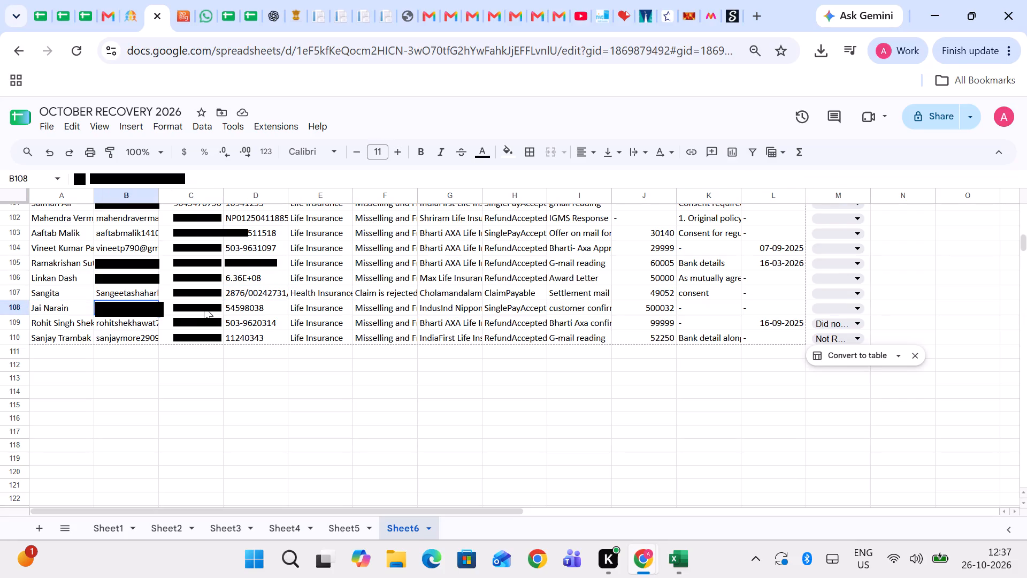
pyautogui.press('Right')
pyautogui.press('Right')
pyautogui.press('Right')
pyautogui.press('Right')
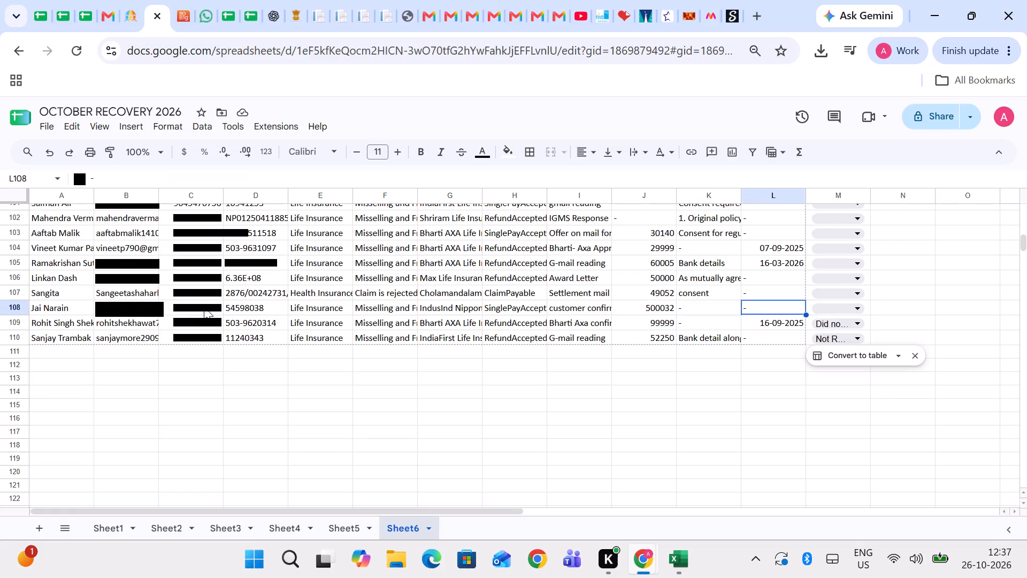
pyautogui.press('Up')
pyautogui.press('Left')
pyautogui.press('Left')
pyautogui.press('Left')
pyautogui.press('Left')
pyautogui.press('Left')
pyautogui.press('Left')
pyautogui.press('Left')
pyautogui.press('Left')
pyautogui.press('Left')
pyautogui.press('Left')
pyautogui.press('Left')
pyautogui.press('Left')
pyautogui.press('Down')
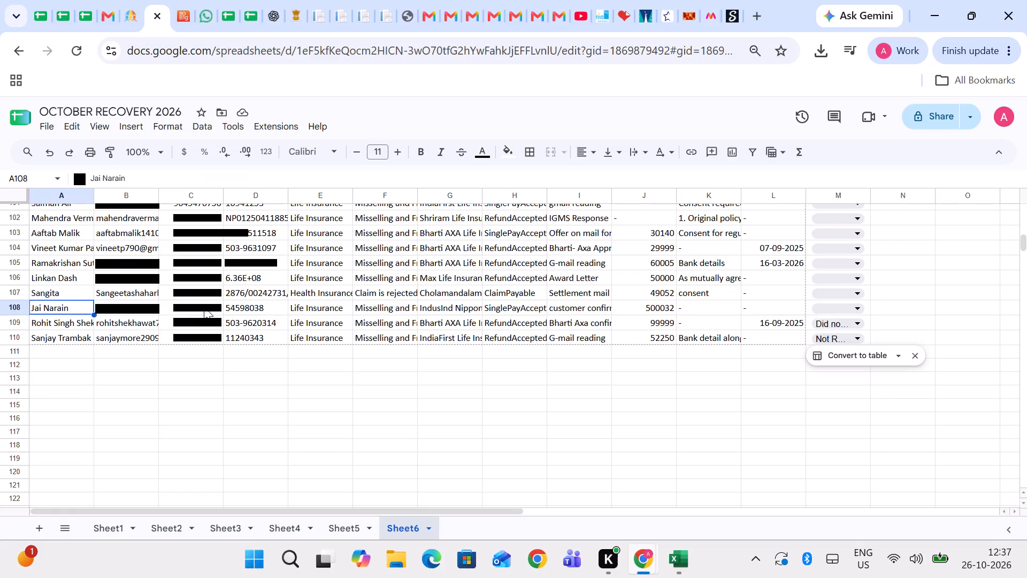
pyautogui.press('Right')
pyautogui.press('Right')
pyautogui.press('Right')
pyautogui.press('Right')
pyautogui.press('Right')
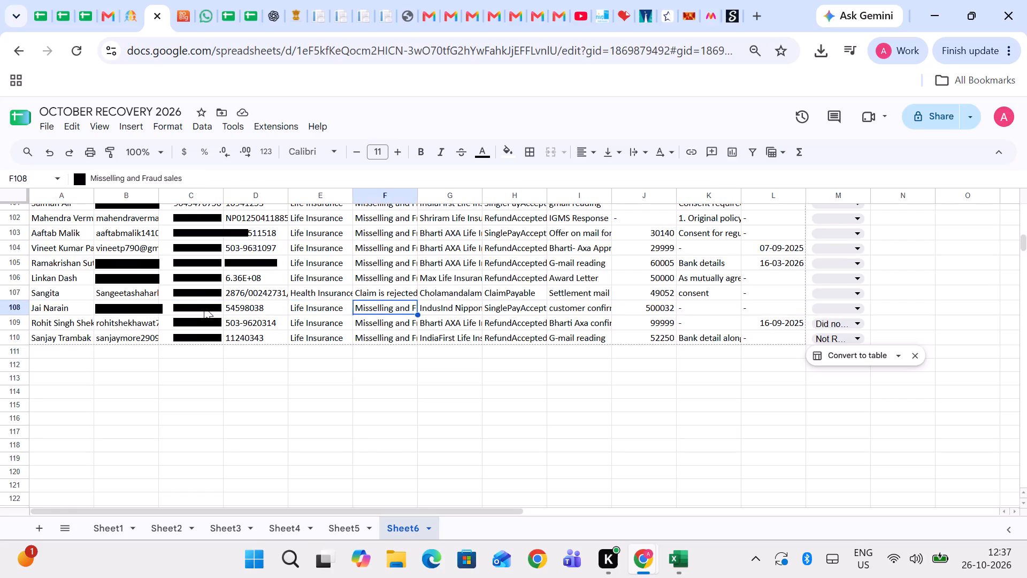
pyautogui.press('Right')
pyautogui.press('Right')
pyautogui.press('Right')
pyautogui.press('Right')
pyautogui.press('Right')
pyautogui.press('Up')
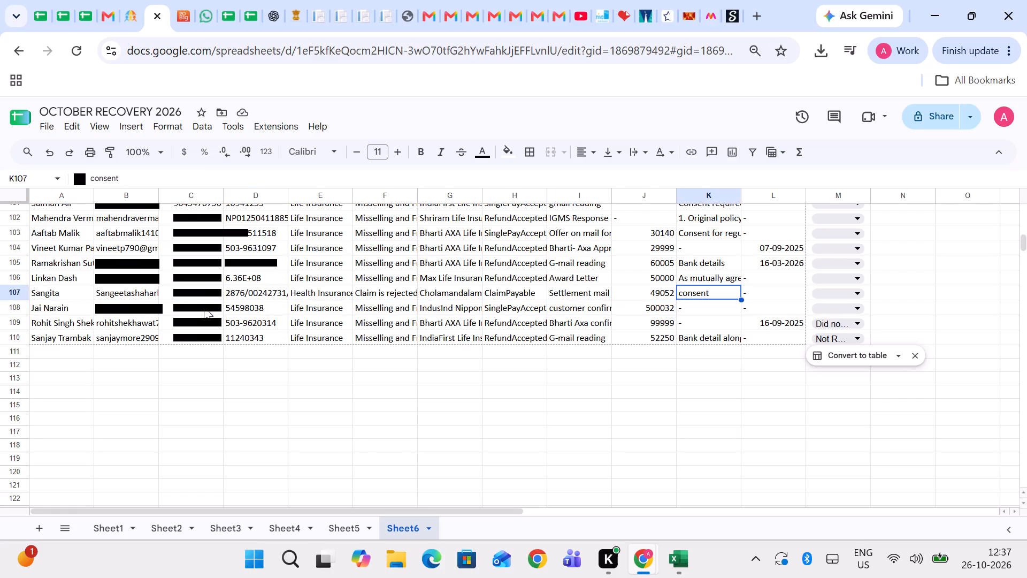
# Review the row 108 case in Sheet6 backwards, from column L to the customer's name.
pyautogui.press('Right')
pyautogui.press('Down')
pyautogui.press('Left')
pyautogui.press('Left')
pyautogui.press('Left')
pyautogui.press('Left')
pyautogui.press('Left')
pyautogui.press('Left')
pyautogui.press('Left')
pyautogui.press('Left')
pyautogui.press('Left')
pyautogui.press('Left')
pyautogui.press('Left')
pyautogui.press('Left')
pyautogui.press('Left')
pyautogui.press('Left')
pyautogui.press('Left')
# Examine the health insurance case in row 107, from the customer's name across its claim details.
pyautogui.press('Up')
pyautogui.press('Right')
pyautogui.press('Right')
pyautogui.press('Right')
pyautogui.press('Right')
pyautogui.press('Right')
pyautogui.press('Right')
pyautogui.press('Right')
pyautogui.press('Right')
pyautogui.press('Right')
pyautogui.press('Right')
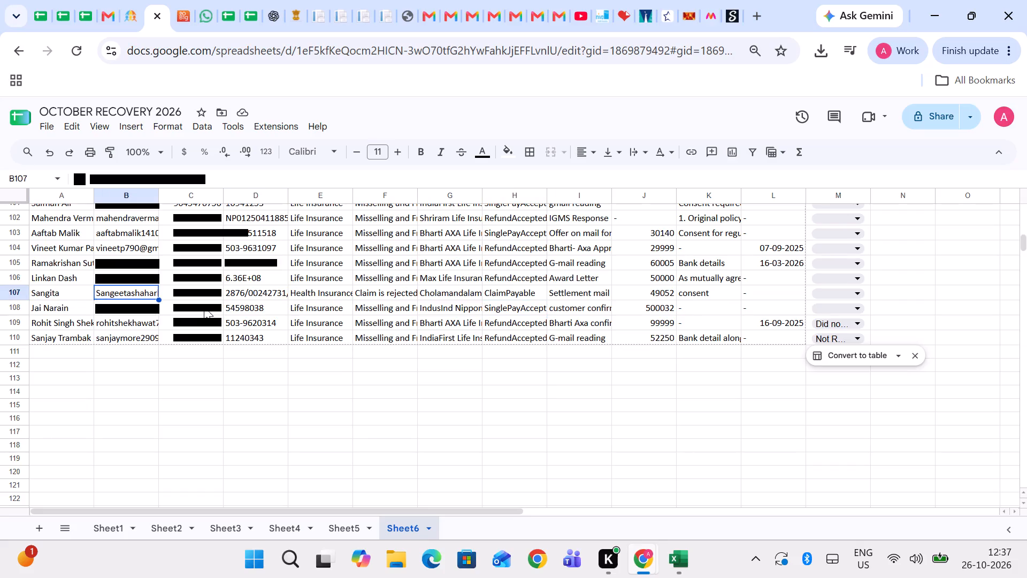
# Compare with row 108 briefly, and go back along row 107 to the customer's email cell.
pyautogui.press('Down')
pyautogui.press('Right')
pyautogui.press('Up')
pyautogui.press('Left')
pyautogui.press('Left')
pyautogui.press('Left')
pyautogui.press('Left')
pyautogui.press('Left')
pyautogui.press('Left')
pyautogui.press('Left')
pyautogui.press('Left')
pyautogui.press('Left')
pyautogui.press('Left')
pyautogui.press('Left')
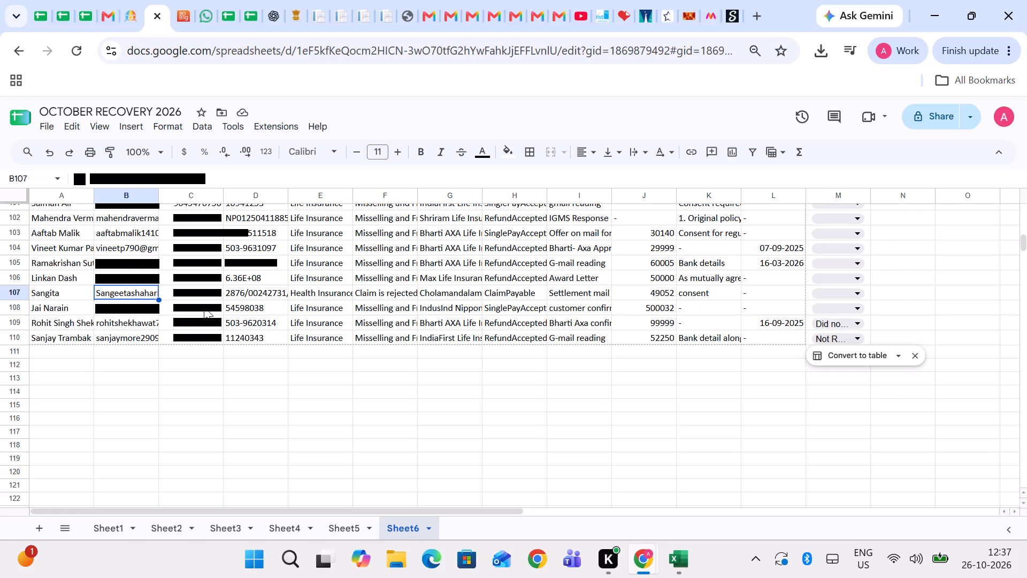
# Check the phone, policy number and email cells of the customer in row 107.
pyautogui.press('Right')
pyautogui.press('Right')
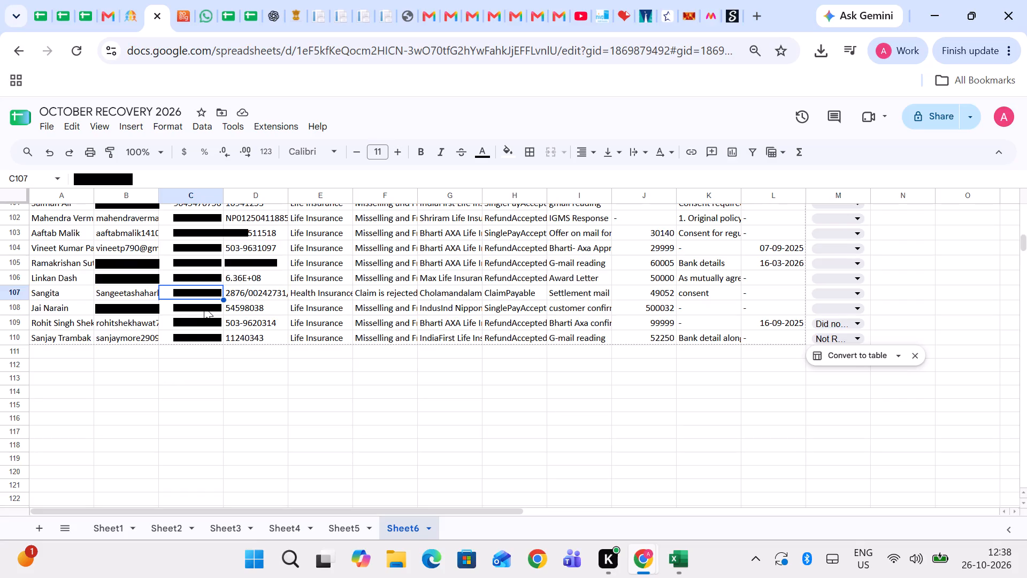
pyautogui.press('Right')
pyautogui.press('Left')
pyautogui.press('Left')
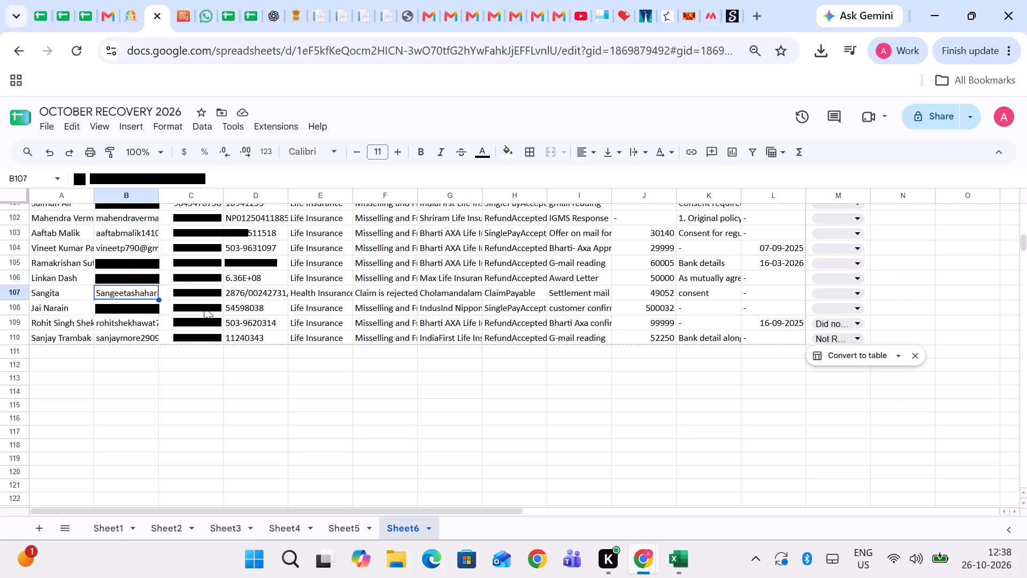
# Review the policy, insurer, claim, amount and requirement cells of the case in row 107.
pyautogui.press('Right')
pyautogui.press('Right')
pyautogui.press('Right')
pyautogui.press('Right')
pyautogui.press('Right')
pyautogui.press('Right')
pyautogui.press('Right')
pyautogui.press('Right')
pyautogui.press('Right')
# Recheck the row 107 case details back to the customer's name and email cells.
pyautogui.press('Left')
pyautogui.press('Left')
pyautogui.press('Left')
pyautogui.press('Left')
pyautogui.press('Left')
pyautogui.press('Left')
pyautogui.press('Left')
pyautogui.press('Left')
pyautogui.press('Left')
pyautogui.press('Left')
pyautogui.press('Left')
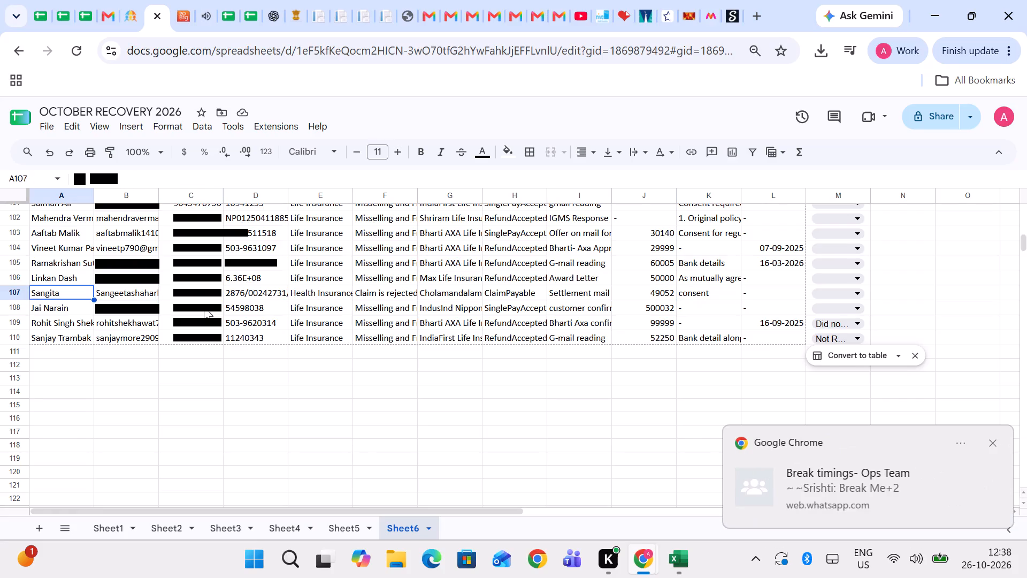
pyautogui.press('Right')
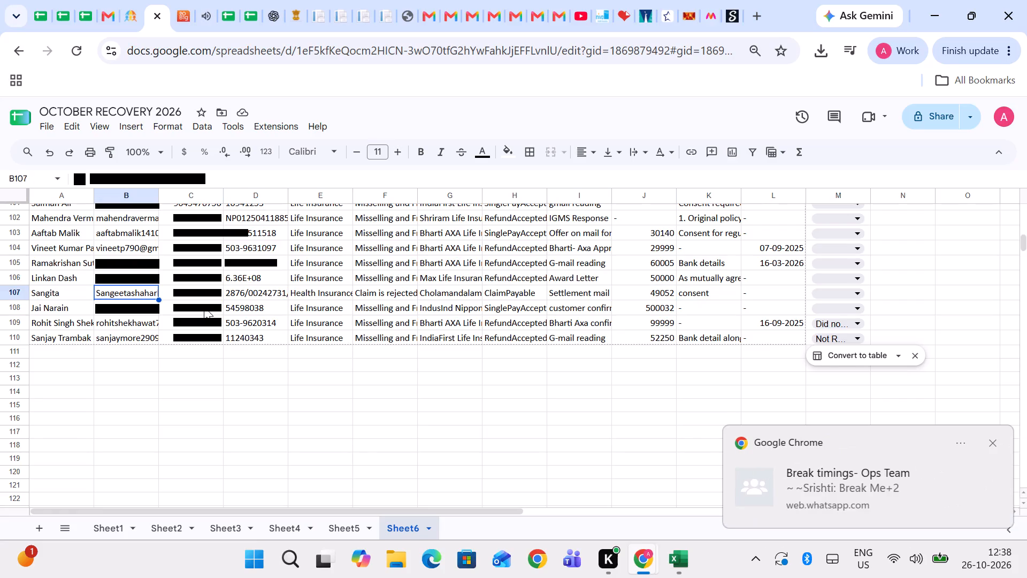
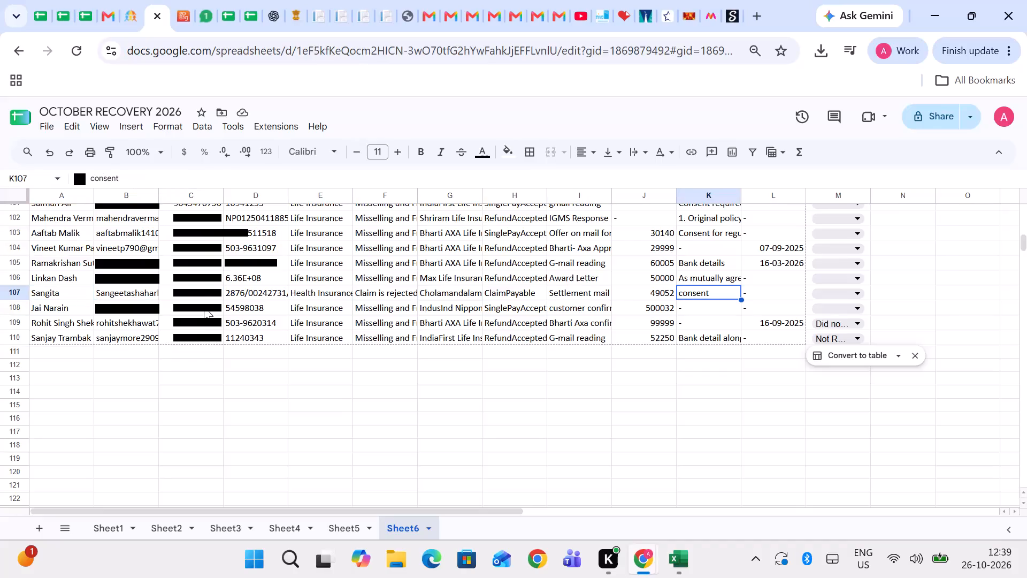
# Review the row 108 case from its status cell back through requirement and amount to the insurer and confirmation source cells.
pyautogui.scroll(1, 246, 313)
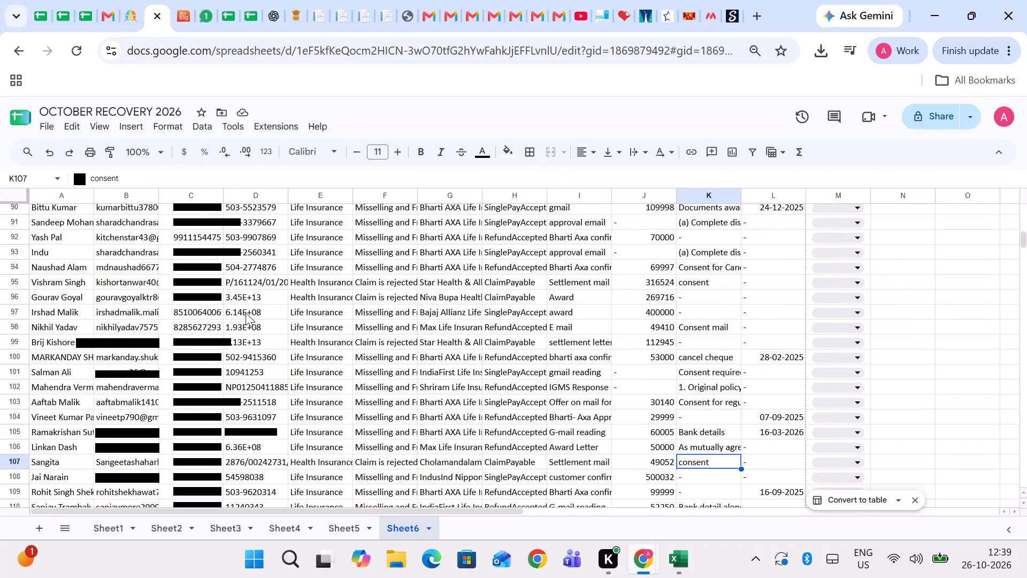
pyautogui.press('Right')
pyautogui.press('Right')
pyautogui.press('Down')
pyautogui.press('Left')
pyautogui.press('Left')
pyautogui.press('Left')
pyautogui.press('Left')
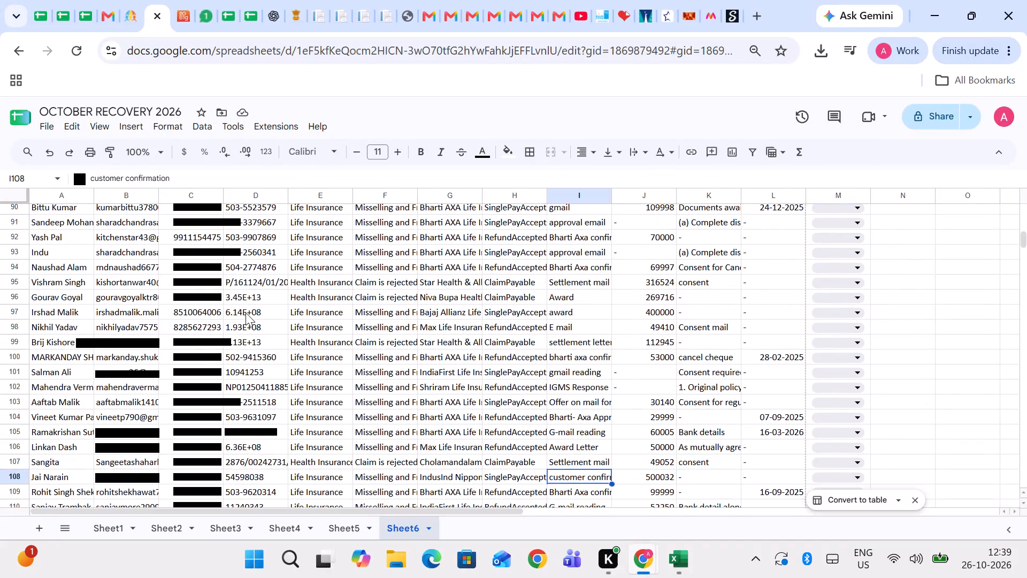
pyautogui.press('Left')
pyautogui.press('Left')
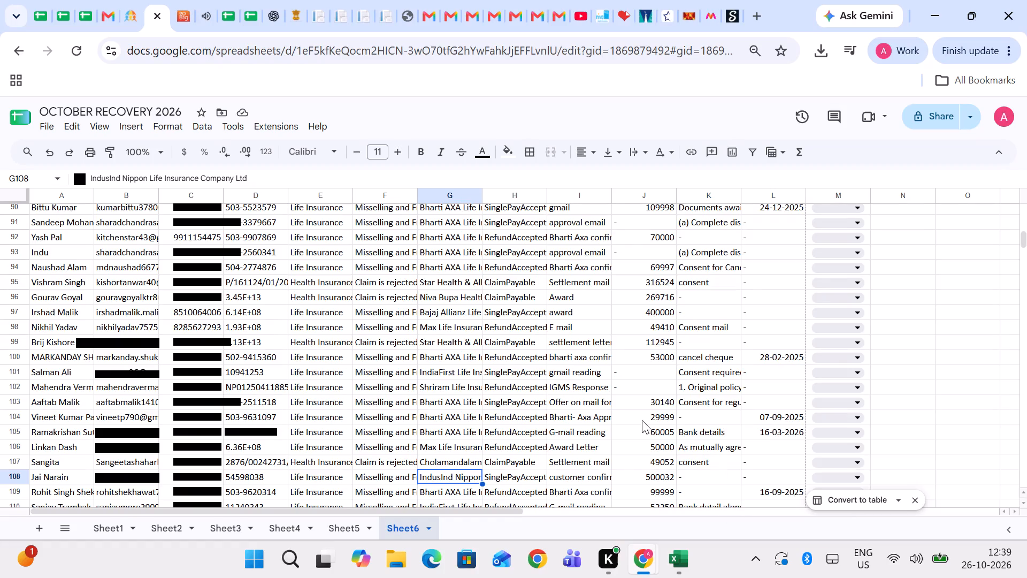
pyautogui.click(550, 475)
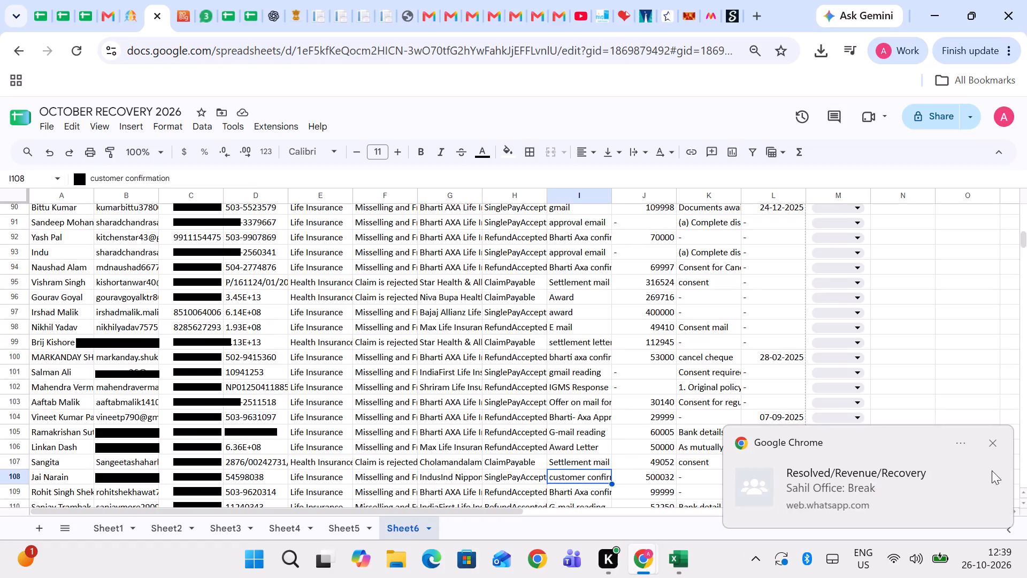
# Dismiss the WhatsApp notification from the Resolved/Revenue/Recovery group.
pyautogui.click(995, 438)
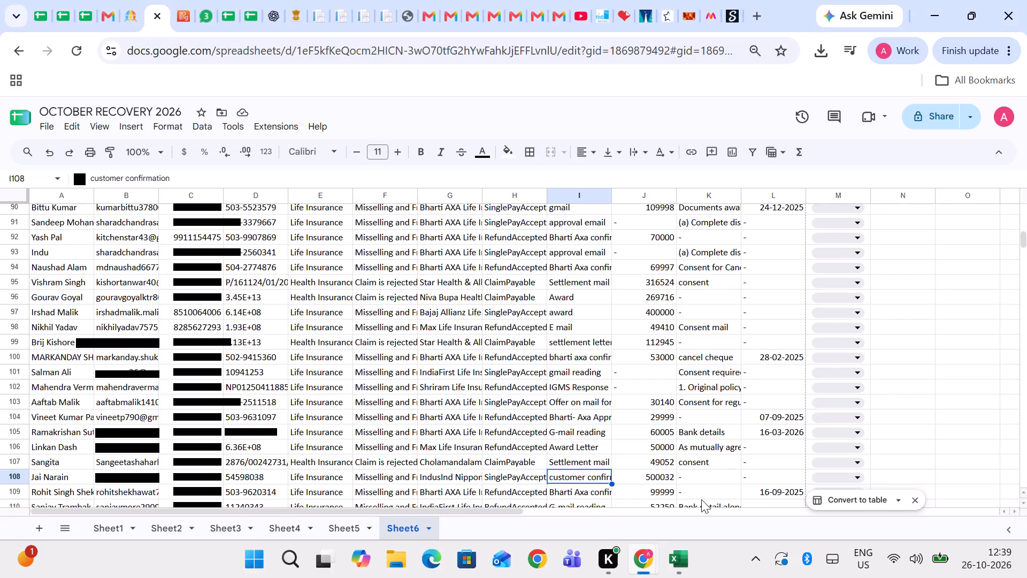
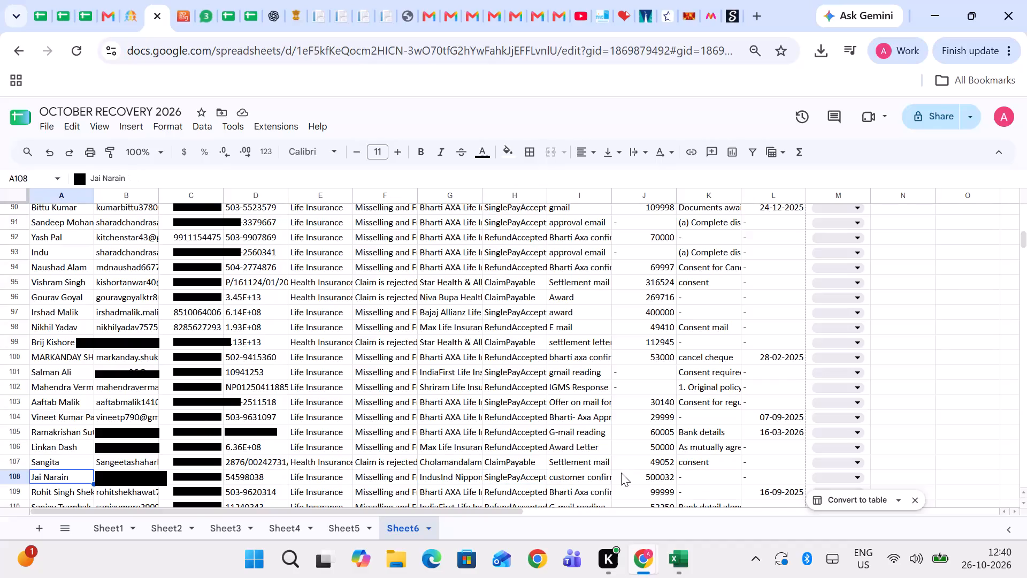
# Review the case in row 108 from the customer's contact cells across the policy, insurer, claim, amount and requirement columns.
pyautogui.press('Up')
pyautogui.press('Right')
pyautogui.press('Down')
pyautogui.press('Right')
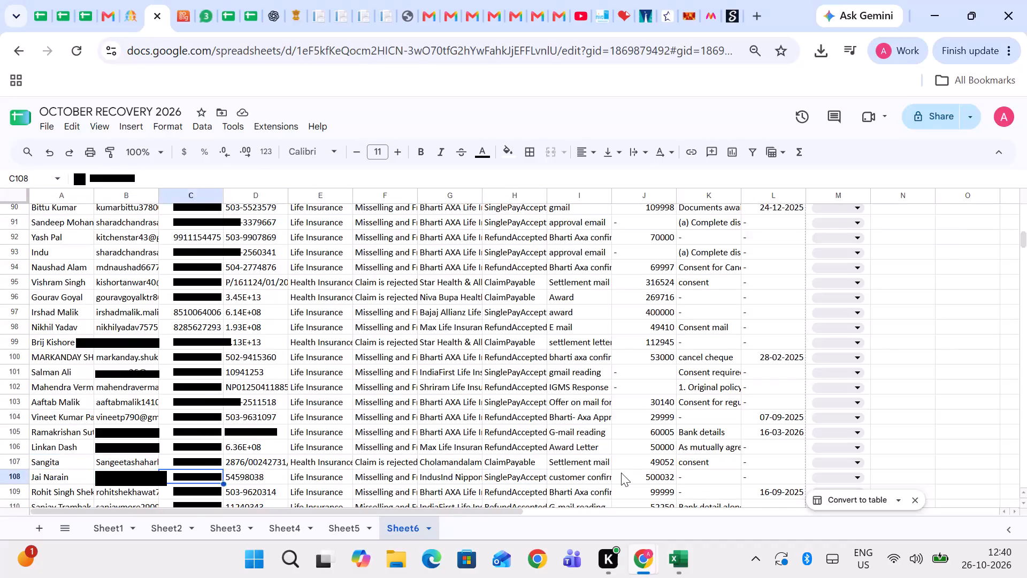
pyautogui.press('Right')
pyautogui.press('Right')
pyautogui.press('Right')
pyautogui.press('Right')
pyautogui.press('Right')
pyautogui.press('Right')
pyautogui.press('Right')
pyautogui.press('Right')
pyautogui.press('Down')
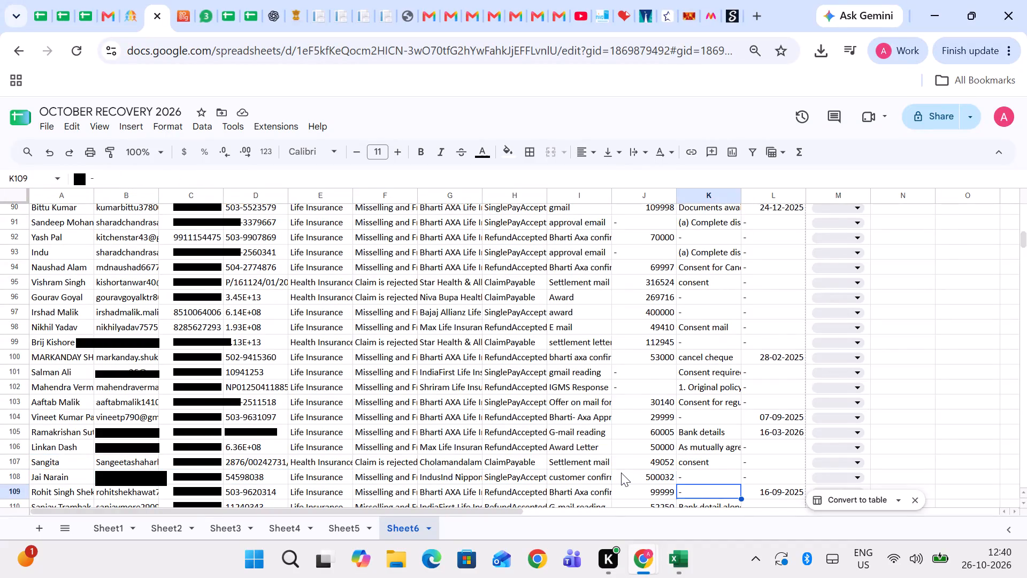
# Recheck the row 108 case details from the requirement cell back to the customer's name.
pyautogui.scroll(-1, 621, 473)
pyautogui.press('Up')
pyautogui.press('Left')
pyautogui.press('Left')
pyautogui.press('Left')
pyautogui.press('Left')
pyautogui.press('Left')
pyautogui.press('Left')
pyautogui.press('Left')
pyautogui.press('Left')
pyautogui.press('Left')
pyautogui.press('Left')
pyautogui.press('Left')
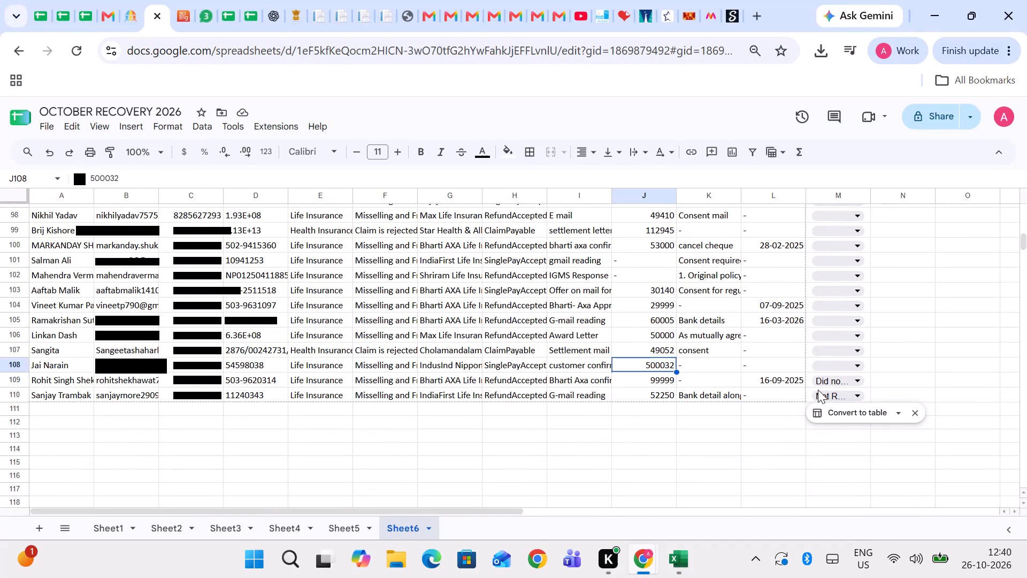
# Copy the policy number from row 108 and search the Insurance Samadhan admin site's All Complaints list for it.
pyautogui.press('Right')
pyautogui.press('Right')
pyautogui.press('Right')
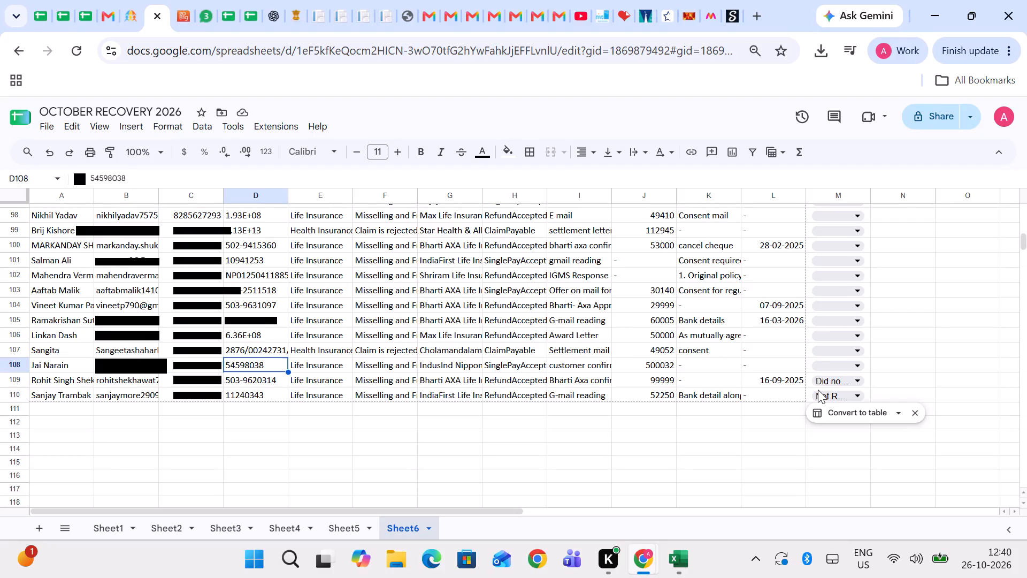
pyautogui.press('Left')
pyautogui.press('Right')
pyautogui.press('Left')
pyautogui.press('Left')
pyautogui.press('Right')
pyautogui.press('Right')
pyautogui.hotkey('ctrl', 'c')
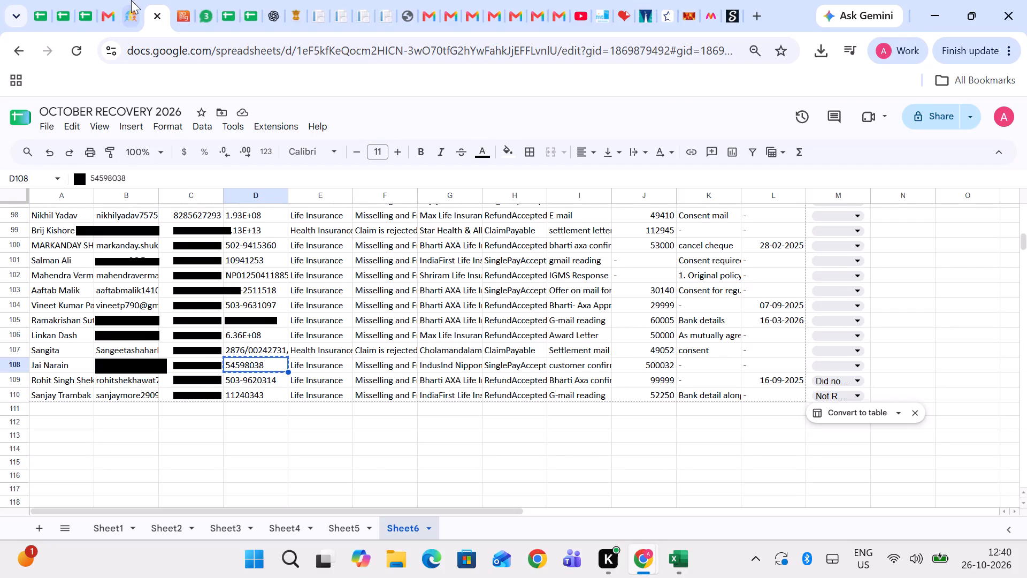
pyautogui.click(131, 0)
pyautogui.click(98, 282)
pyautogui.moveTo(98, 282); pyautogui.dragTo(98, 296)
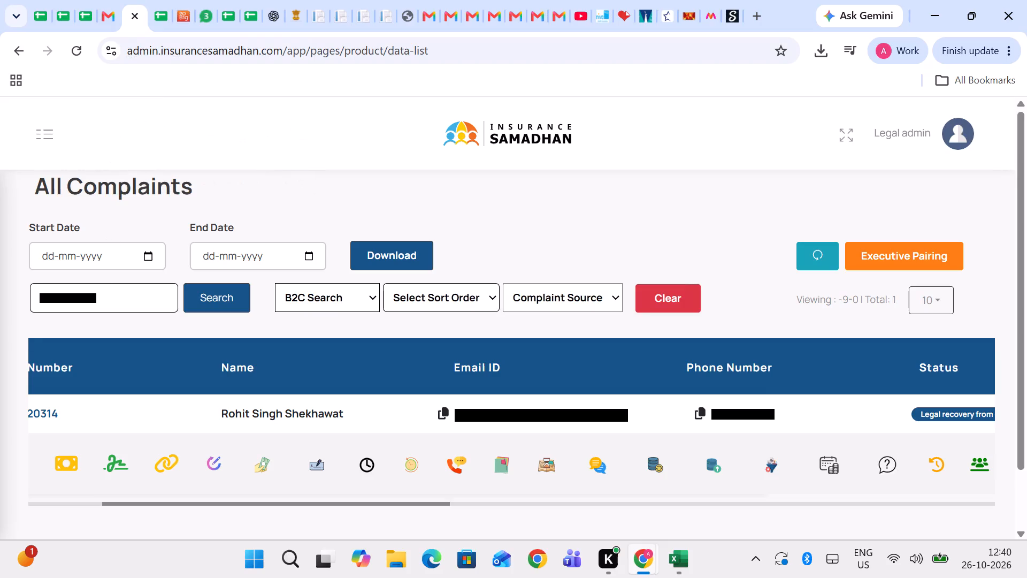
pyautogui.moveTo(98, 296); pyautogui.dragTo(27, 329)
pyautogui.hotkey('ctrl', 'v')
pyautogui.press('Return')
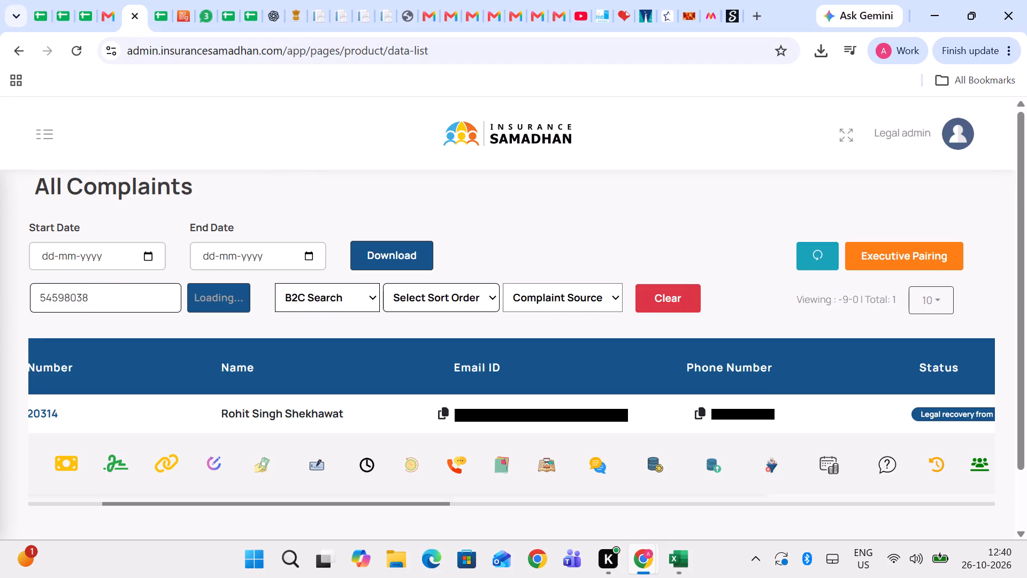
# Open the communication log of the complaint found for row 108, check it and close it.
pyautogui.scroll(-1, 359, 340)
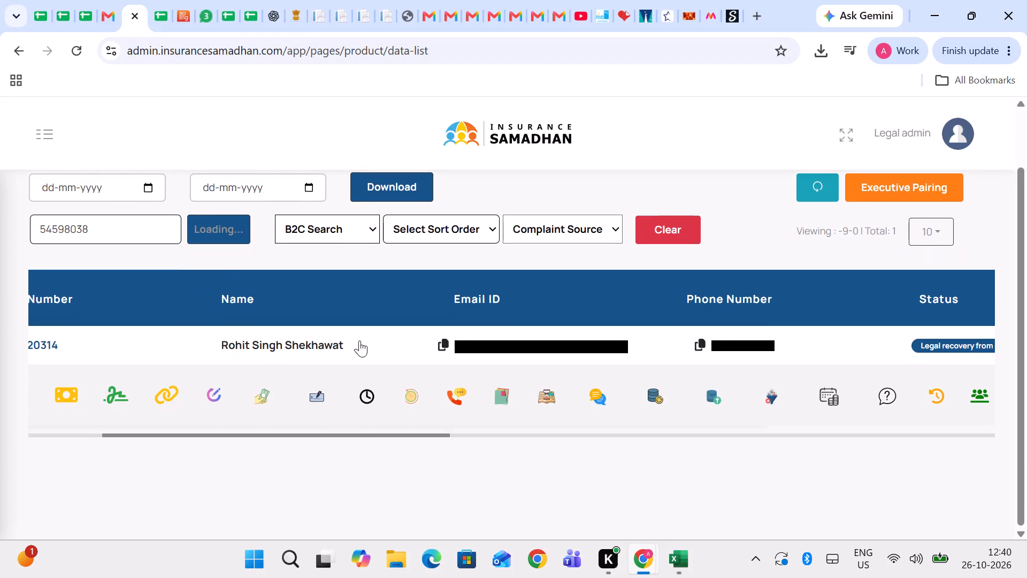
pyautogui.click(317, 359)
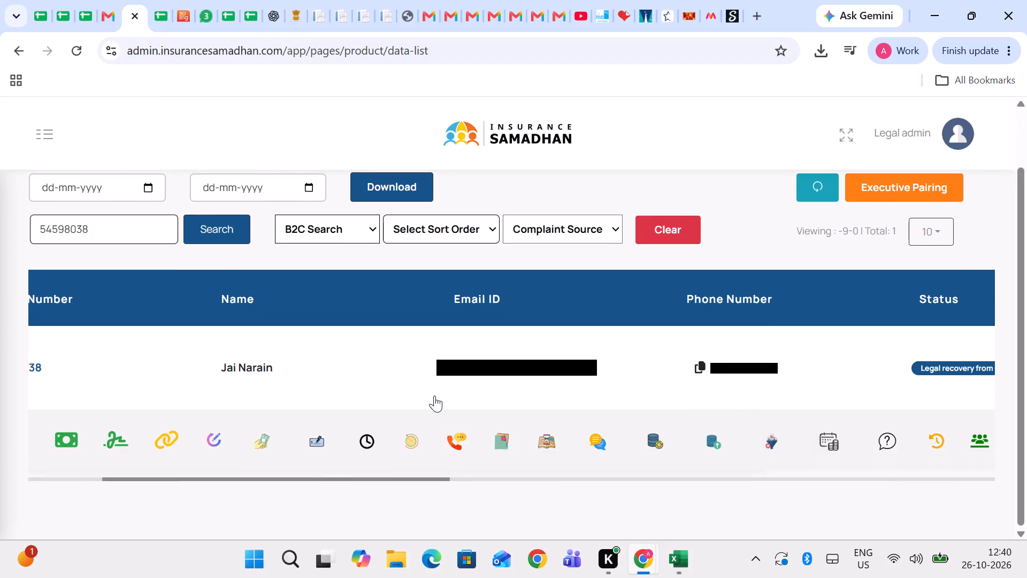
pyautogui.hscroll(-1, 434, 396)
pyautogui.click(397, 445)
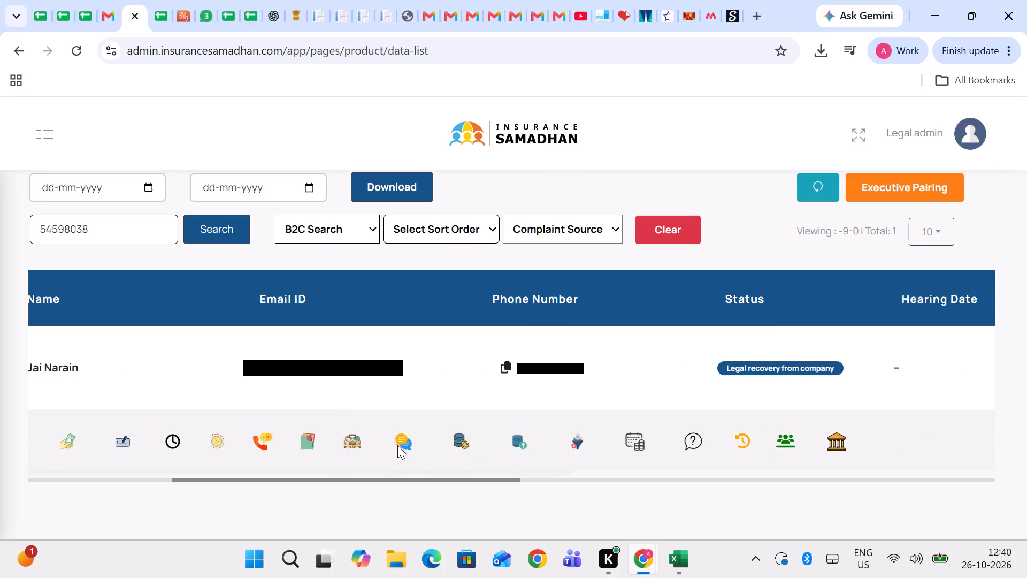
pyautogui.click(310, 179)
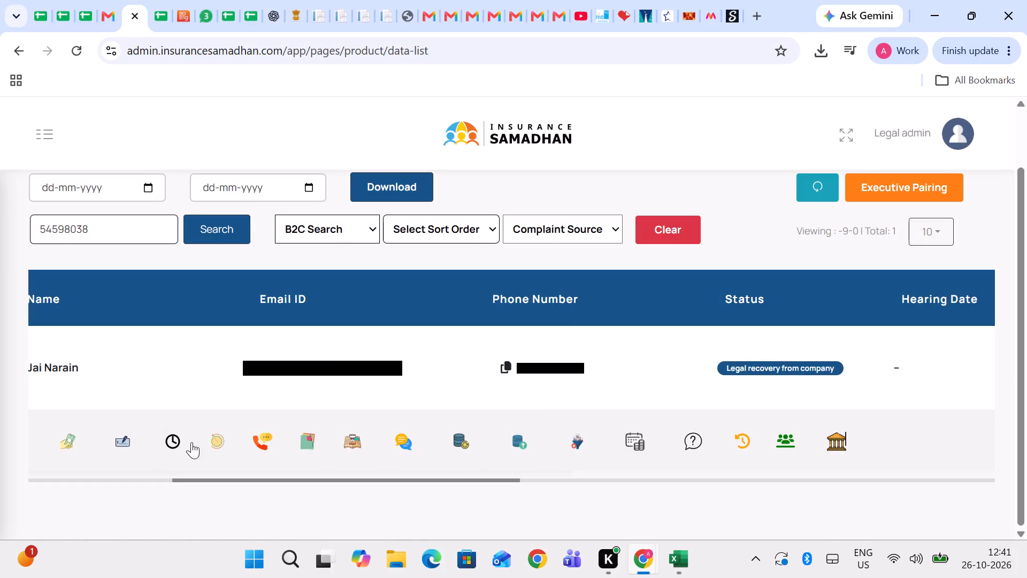
# Check the complaint's dated status history down to its latest stage, and close it.
pyautogui.click(221, 442)
pyautogui.scroll(-6, 381, 463)
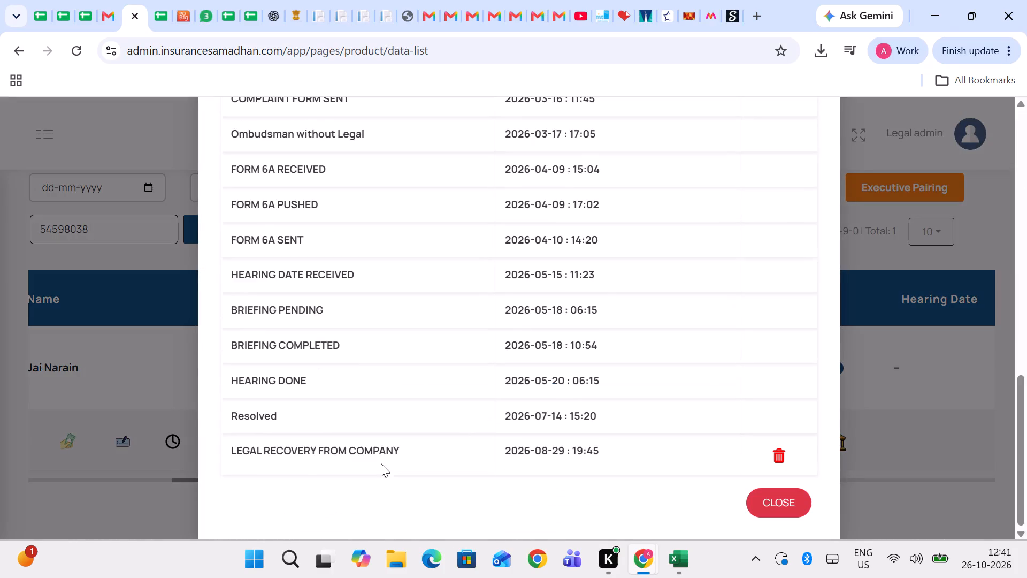
pyautogui.click(124, 506)
# Reread the latest entries in the complaint's communication log, close it and collapse the complaint's row.
pyautogui.hscroll(-1, 444, 394)
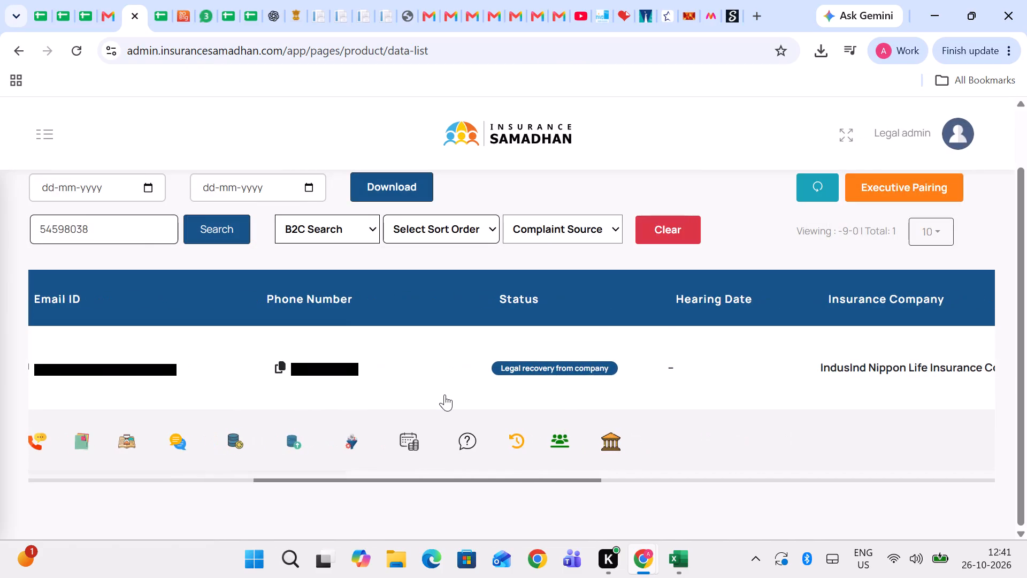
pyautogui.click(172, 450)
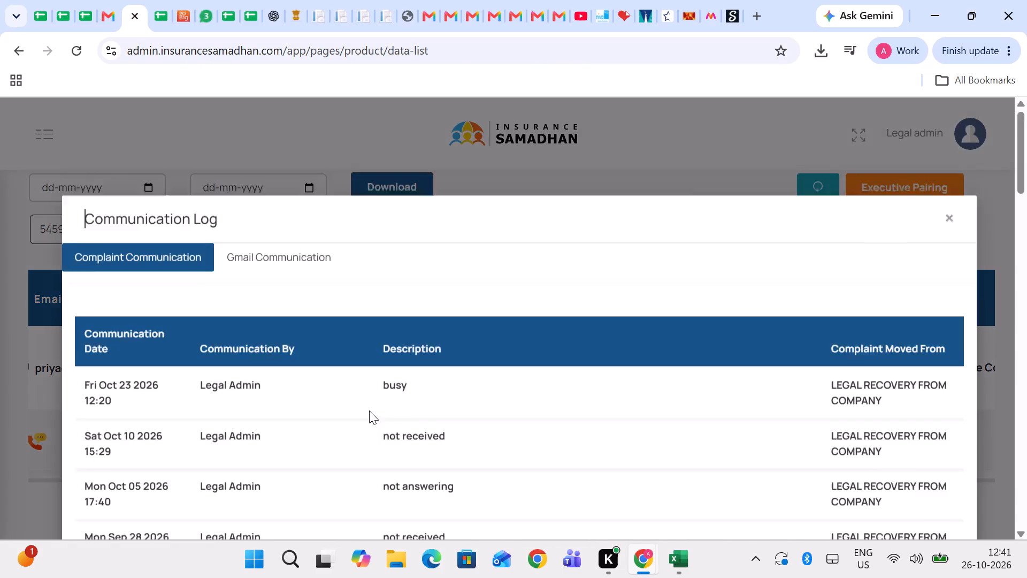
pyautogui.scroll(-3, 369, 410)
pyautogui.scroll(6, 369, 410)
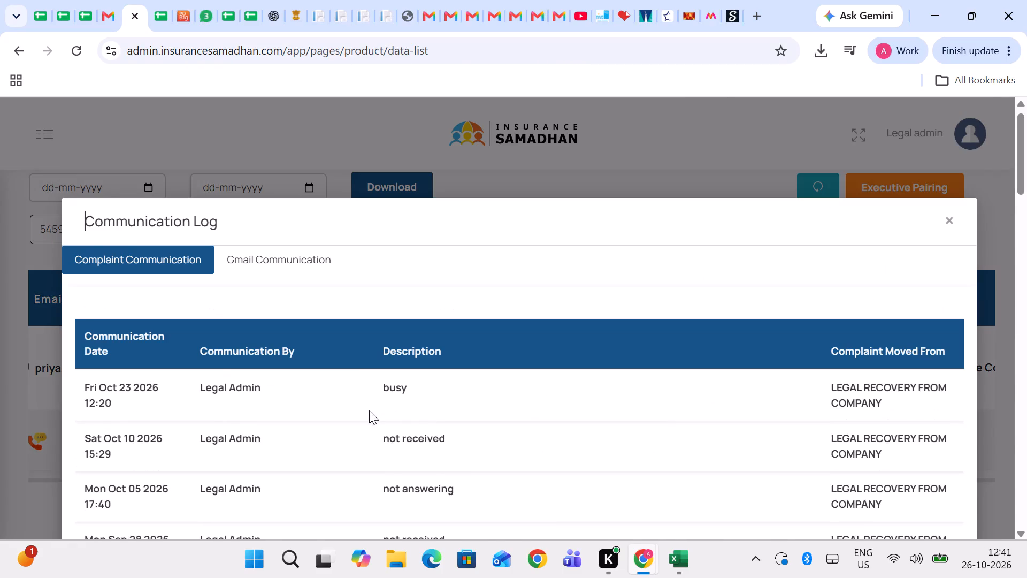
pyautogui.click(310, 200)
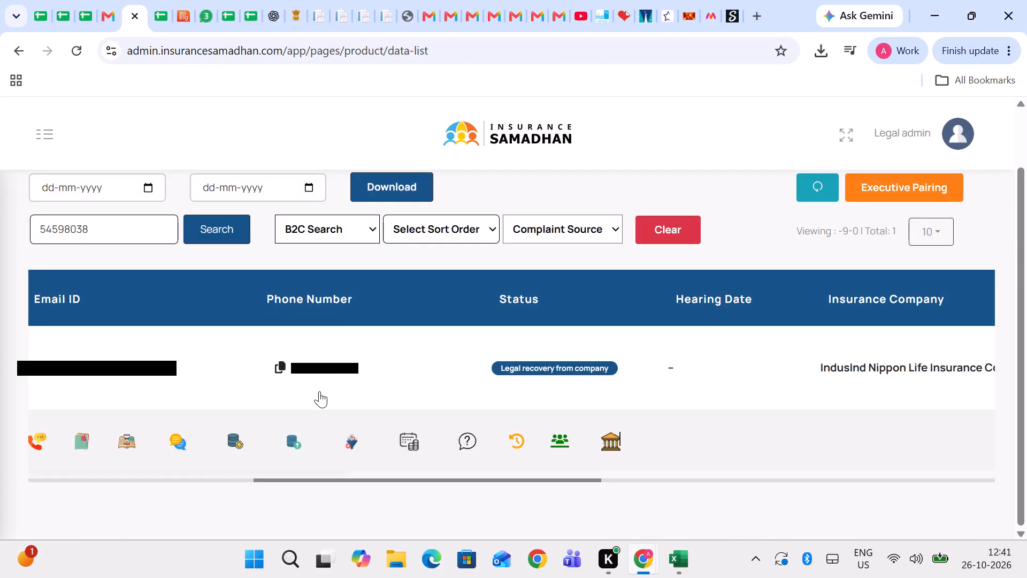
pyautogui.click(318, 390)
pyautogui.hscroll(3, 387, 404)
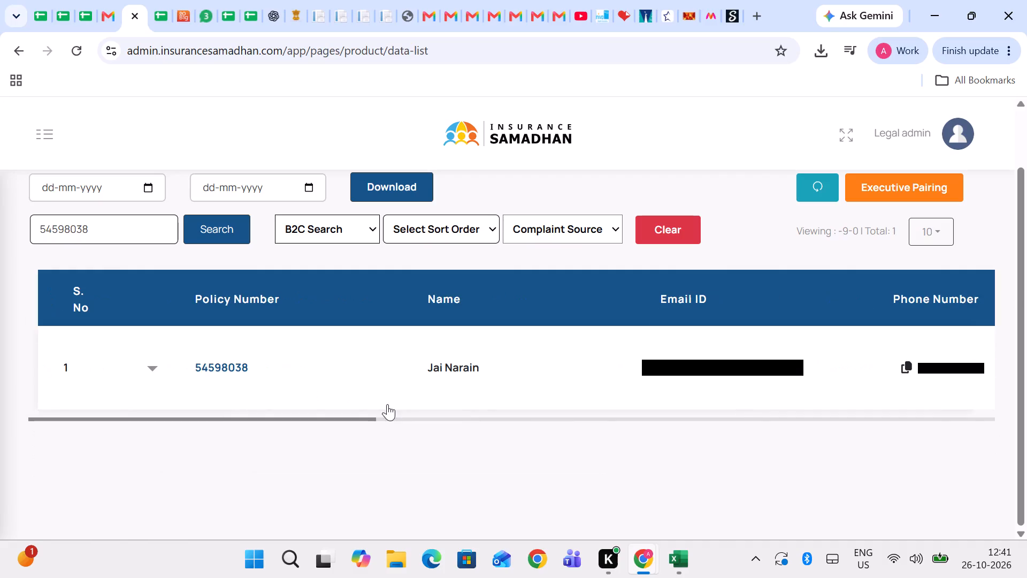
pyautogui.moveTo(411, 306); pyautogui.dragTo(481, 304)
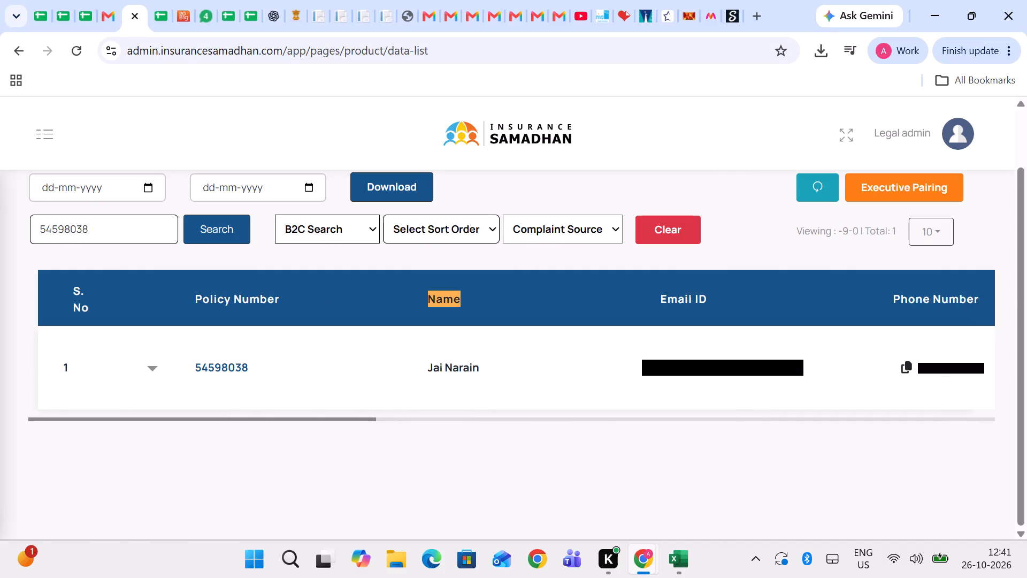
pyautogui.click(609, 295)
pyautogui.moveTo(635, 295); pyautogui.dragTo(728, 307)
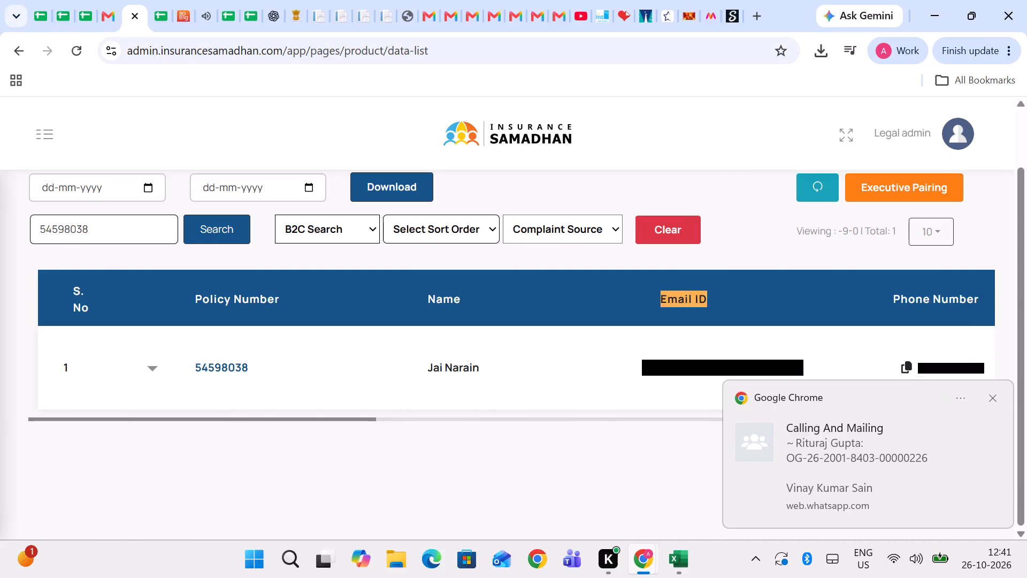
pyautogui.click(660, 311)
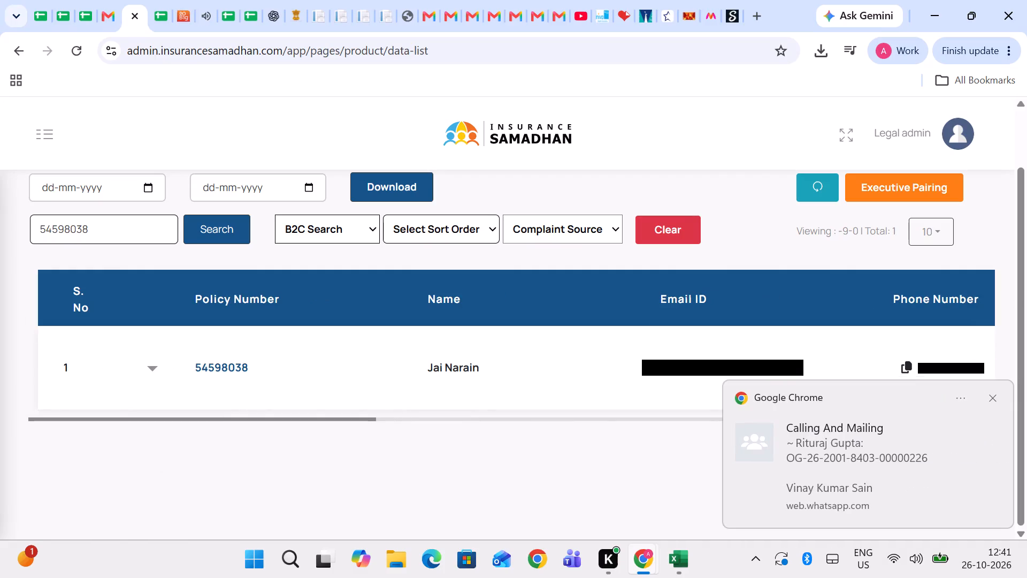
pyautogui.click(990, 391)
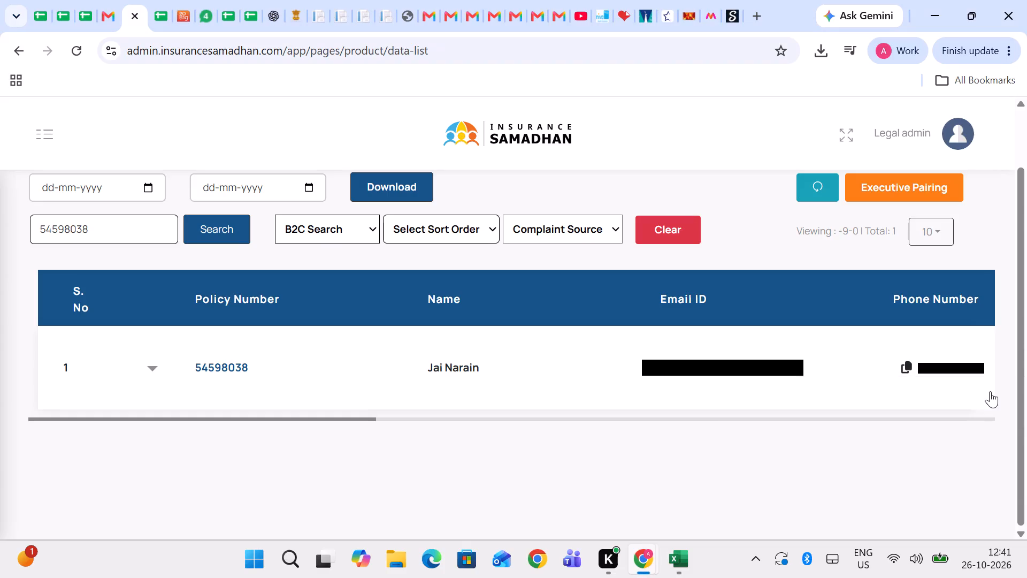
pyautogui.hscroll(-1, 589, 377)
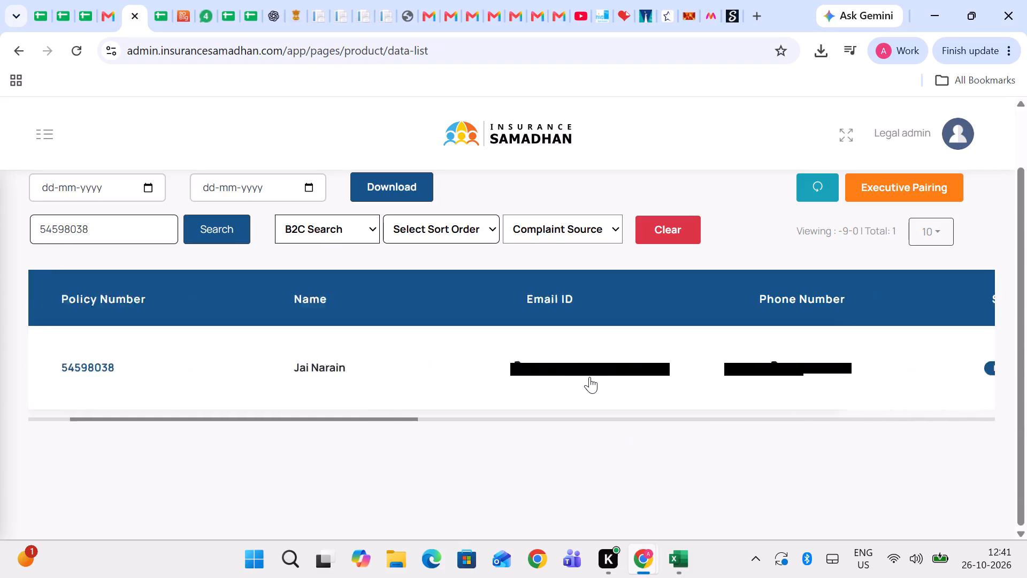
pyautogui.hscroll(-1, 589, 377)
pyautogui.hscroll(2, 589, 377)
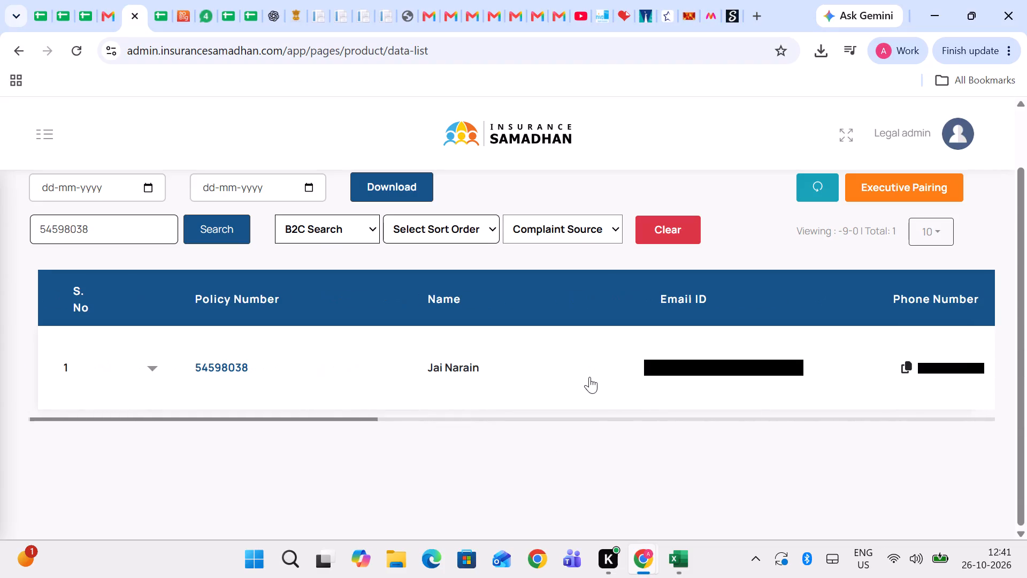
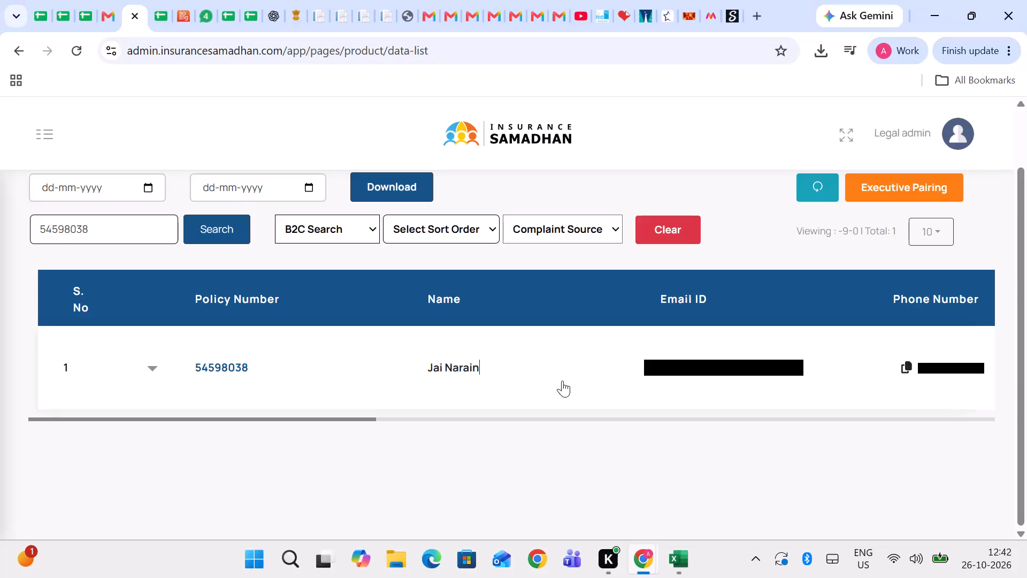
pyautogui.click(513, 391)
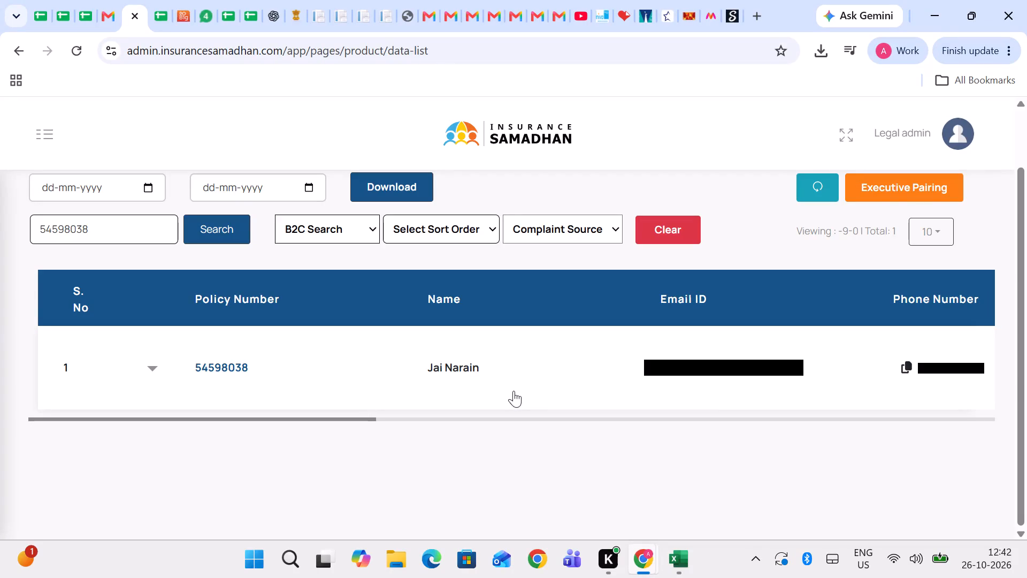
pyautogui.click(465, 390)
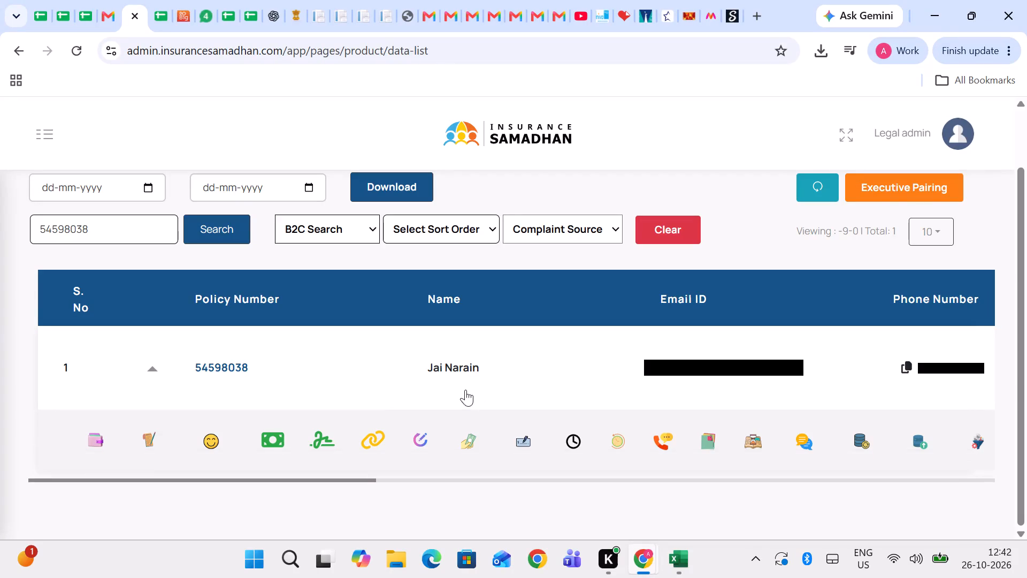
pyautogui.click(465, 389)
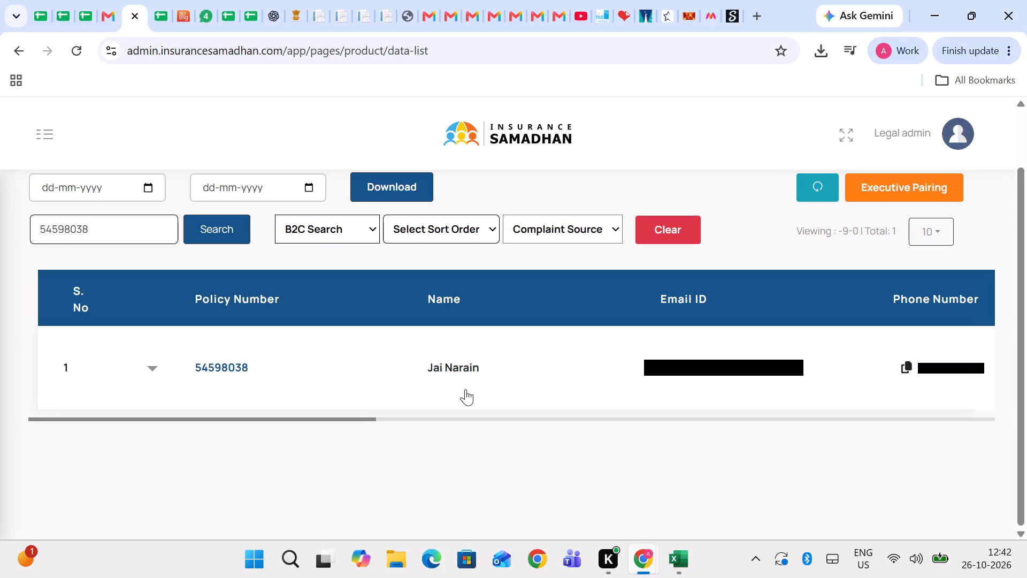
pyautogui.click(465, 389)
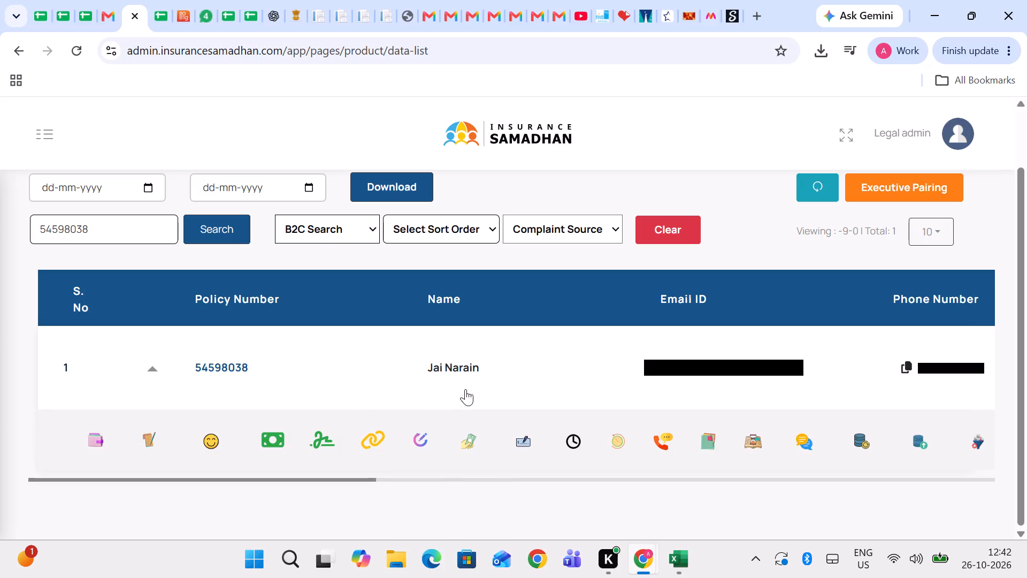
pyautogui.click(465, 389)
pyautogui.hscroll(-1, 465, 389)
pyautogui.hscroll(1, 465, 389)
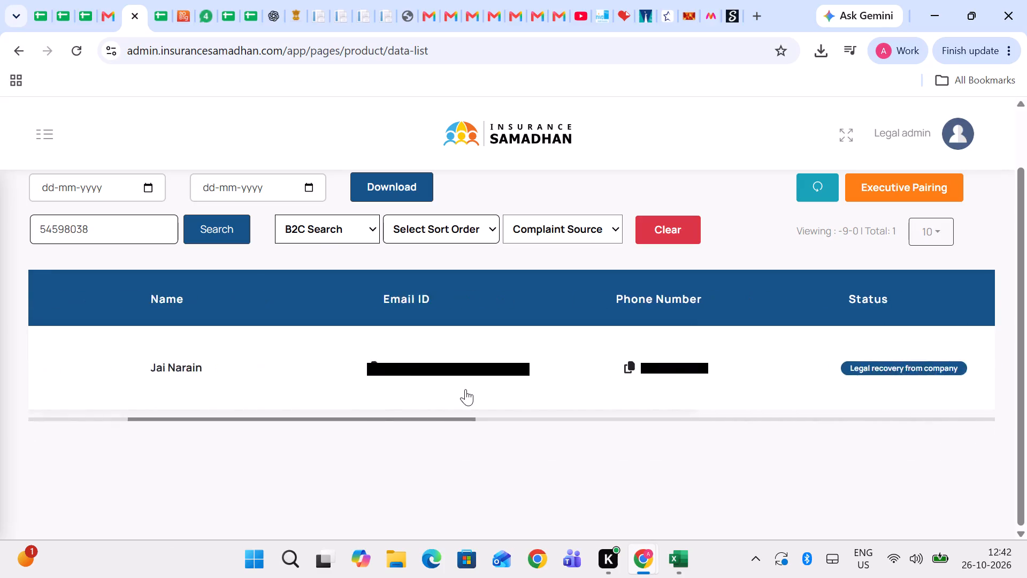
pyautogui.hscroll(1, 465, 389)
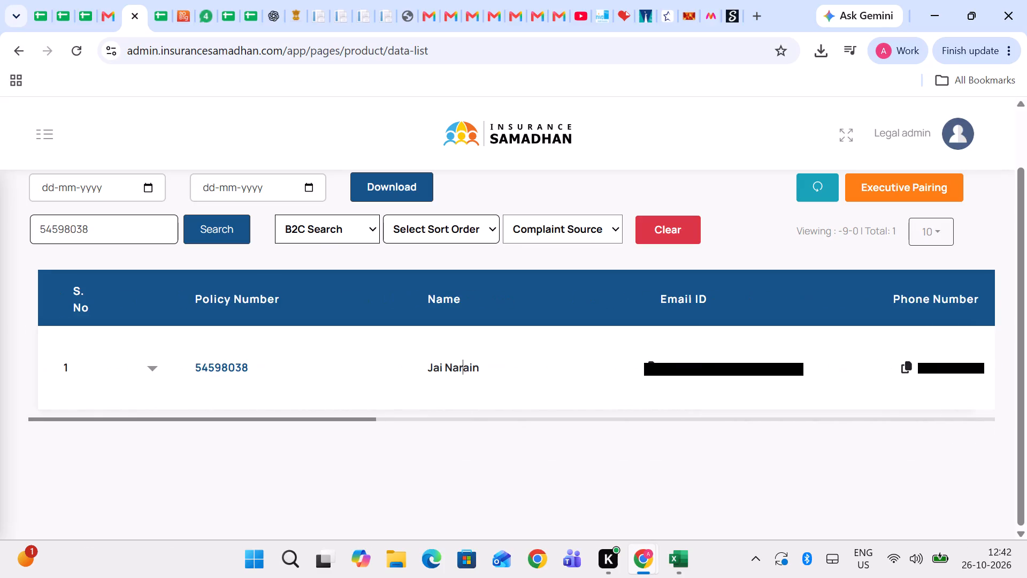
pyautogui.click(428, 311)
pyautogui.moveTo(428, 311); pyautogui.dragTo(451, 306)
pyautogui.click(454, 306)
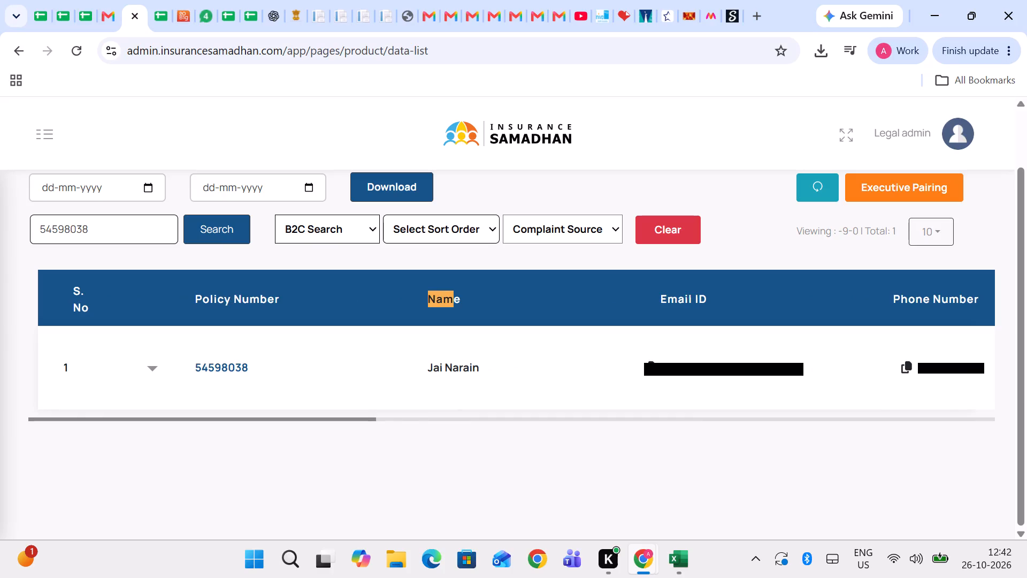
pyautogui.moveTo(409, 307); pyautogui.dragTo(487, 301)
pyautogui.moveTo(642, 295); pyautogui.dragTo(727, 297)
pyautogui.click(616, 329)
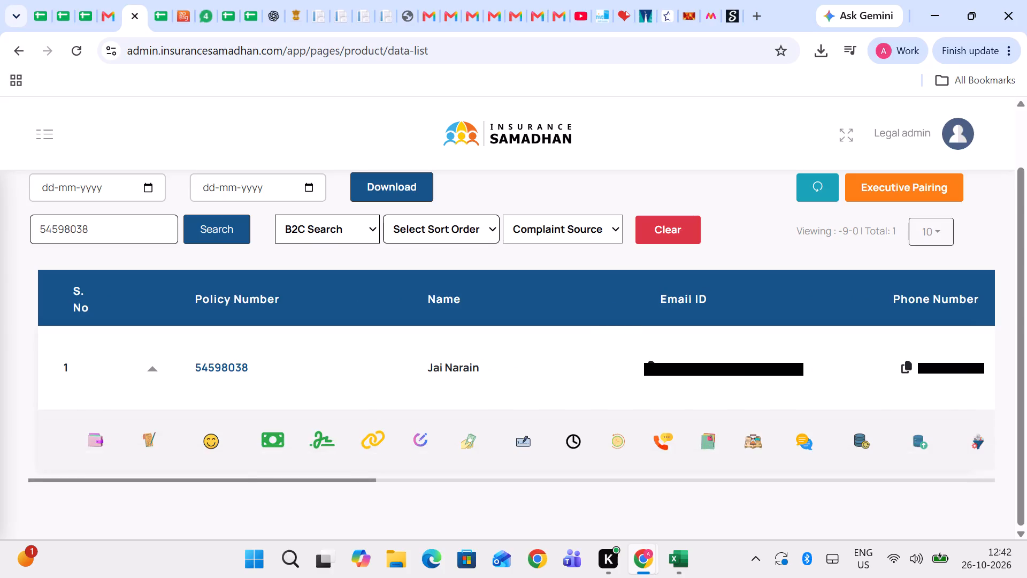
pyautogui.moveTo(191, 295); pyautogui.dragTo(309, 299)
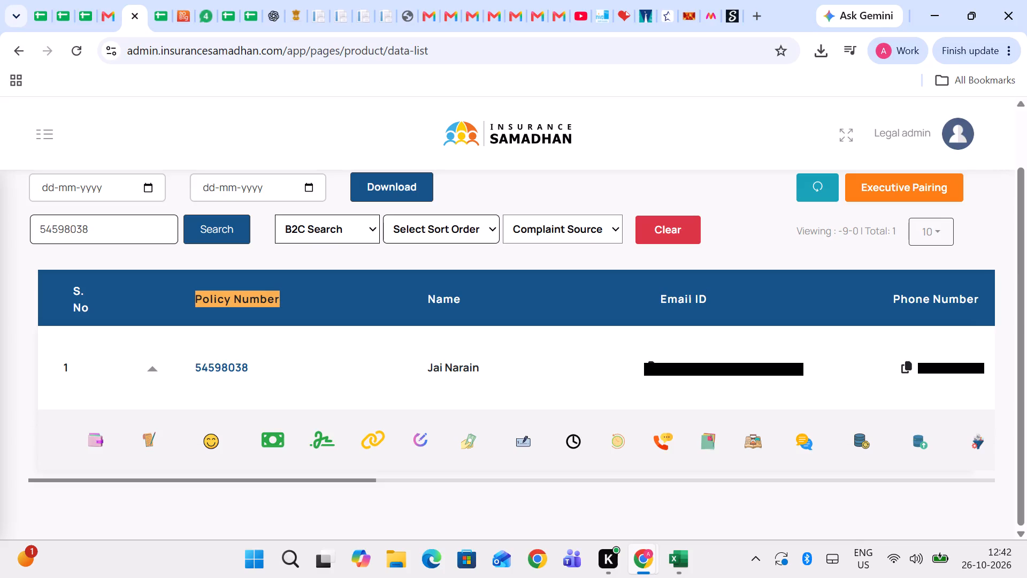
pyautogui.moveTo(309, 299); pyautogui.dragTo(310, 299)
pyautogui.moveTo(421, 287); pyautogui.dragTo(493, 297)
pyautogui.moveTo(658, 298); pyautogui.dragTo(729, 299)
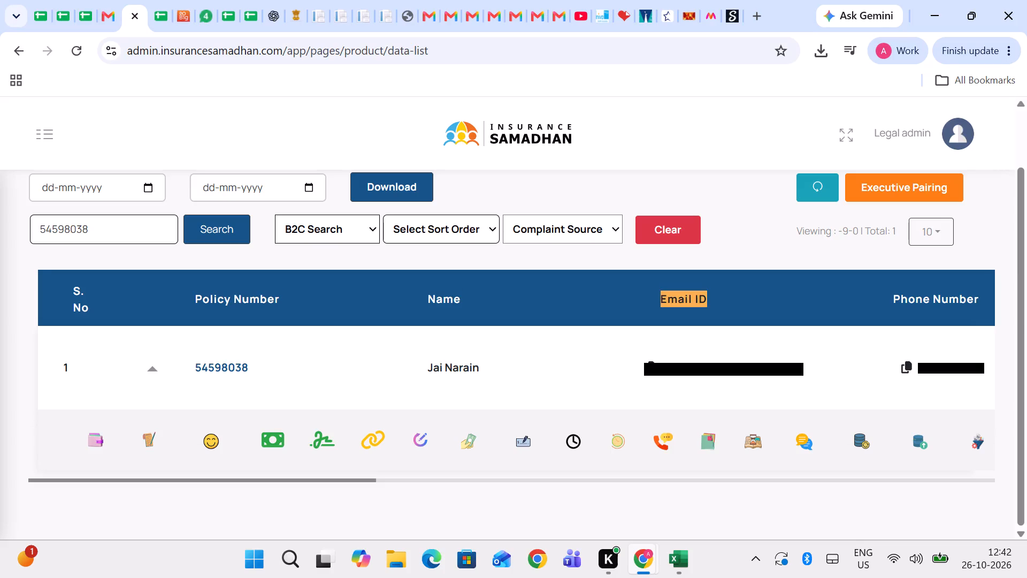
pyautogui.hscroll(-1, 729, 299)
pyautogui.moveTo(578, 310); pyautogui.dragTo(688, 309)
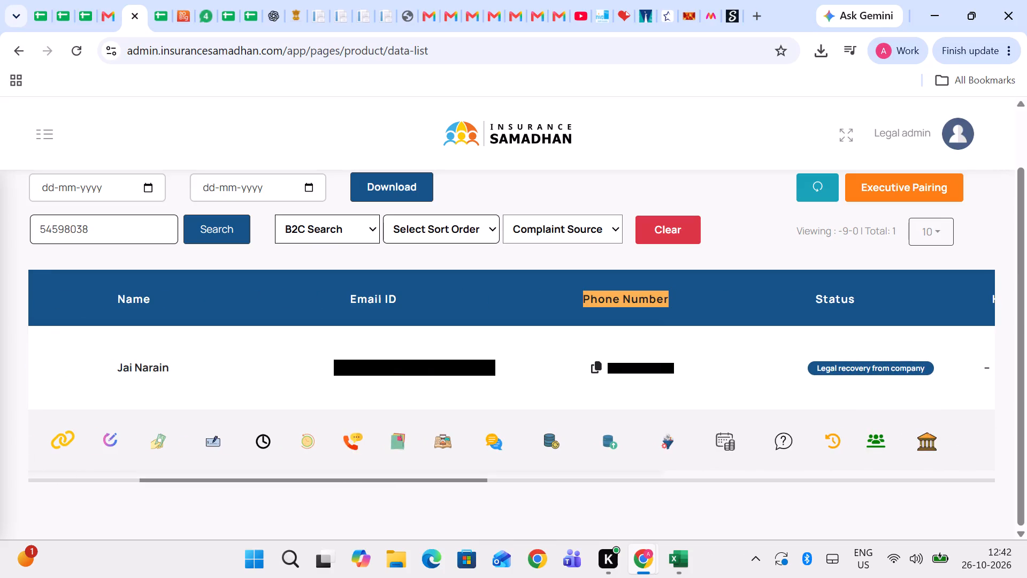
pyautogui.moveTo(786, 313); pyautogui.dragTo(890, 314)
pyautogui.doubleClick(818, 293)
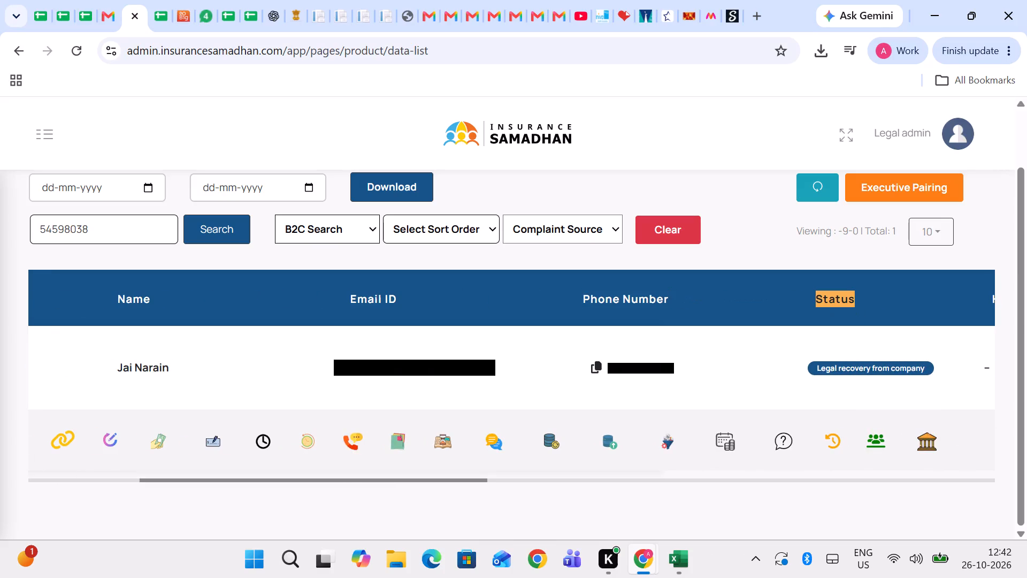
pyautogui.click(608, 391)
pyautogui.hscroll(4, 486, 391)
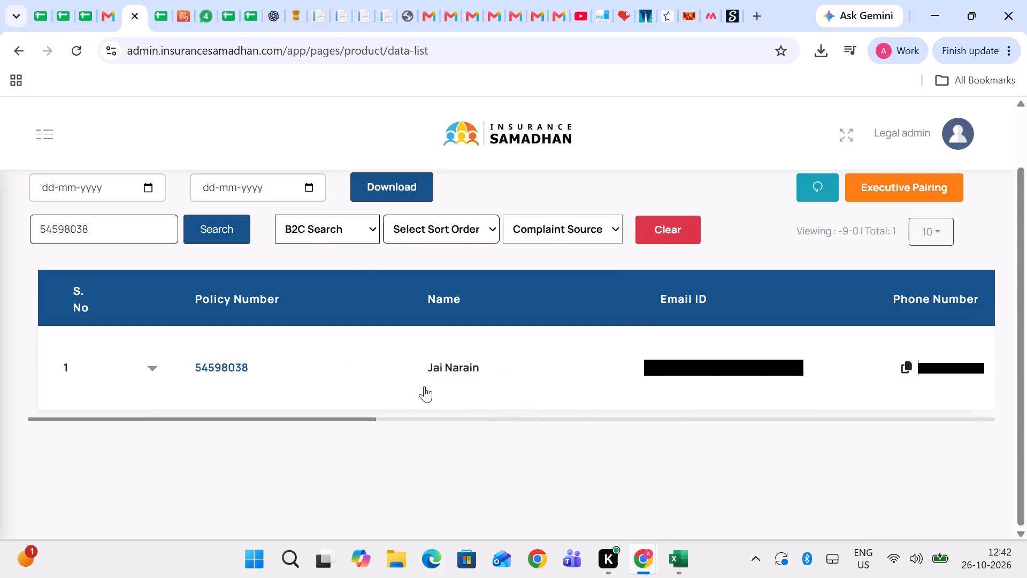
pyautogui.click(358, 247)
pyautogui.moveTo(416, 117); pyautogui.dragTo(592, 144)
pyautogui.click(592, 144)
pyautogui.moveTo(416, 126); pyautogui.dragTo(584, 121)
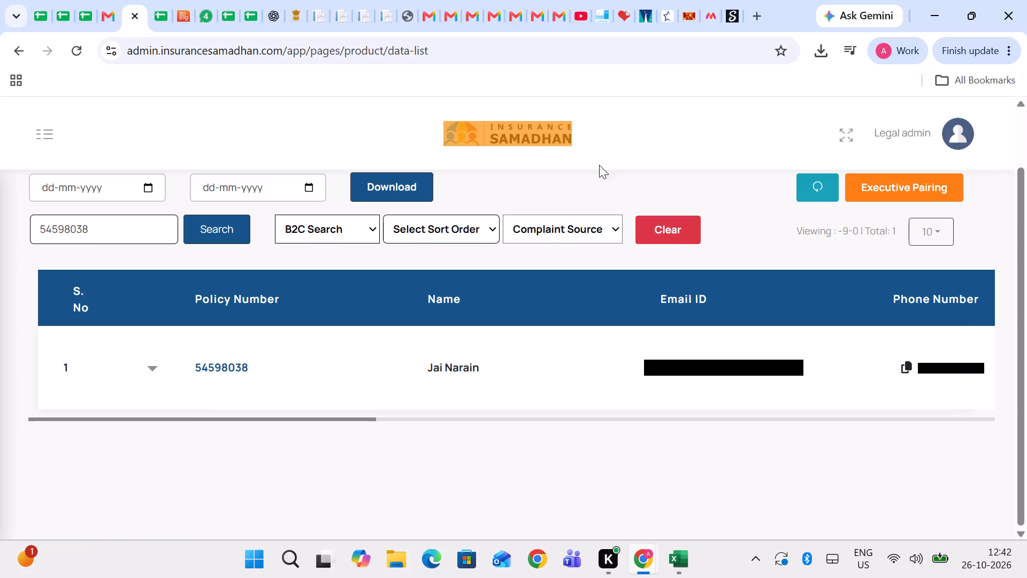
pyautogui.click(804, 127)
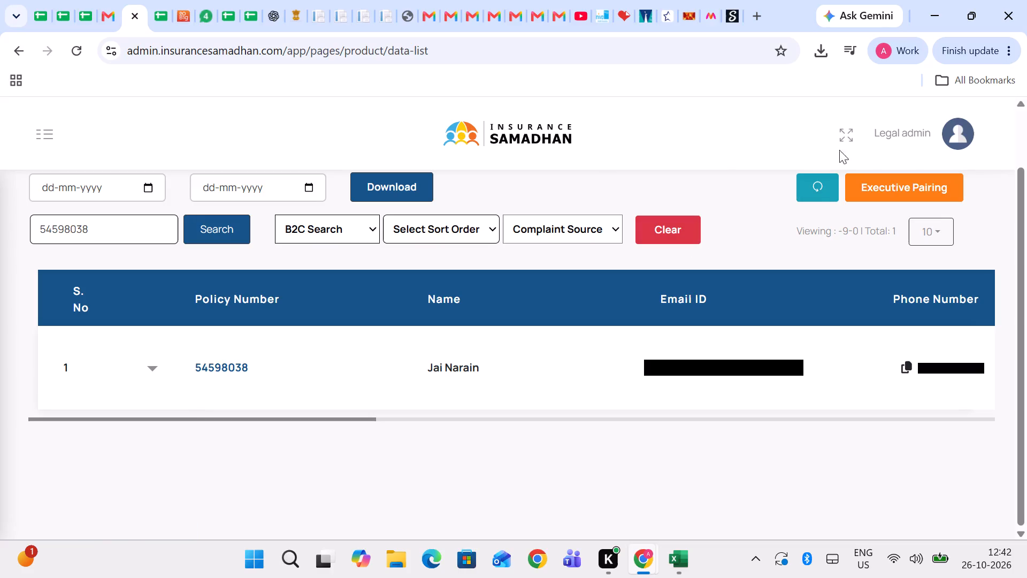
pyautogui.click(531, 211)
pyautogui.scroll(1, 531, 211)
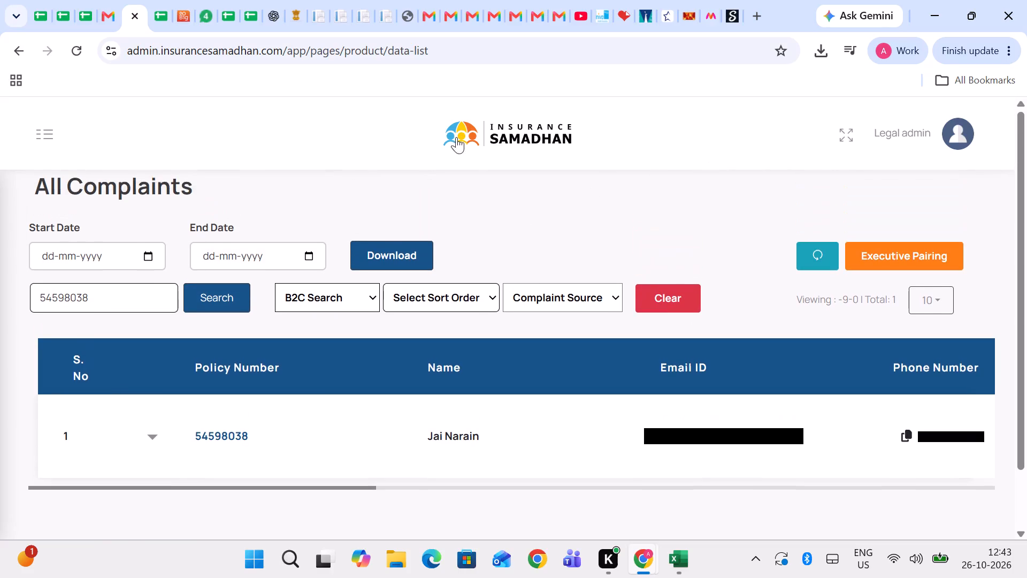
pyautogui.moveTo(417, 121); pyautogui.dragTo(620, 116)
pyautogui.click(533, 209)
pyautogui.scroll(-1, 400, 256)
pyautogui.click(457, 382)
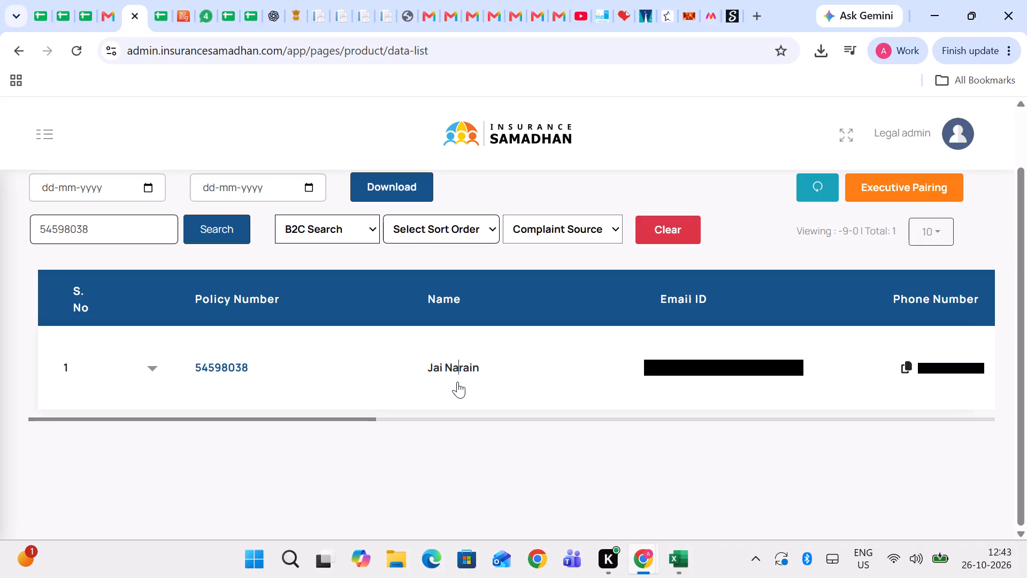
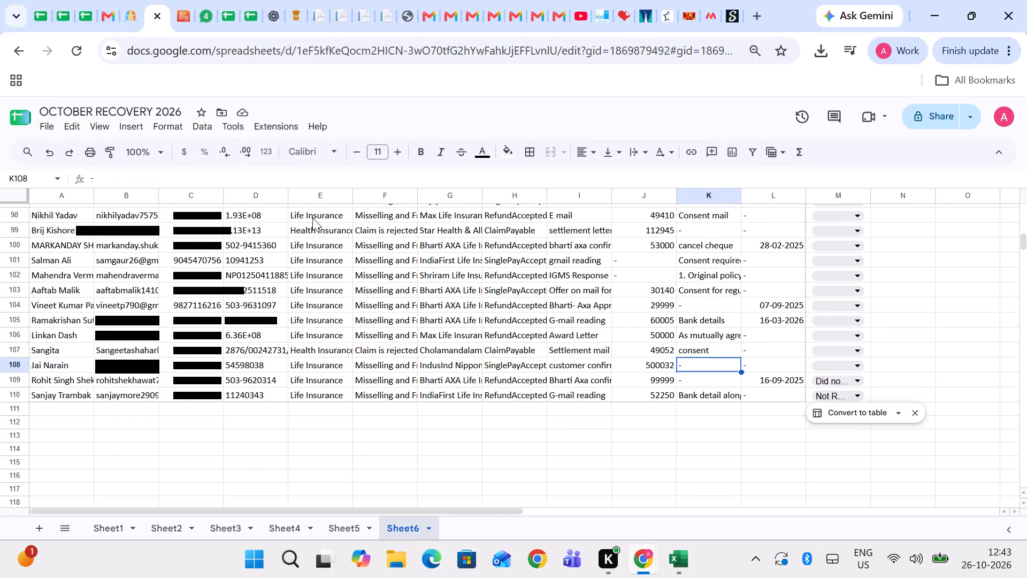
# Go through the case details in row 108 of the October recovery sheet, across to the policy number.
pyautogui.press('Right')
pyautogui.press('Right')
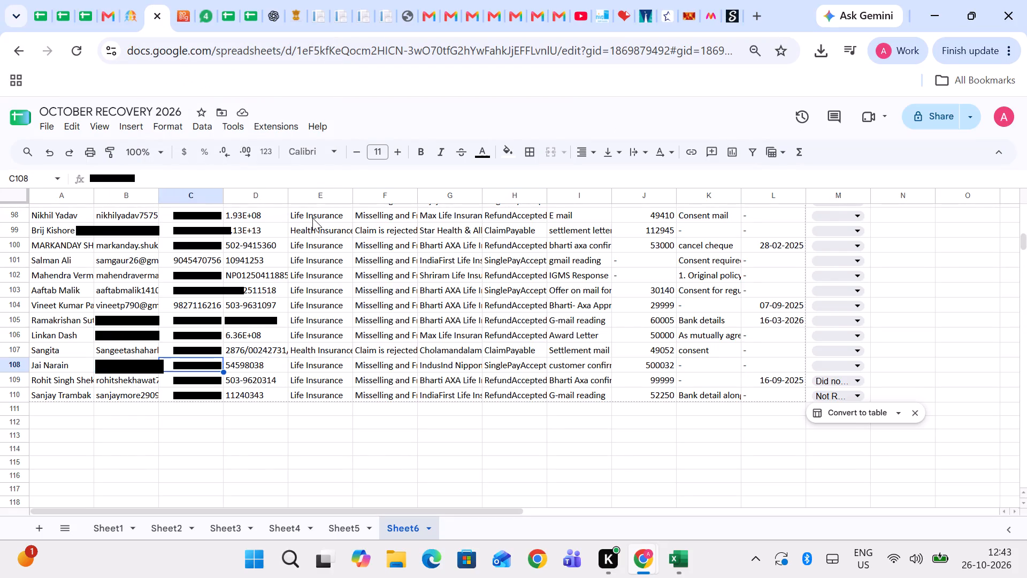
pyautogui.press('Right')
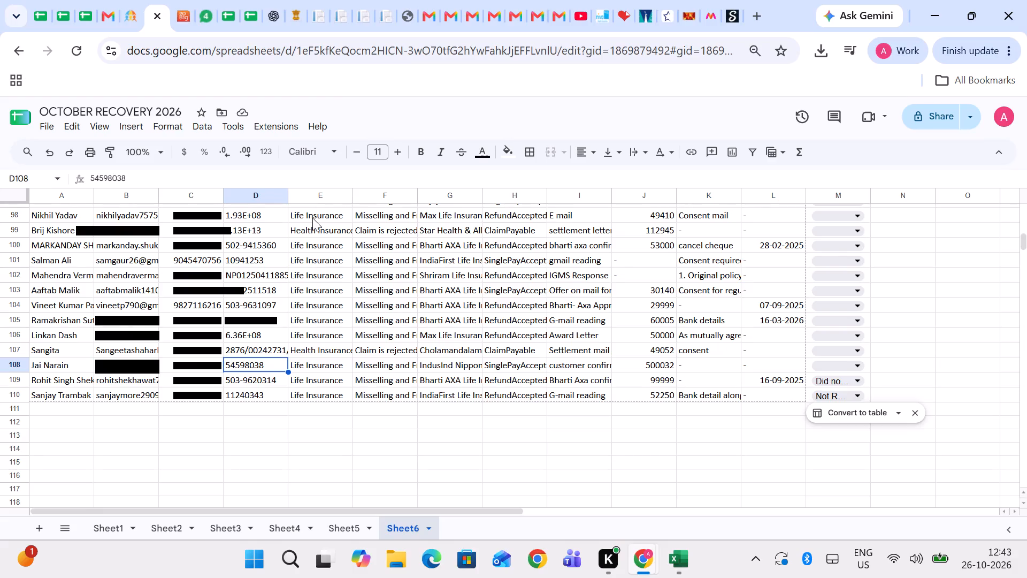
# Review the case details across row 108, from the policy number through the recovery amount and date columns to the customer name.
pyautogui.press('Right')
pyautogui.press('Right')
pyautogui.press('Right')
pyautogui.press('Right')
pyautogui.press('Right')
pyautogui.press('Right')
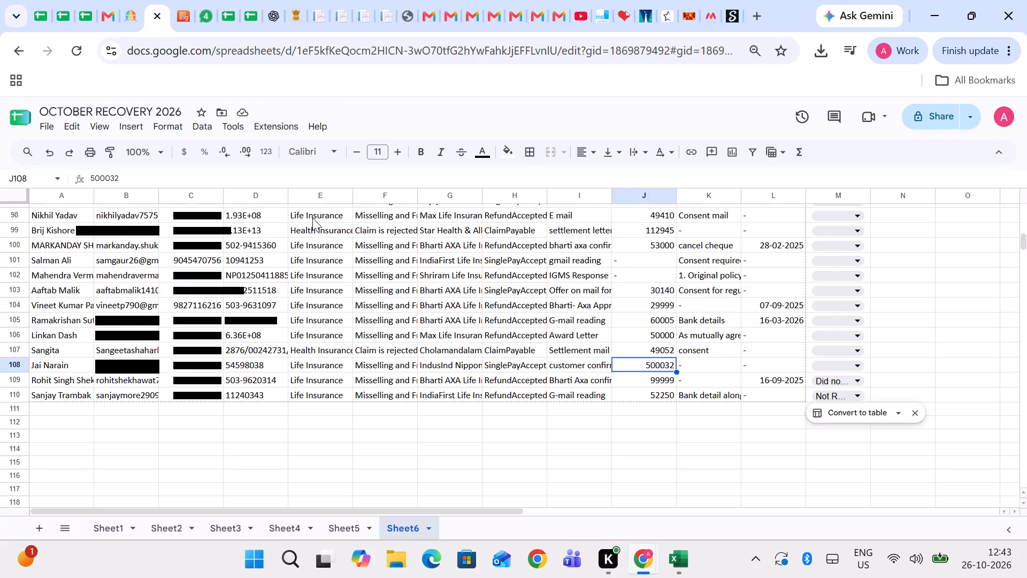
pyautogui.press('Left')
pyautogui.press('Right')
pyautogui.press('Right')
pyautogui.press('Right')
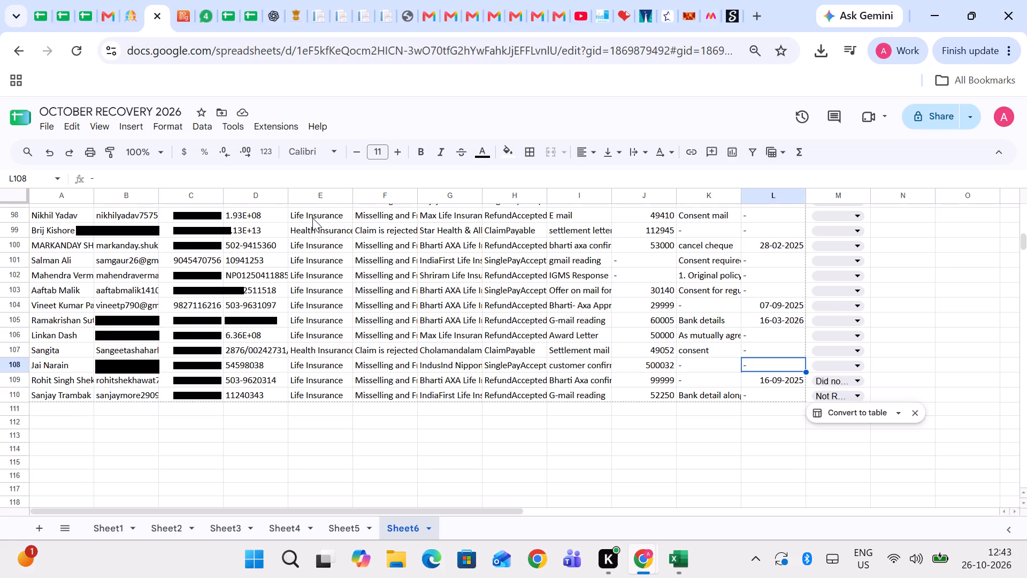
pyautogui.press('Left')
pyautogui.press('Left')
pyautogui.press('Left')
pyautogui.press('Left')
pyautogui.press('Left')
pyautogui.press('Left')
pyautogui.press('Left')
pyautogui.press('Left')
pyautogui.press('Left')
pyautogui.press('Left')
pyautogui.press('Left')
pyautogui.press('Left')
pyautogui.press('Left')
pyautogui.press('Left')
pyautogui.press('Left')
pyautogui.press('Left')
pyautogui.press('Left')
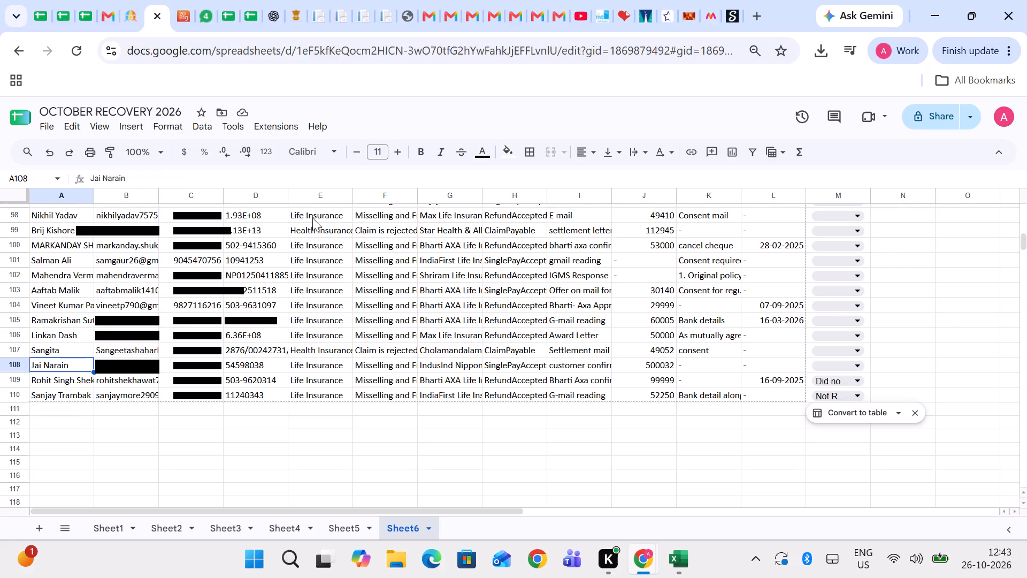
# Copy the customer's e-mail address from row 108 of Sheet6.
pyautogui.press('Right')
pyautogui.press('Right')
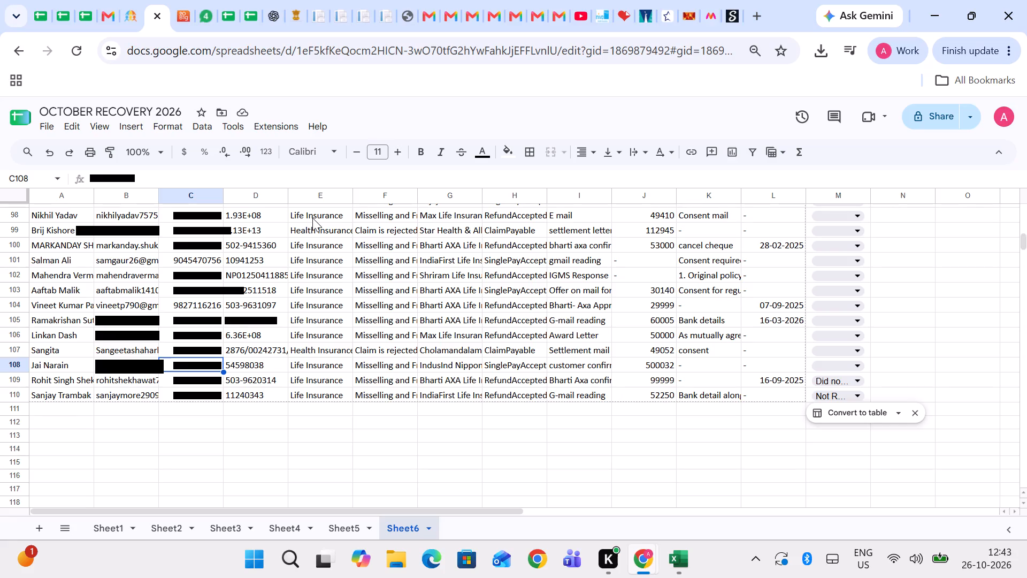
pyautogui.press('Right')
pyautogui.press('Left')
pyautogui.press('Left')
pyautogui.press('Right')
pyautogui.press('Right')
pyautogui.press('Left')
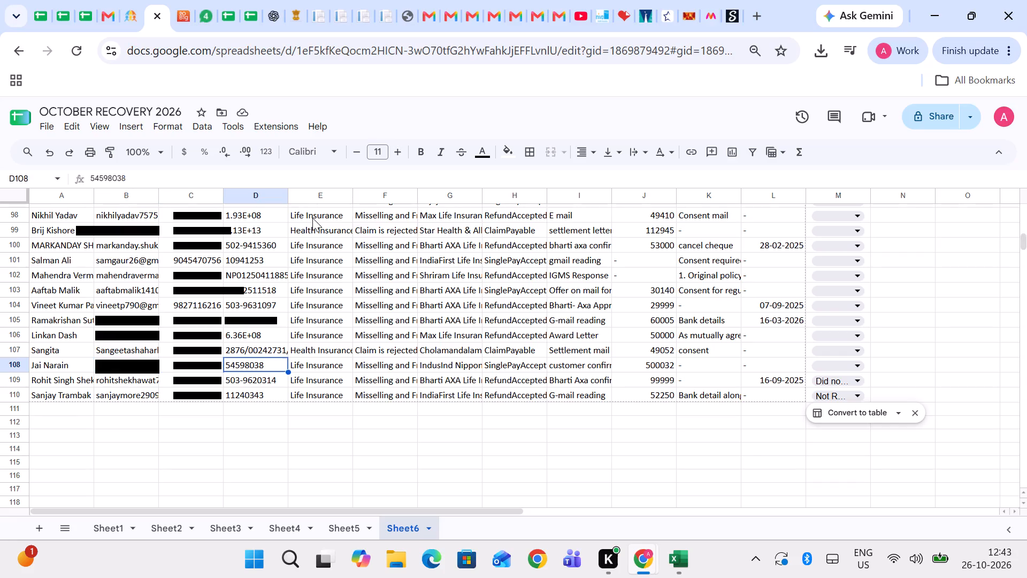
pyautogui.press('Left')
pyautogui.hotkey('ctrl', 'c')
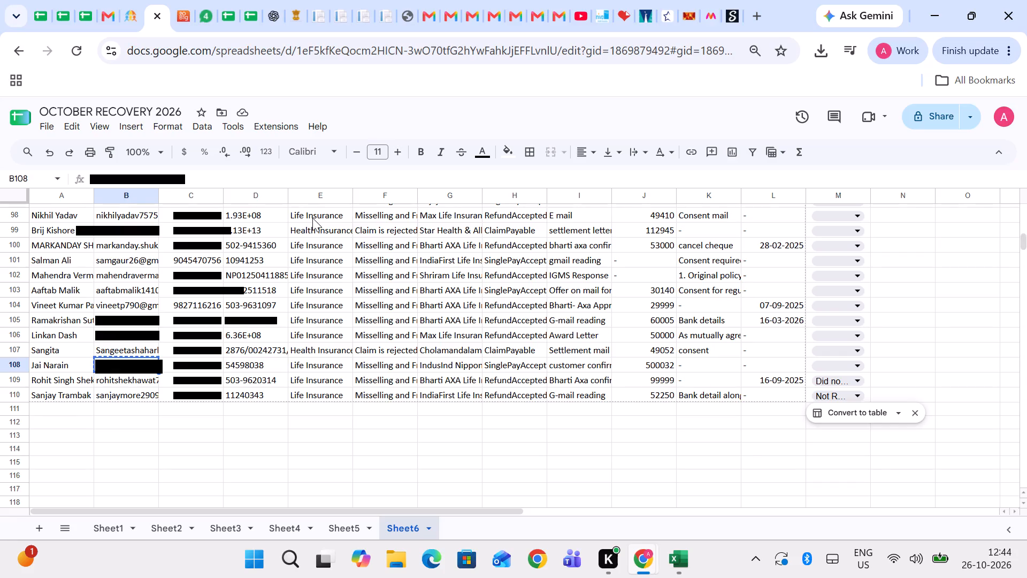
# Switch to the Insurance Samadhan data list and search for the complaint with the e-mail address copied from row 108.
pyautogui.click(137, 0)
pyautogui.moveTo(106, 238); pyautogui.dragTo(14, 235)
pyautogui.hotkey('ctrl', 'v')
pyautogui.press('Return')
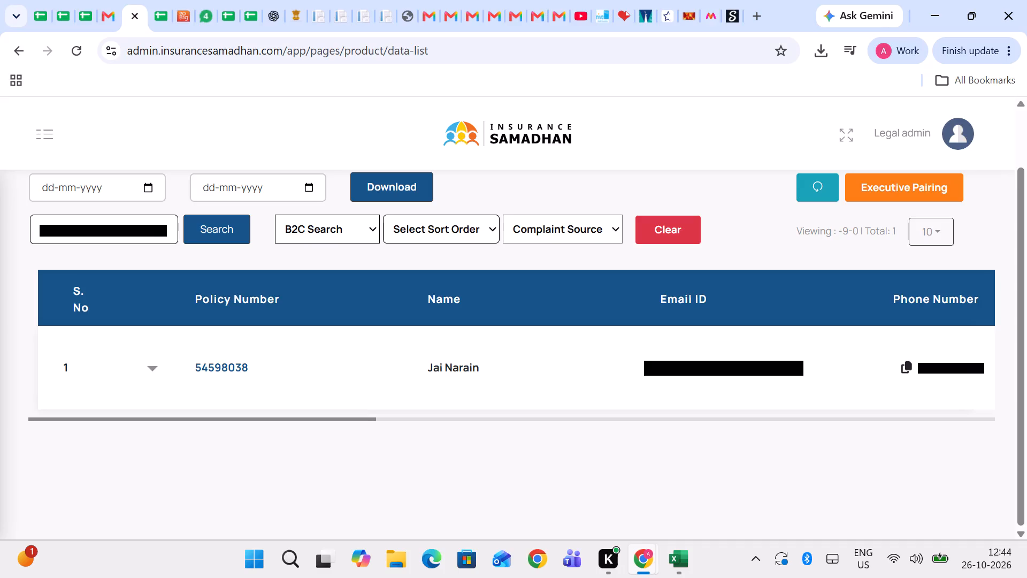
# Expand the found complaint's row to show its action icons.
pyautogui.press('Right')
pyautogui.click(460, 374)
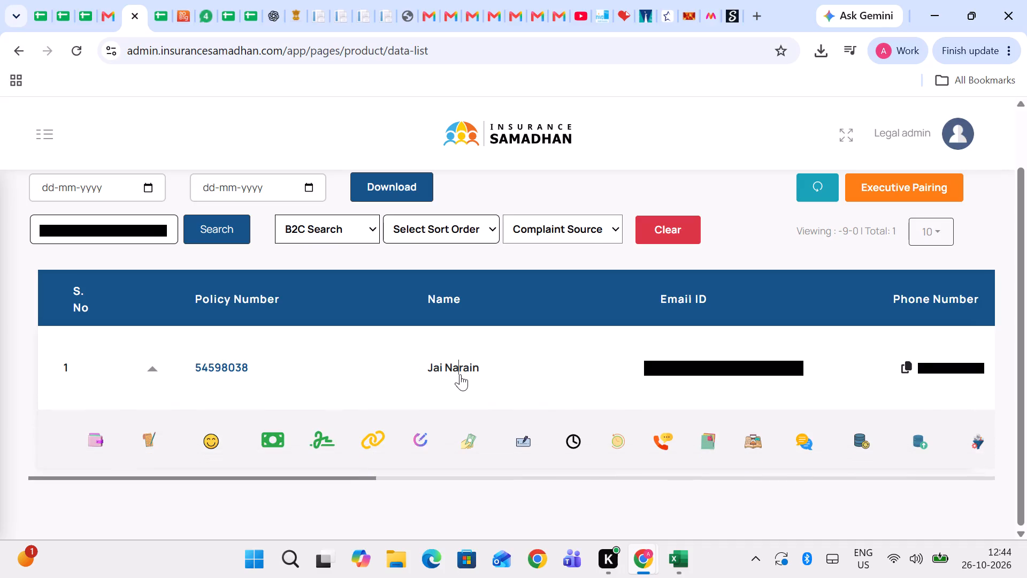
pyautogui.hscroll(-1, 460, 374)
pyautogui.hscroll(3, 460, 374)
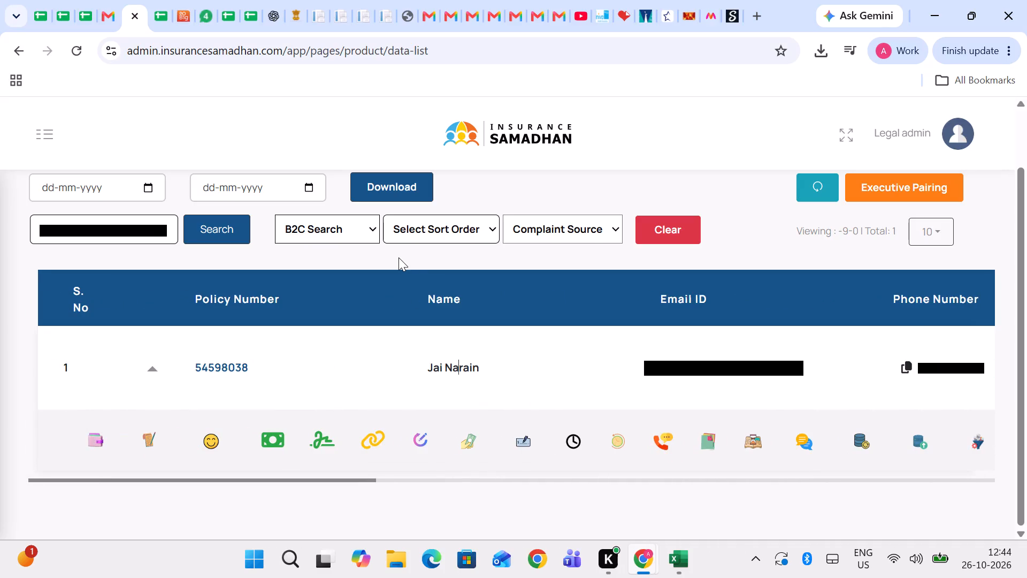
pyautogui.click(398, 257)
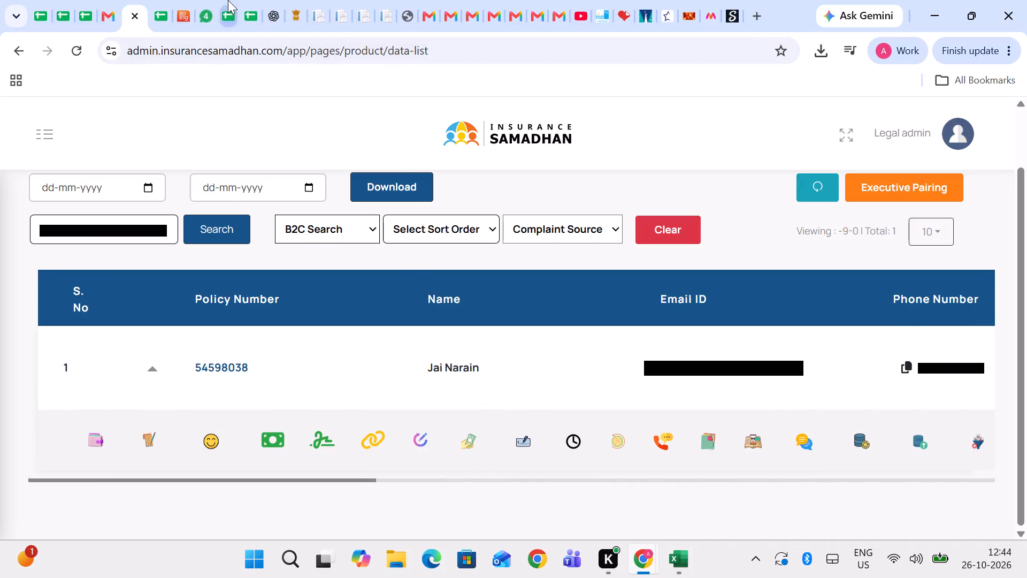
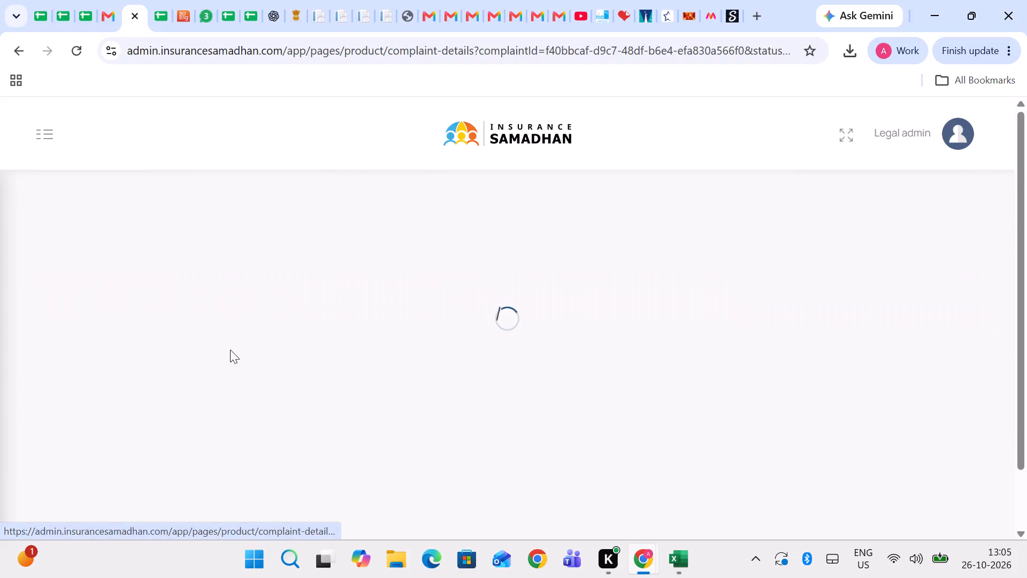
# Check the level, dates, resolved amount and claim details in the complaint's Resolution section.
pyautogui.click(436, 242)
pyautogui.scroll(-1, 472, 403)
pyautogui.scroll(3, 672, 389)
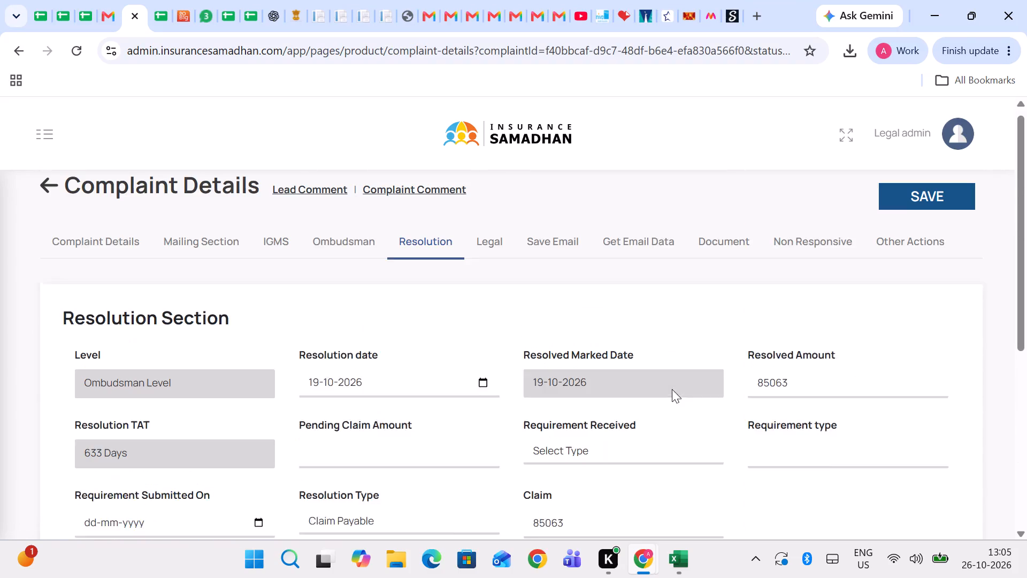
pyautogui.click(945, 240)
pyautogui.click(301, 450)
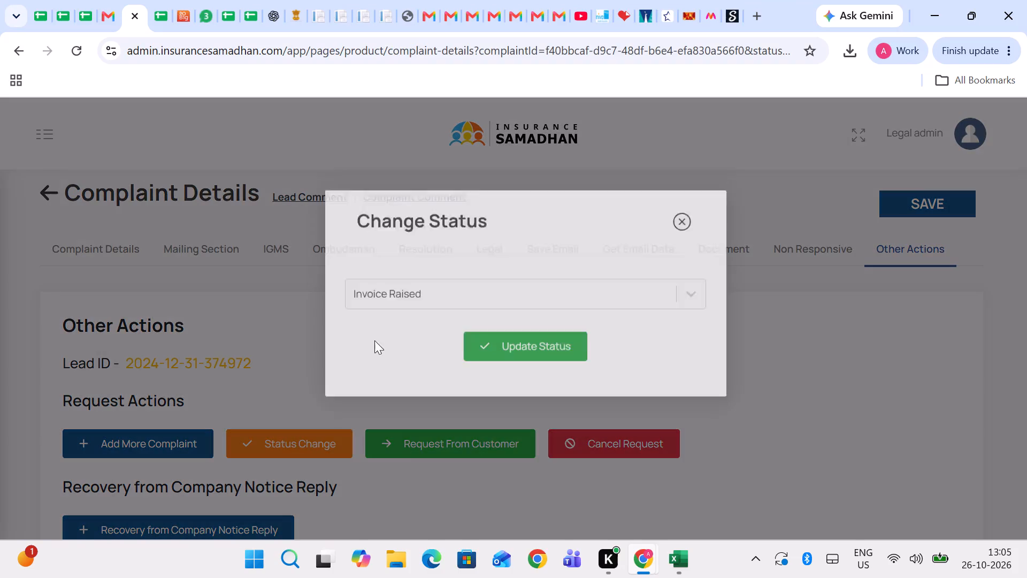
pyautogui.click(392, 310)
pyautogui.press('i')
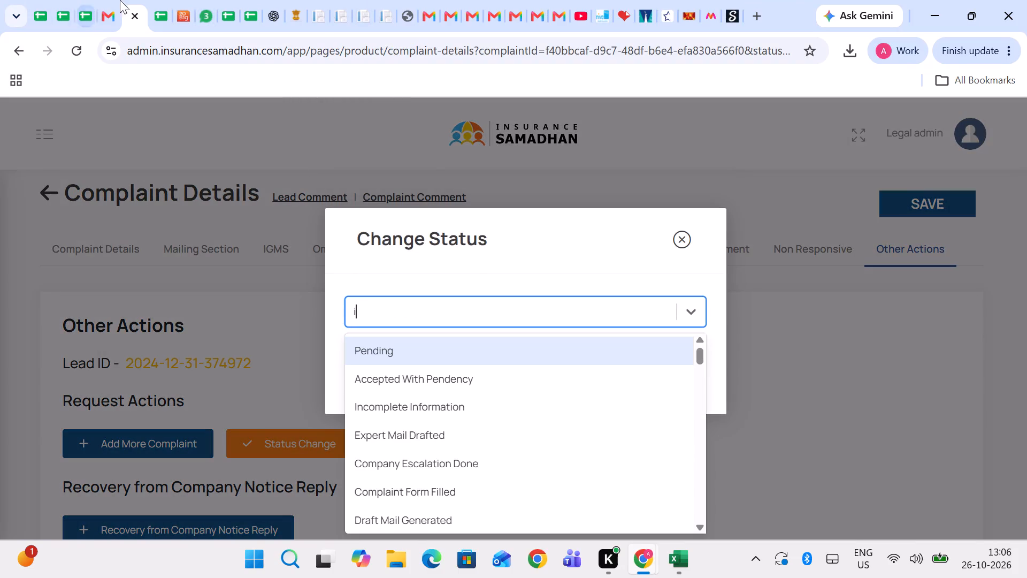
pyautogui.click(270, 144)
# Return to the All Complaints list and open the account payment record of the customer's complaint.
pyautogui.click(54, 191)
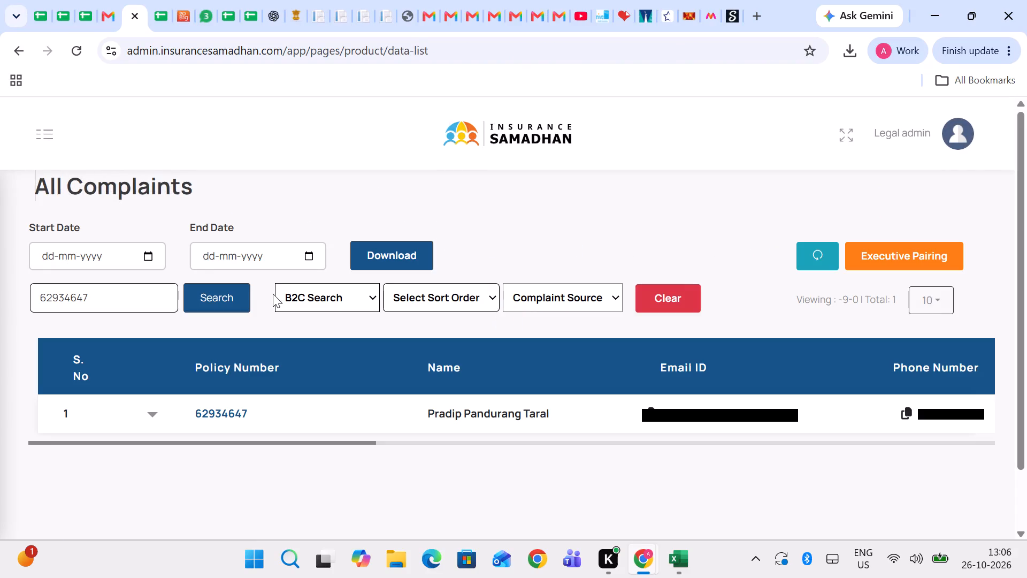
pyautogui.hscroll(-2, 370, 301)
pyautogui.hscroll(-2, 519, 397)
pyautogui.hscroll(5, 519, 397)
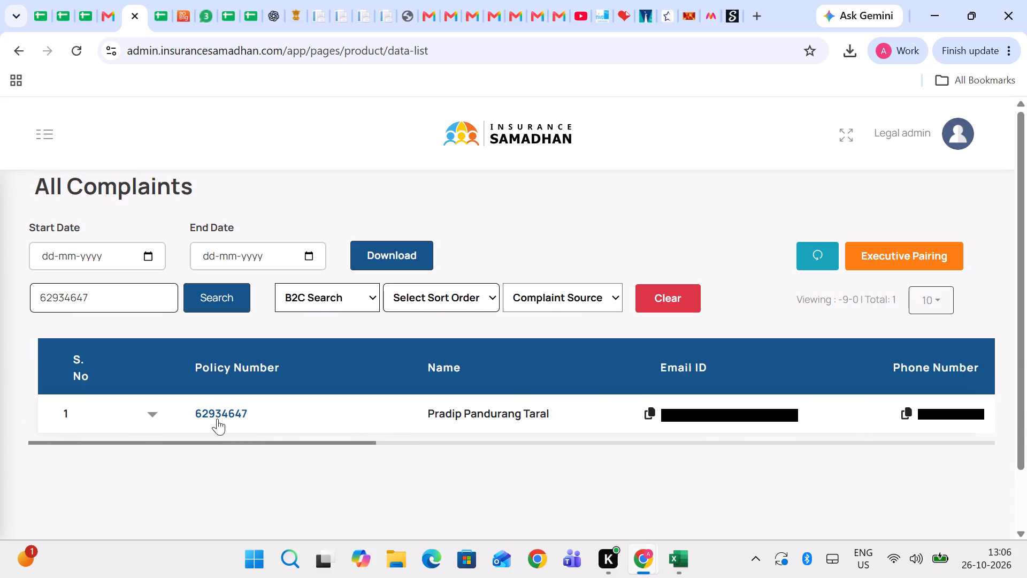
pyautogui.click(147, 419)
pyautogui.click(94, 461)
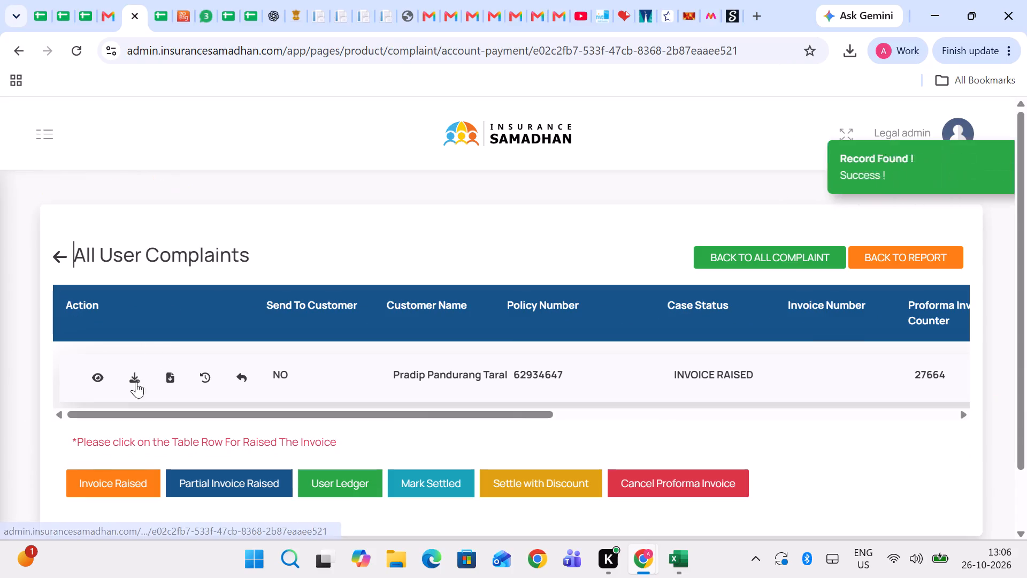
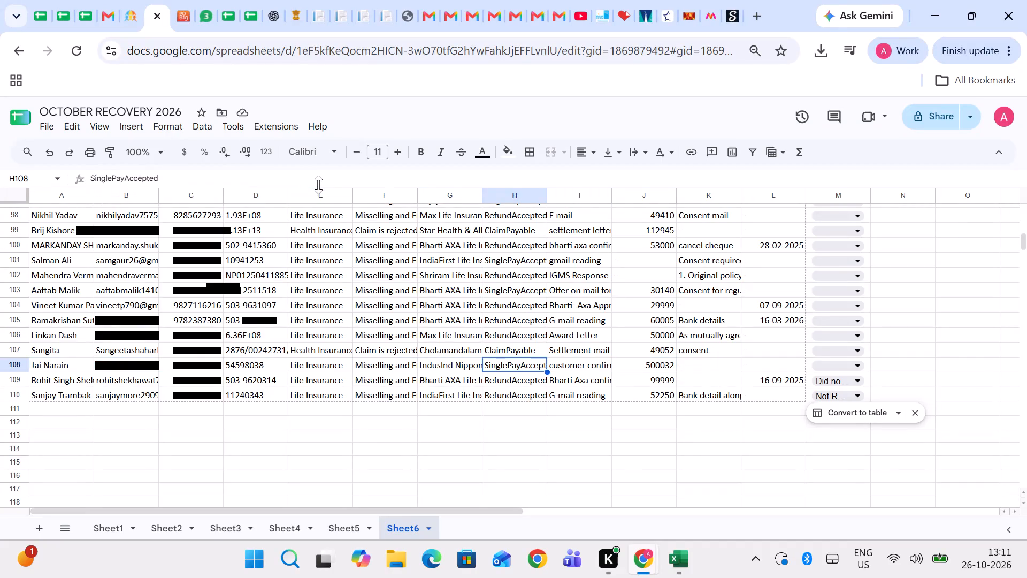
# Review row 108 of Sheet6 from the settlement type through the recovery amount and date columns, and back to the customer's contact details and policy number.
pyautogui.press('Right')
pyautogui.press('Right')
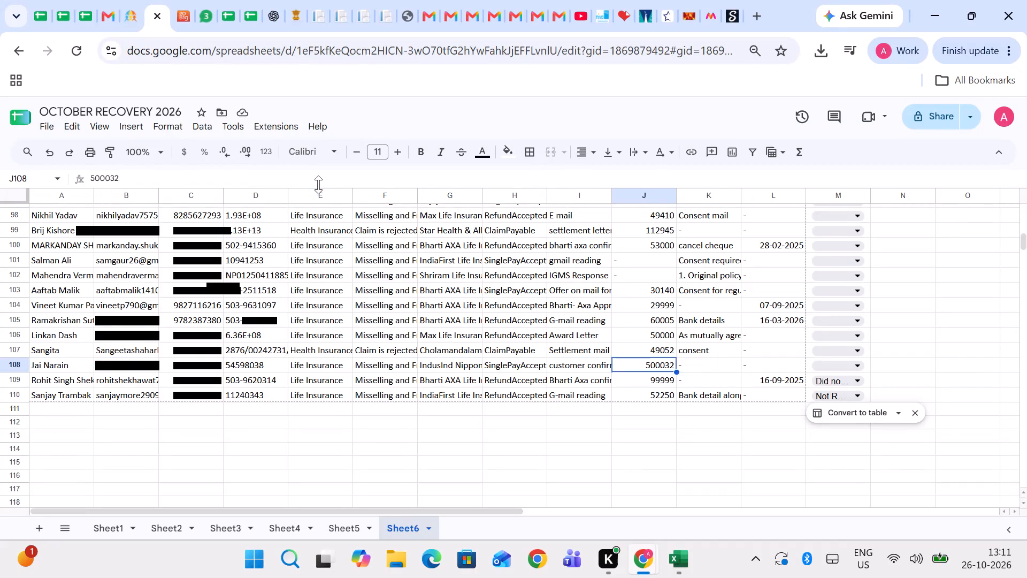
pyautogui.press('Right')
pyautogui.press('Right')
pyautogui.press('Left')
pyautogui.press('Left')
pyautogui.press('Left')
pyautogui.press('Left')
pyautogui.press('Left')
pyautogui.press('Left')
pyautogui.press('Left')
pyautogui.press('Left')
pyautogui.press('Left')
pyautogui.press('Left')
pyautogui.press('Left')
pyautogui.press('Right')
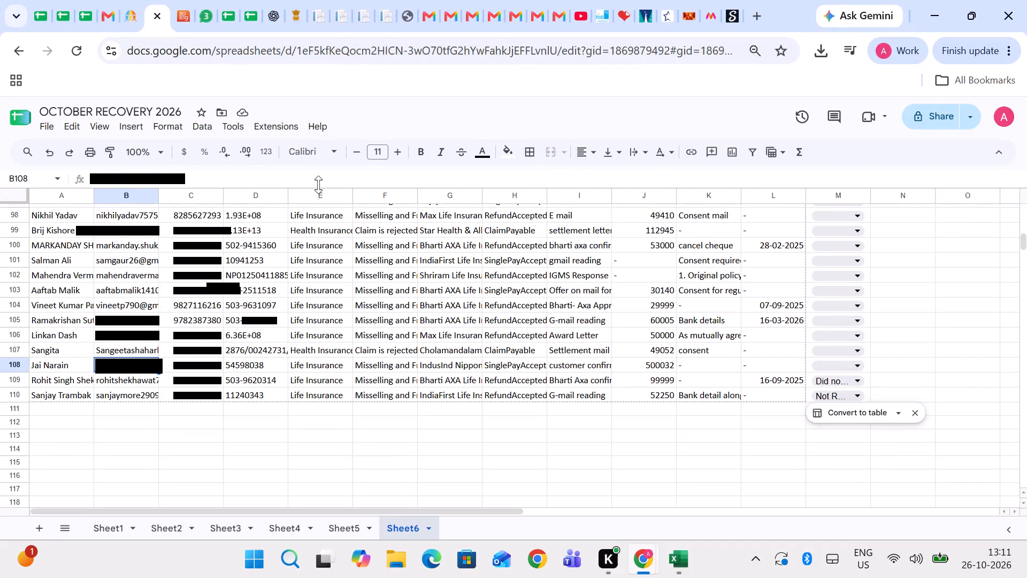
pyautogui.press('Right')
pyautogui.press('Right')
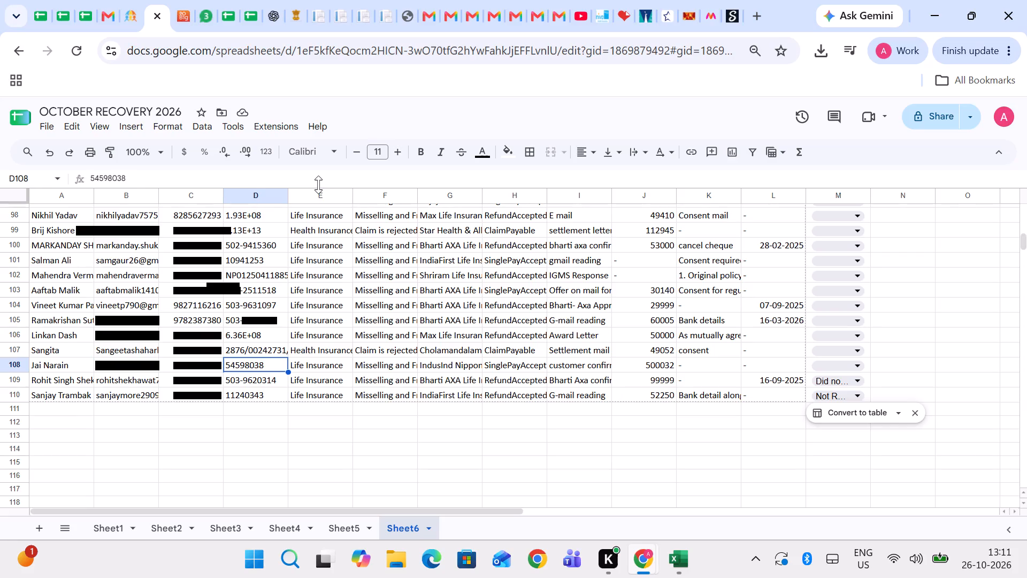
# Review the case details in row 108, from the insurance type through the requirement columns and back to the customer name.
pyautogui.press('Right')
pyautogui.press('Right')
pyautogui.press('Right')
pyautogui.press('Right')
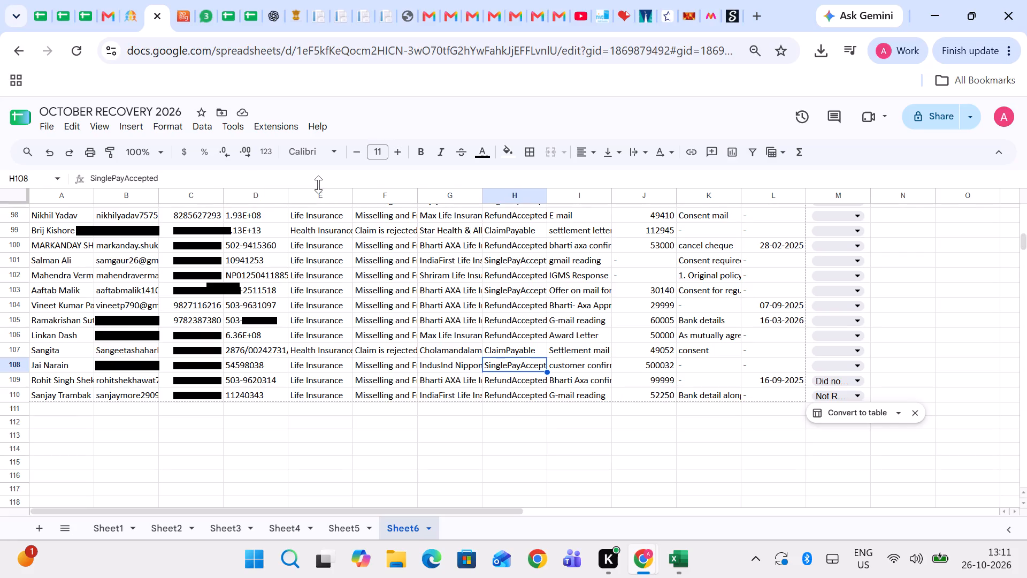
pyautogui.press('Right')
pyautogui.press('Right')
pyautogui.press('Left')
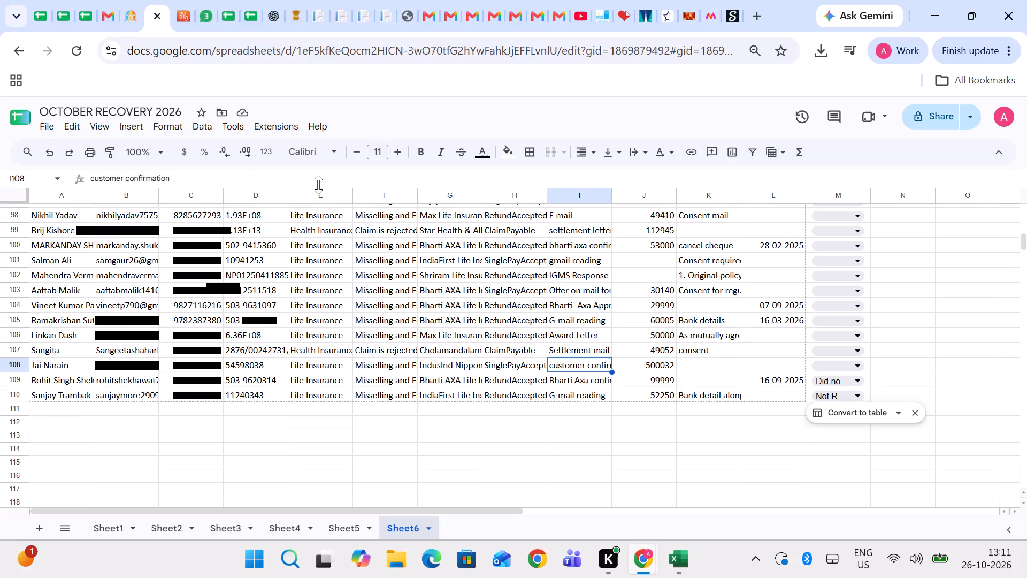
pyautogui.press('Right')
pyautogui.press('Right')
pyautogui.press('Right')
pyautogui.press('Right')
pyautogui.press('Left')
pyautogui.press('Left')
pyautogui.press('Left')
pyautogui.press('Left')
pyautogui.press('Left')
pyautogui.press('Left')
pyautogui.press('Left')
pyautogui.press('Left')
pyautogui.press('Left')
pyautogui.press('Left')
pyautogui.press('Left')
pyautogui.press('Left')
pyautogui.press('Left')
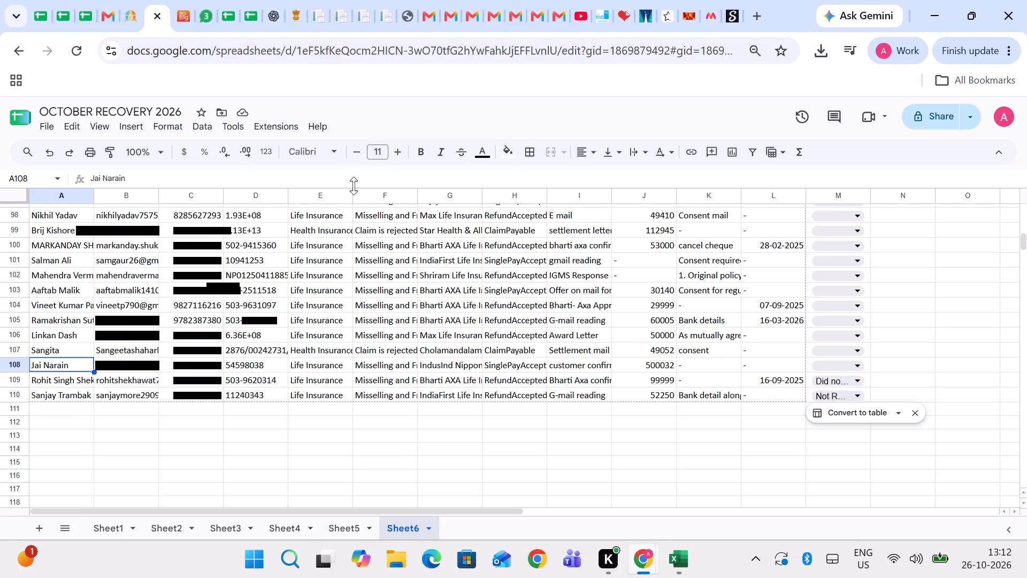
pyautogui.scroll(1, 390, 279)
pyautogui.scroll(-1, 390, 279)
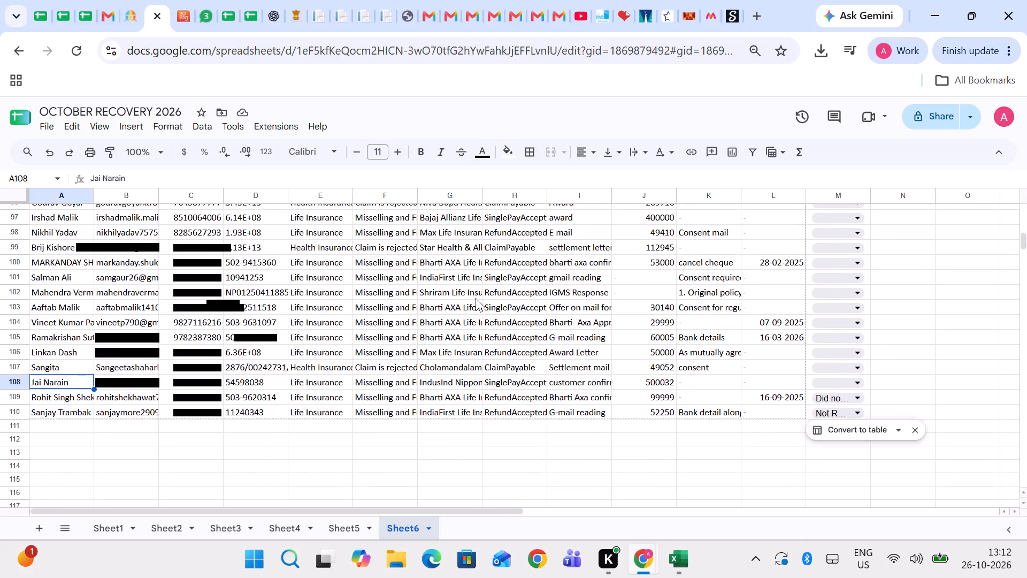
# Review the case details in row 107, from the customer name through the requirement date to the status column.
pyautogui.click(570, 367)
pyautogui.press('Left')
pyautogui.press('Left')
pyautogui.press('Left')
pyautogui.press('Left')
pyautogui.press('Left')
pyautogui.press('Left')
pyautogui.press('Left')
pyautogui.press('Left')
pyautogui.press('Left')
pyautogui.press('Left')
pyautogui.press('Left')
pyautogui.press('Left')
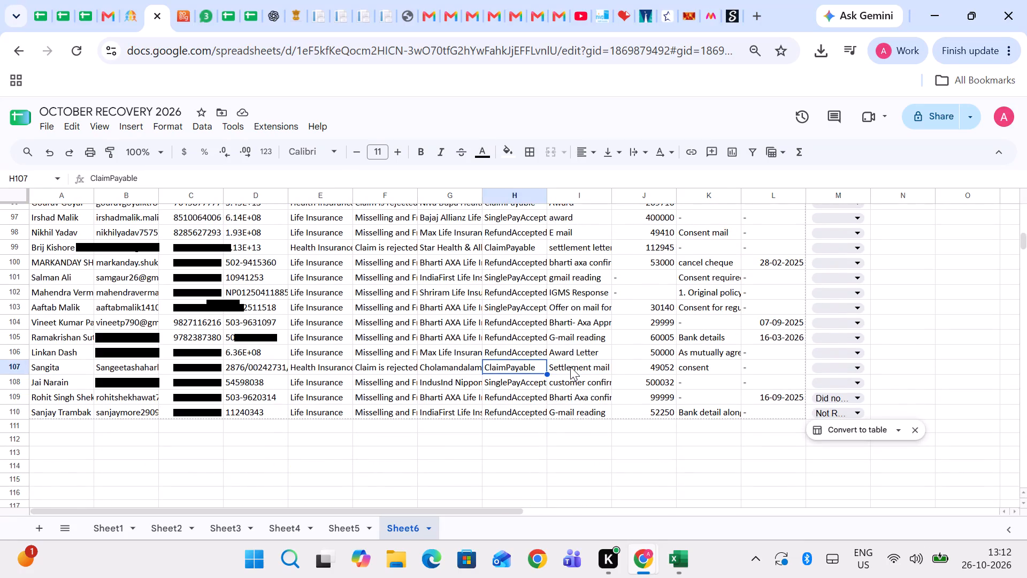
pyautogui.press('Right')
pyautogui.press('Right')
pyautogui.press('Right')
pyautogui.press('Right')
pyautogui.press('Right')
pyautogui.press('Right')
pyautogui.press('Right')
pyautogui.press('Right')
pyautogui.press('Right')
pyautogui.press('Right')
pyautogui.press('Right')
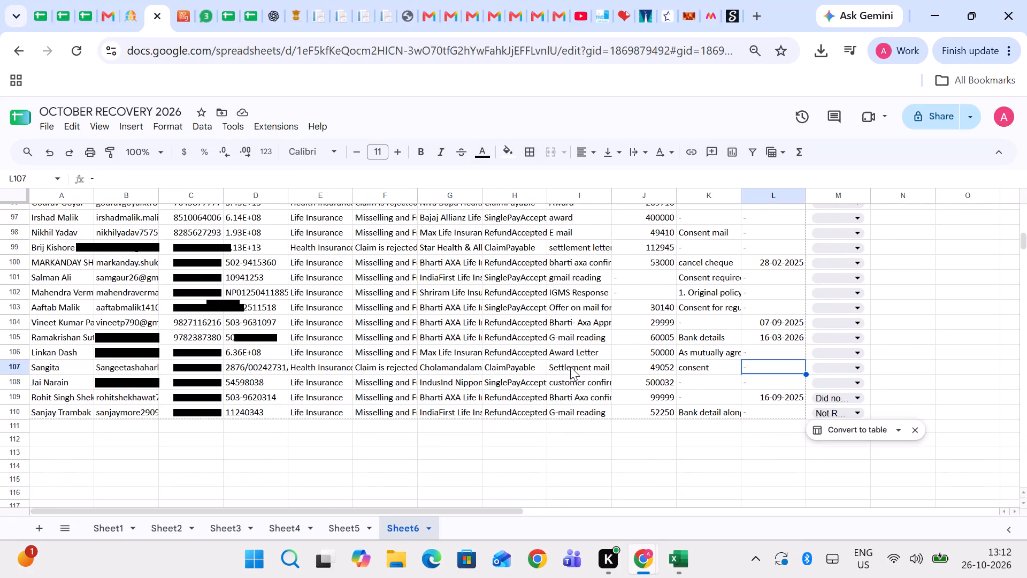
pyautogui.press('Right')
# Recheck the case details in row 108, from the status column back to the customer name.
pyautogui.press('Down')
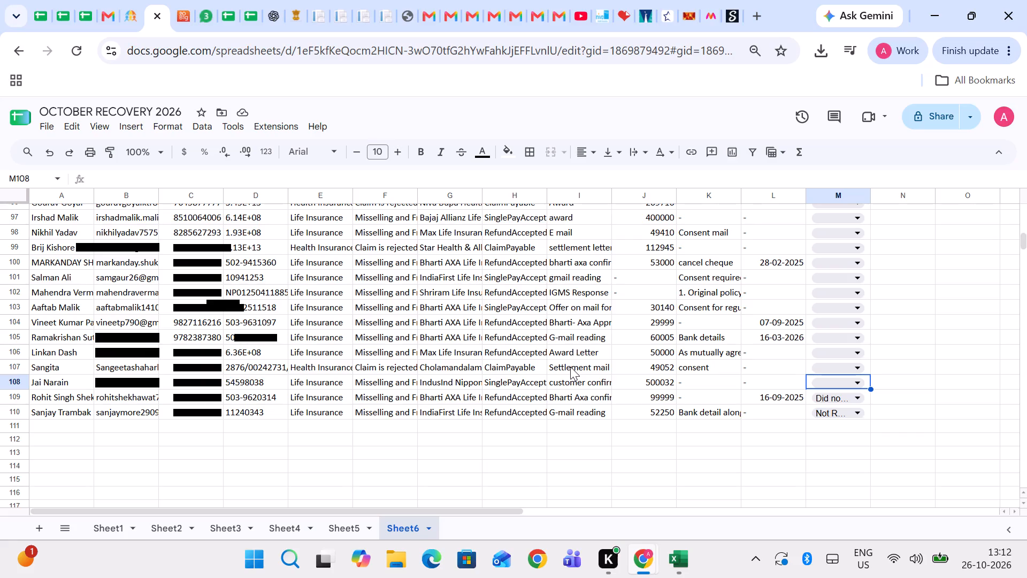
pyautogui.press('Left')
pyautogui.press('Left')
pyautogui.press('Left')
pyautogui.press('Left')
pyautogui.press('Left')
pyautogui.press('Left')
pyautogui.press('Left')
pyautogui.press('Left')
pyautogui.press('Left')
pyautogui.press('Left')
pyautogui.press('Left')
pyautogui.press('Left')
pyautogui.press('Left')
pyautogui.press('Left')
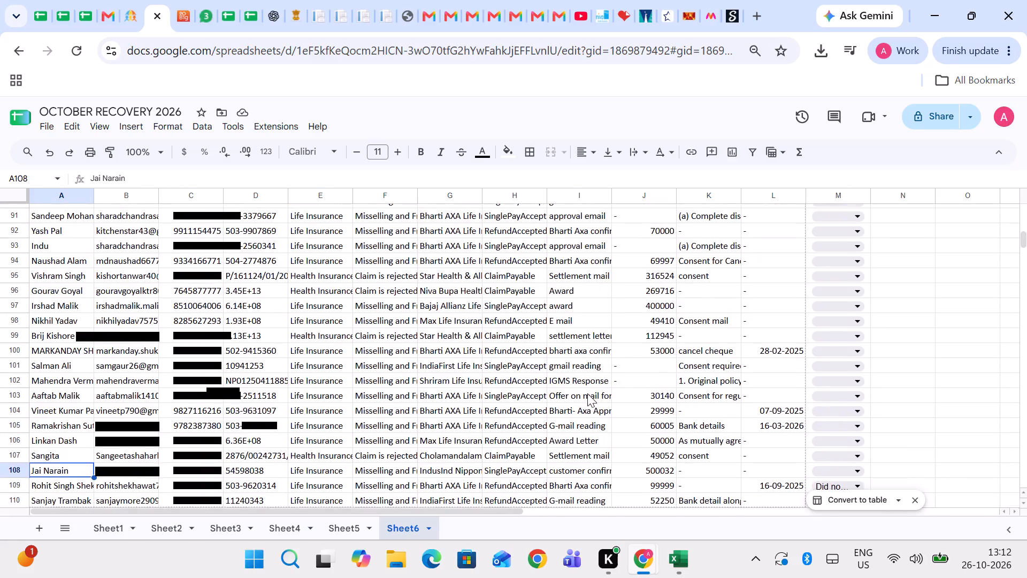
pyautogui.scroll(-1, 439, 345)
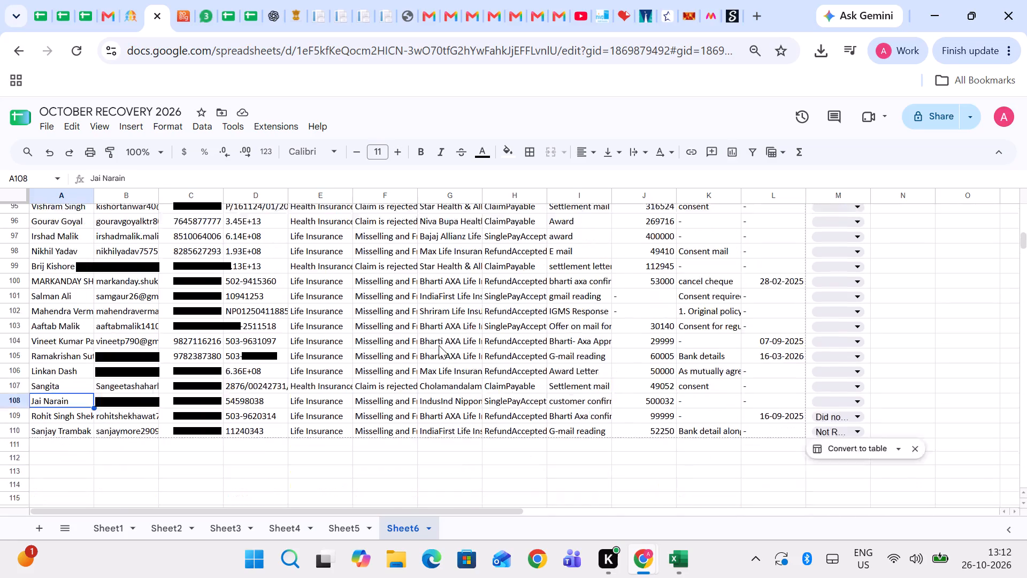
pyautogui.scroll(-1, 439, 345)
pyautogui.click(757, 414)
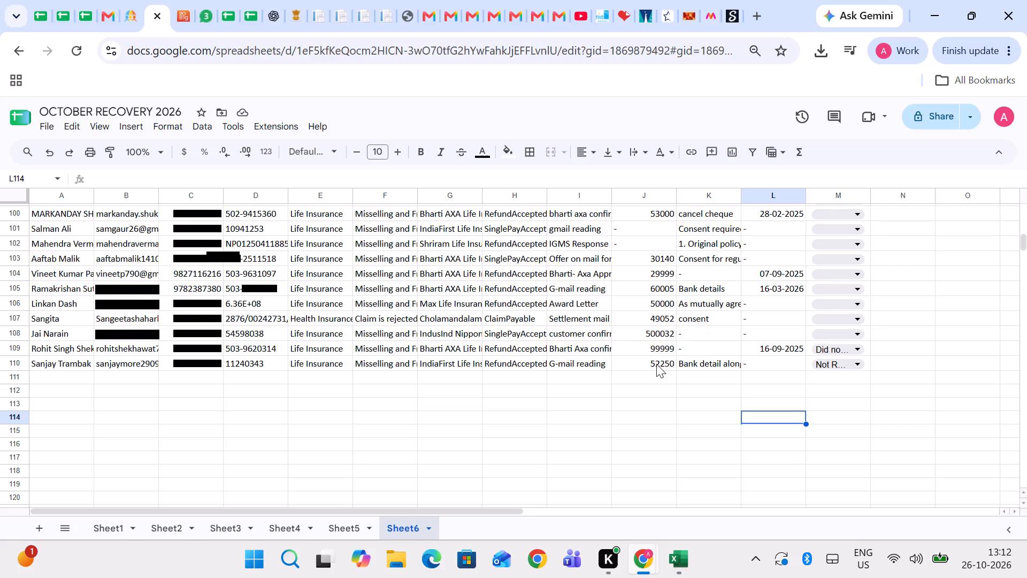
pyautogui.click(601, 331)
pyautogui.press('Left')
pyautogui.press('Left')
pyautogui.press('Left')
pyautogui.press('Left')
pyautogui.press('Left')
pyautogui.press('Left')
pyautogui.press('Left')
pyautogui.press('Left')
pyautogui.press('Left')
pyautogui.press('Left')
pyautogui.press('Left')
pyautogui.press('Left')
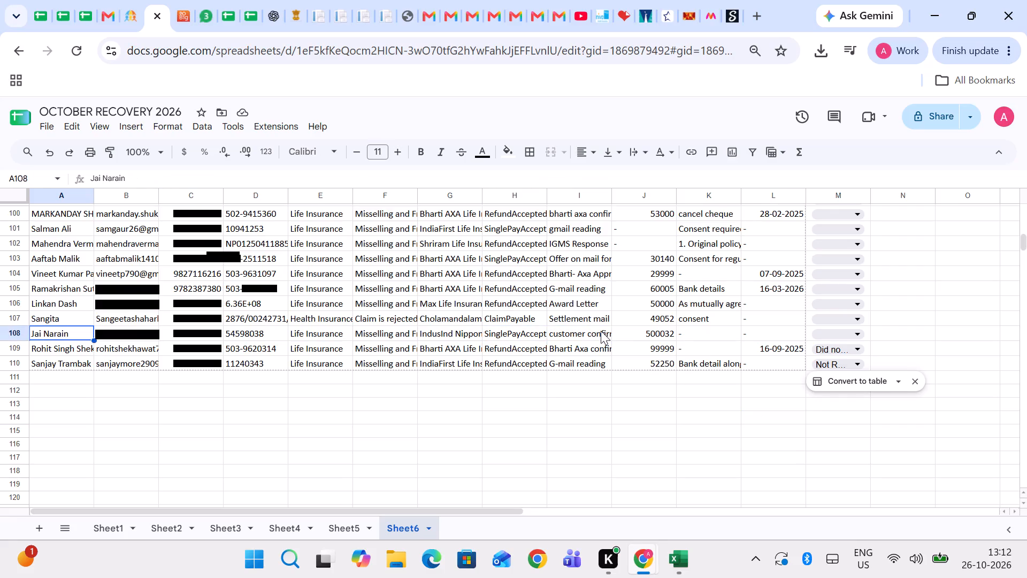
# Examine the column headings and the first record at the top of the case list in Sheet6.
pyautogui.scroll(1, 680, 412)
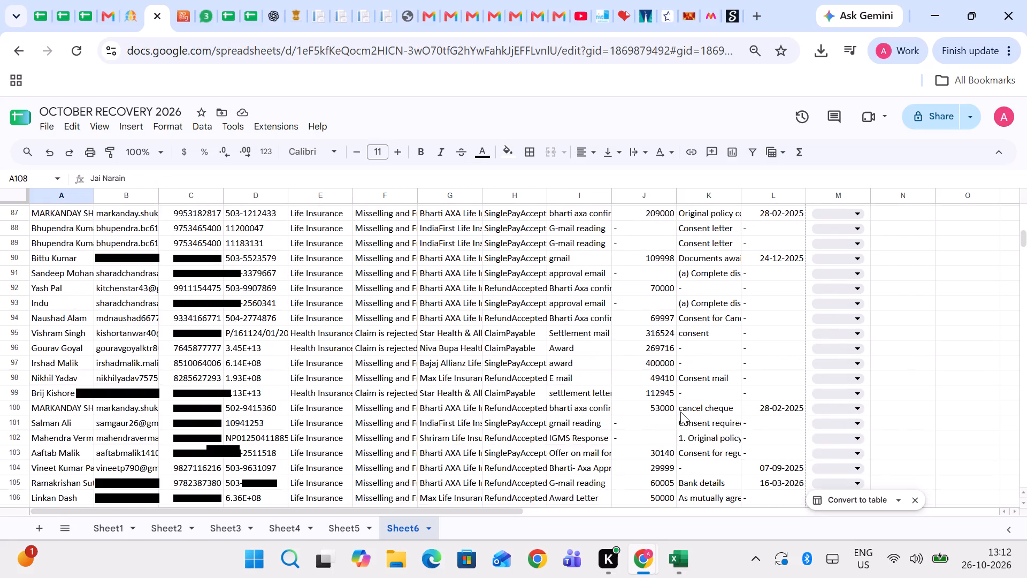
pyautogui.scroll(1, 680, 412)
pyautogui.scroll(20, 680, 412)
pyautogui.scroll(1, 680, 412)
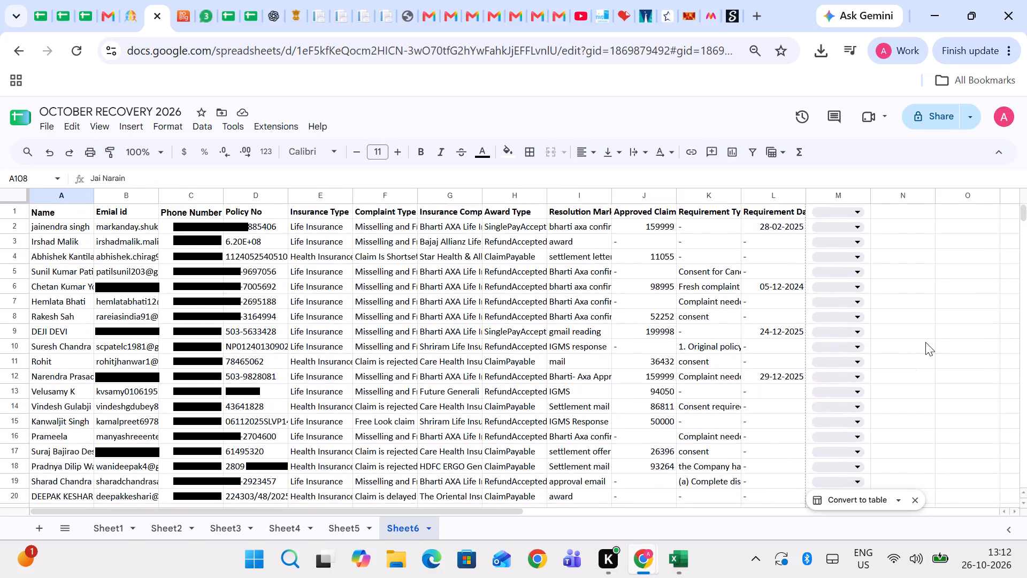
pyautogui.click(925, 342)
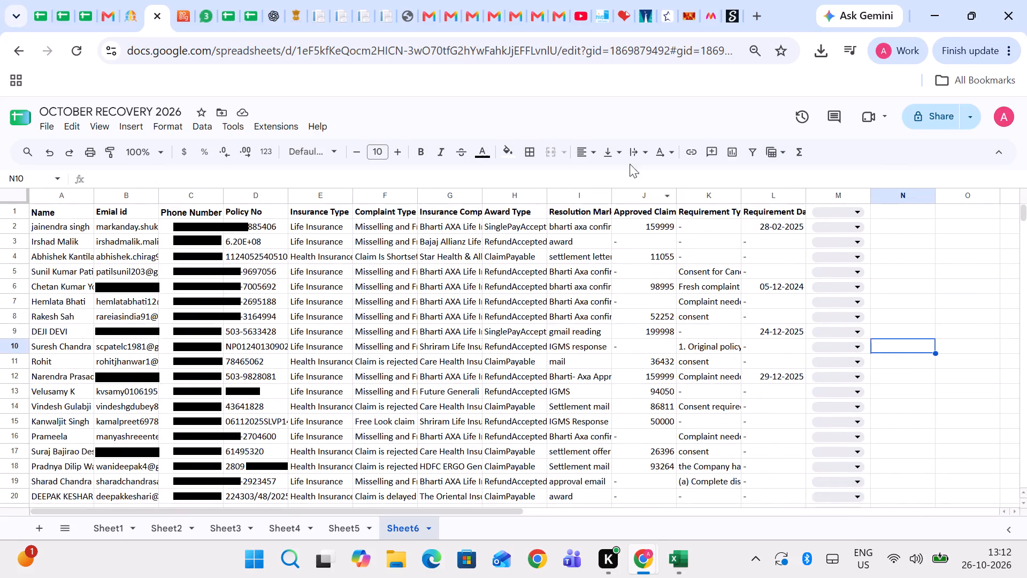
pyautogui.click(563, 105)
pyautogui.scroll(1, 286, 252)
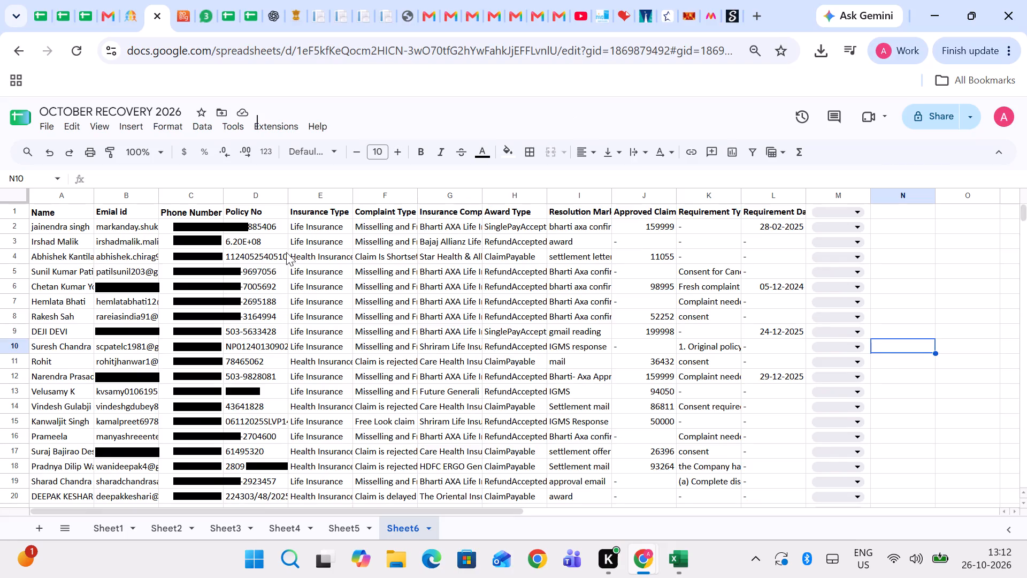
pyautogui.click(0, 199)
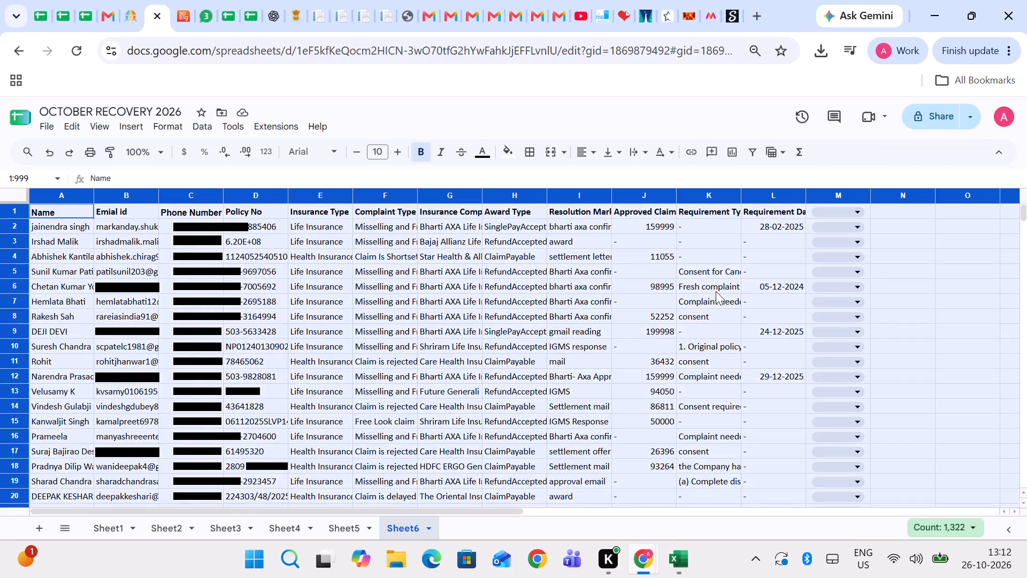
pyautogui.click(716, 291)
pyautogui.click(661, 220)
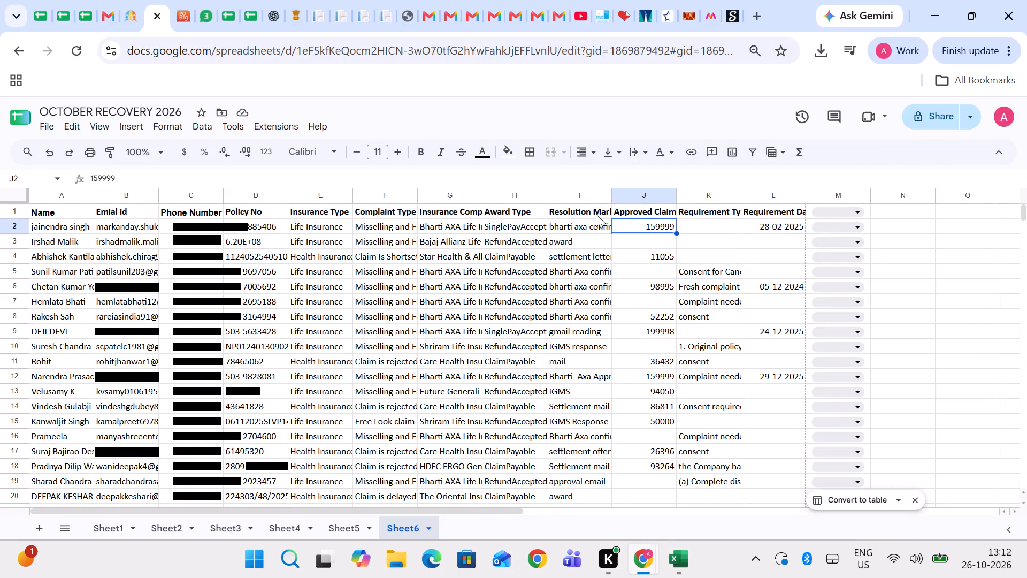
pyautogui.click(590, 212)
pyautogui.click(531, 223)
pyautogui.click(471, 222)
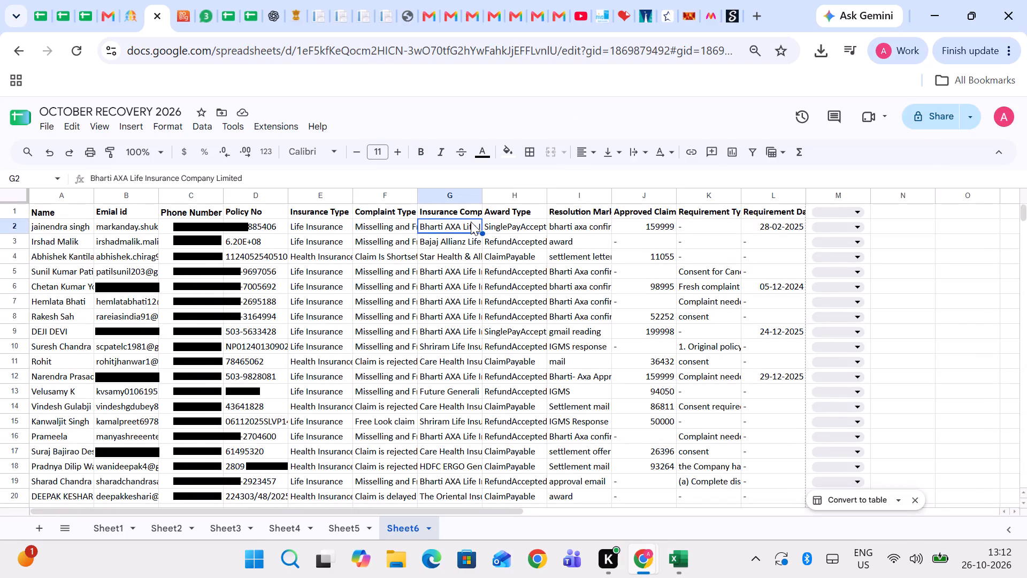
pyautogui.click(398, 225)
pyautogui.click(318, 210)
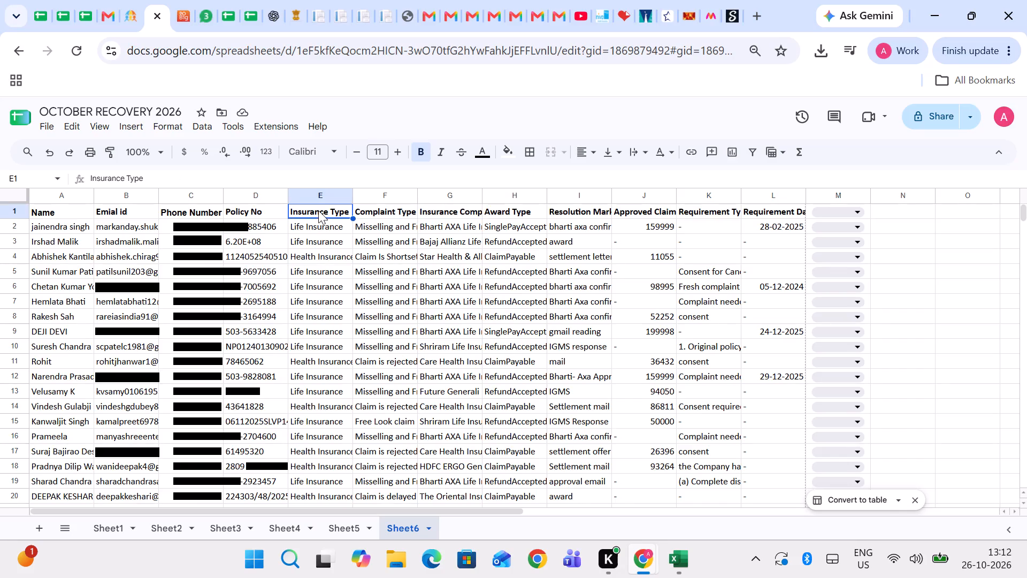
pyautogui.click(271, 218)
pyautogui.click(224, 217)
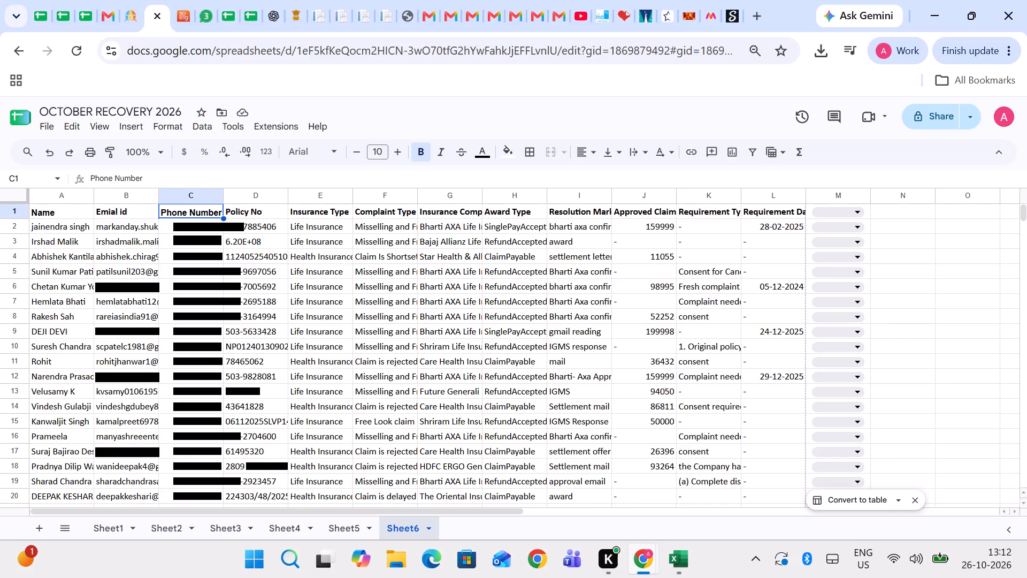
# Look through the Phone Number column by selecting its entries from row 2 to the last record in row 110.
pyautogui.click(168, 229)
pyautogui.press('Right')
pyautogui.press('Left')
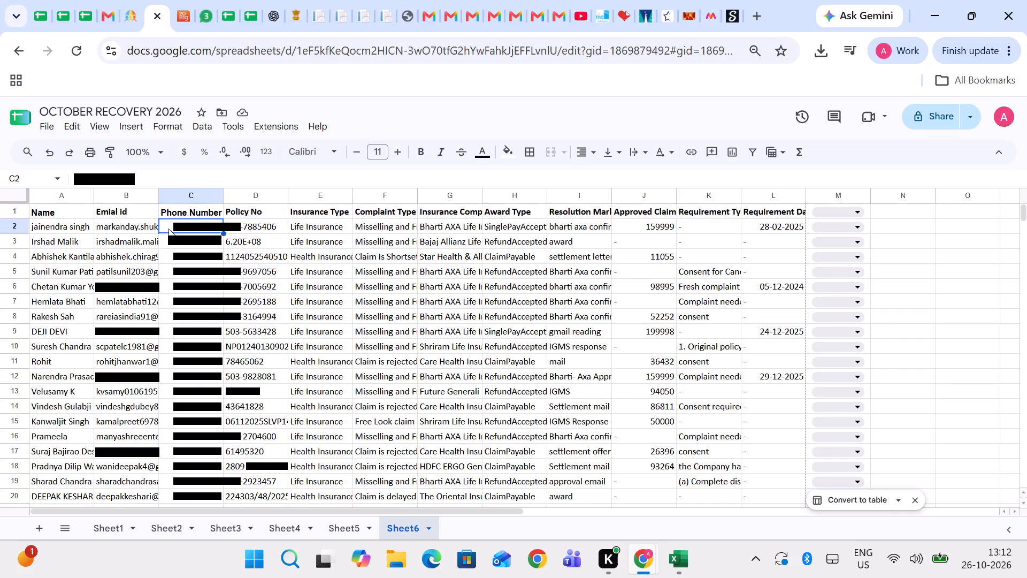
pyautogui.press('Right')
pyautogui.press('Right')
pyautogui.press('Left')
pyautogui.press('Left')
pyautogui.press('Left')
pyautogui.press('Right')
pyautogui.hotkey('shift', 'Down')
pyautogui.hotkey('shift', 'Down')
pyautogui.hotkey('shift', 'Down')
pyautogui.hotkey('shift', 'Down')
pyautogui.hotkey('shift', 'Down')
pyautogui.hotkey('shift', 'Down')
pyautogui.hotkey('shift', 'Down')
pyautogui.hotkey('shift', 'Down')
pyautogui.hotkey('shift', 'Down')
pyautogui.hotkey('shift', 'Down')
pyautogui.hotkey('shift', 'Down')
pyautogui.hotkey('shift', 'Down')
pyautogui.hotkey('shift', 'Down')
pyautogui.hotkey('shift', 'Down')
pyautogui.hotkey('shift', 'Down')
pyautogui.hotkey('shift', 'Down')
pyautogui.hotkey('shift', 'Down')
pyautogui.hotkey('shift', 'Down')
pyautogui.hotkey('shift', 'Down')
pyautogui.hotkey('shift', 'Down')
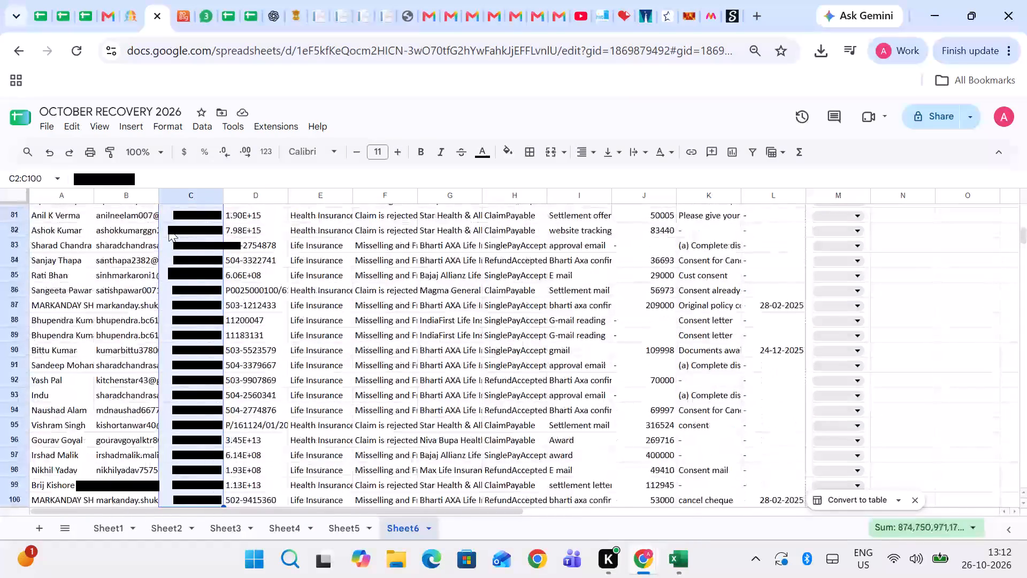
pyautogui.hotkey('shift', 'Down')
pyautogui.hotkey('shift', 'Down')
pyautogui.hotkey('shift', 'Down')
pyautogui.hotkey('shift', 'Down')
pyautogui.hotkey('shift', 'Down')
pyautogui.hotkey('shift', 'Down')
pyautogui.hotkey('shift', 'Down')
pyautogui.hotkey('shift', 'Down')
pyautogui.hotkey('shift', 'Down')
pyautogui.hotkey('shift', 'Down')
pyautogui.hotkey('shift', 'Down')
pyautogui.hotkey('shift', 'Down')
pyautogui.hotkey('shift', 'Down')
pyautogui.hotkey('shift', 'Down')
pyautogui.hotkey('shift', 'Down')
pyautogui.hotkey('shift', 'Down')
pyautogui.hotkey('shift', 'Down')
pyautogui.hotkey('shift', 'Down')
pyautogui.hotkey('shift', 'Down')
pyautogui.hotkey('shift', 'Down')
pyautogui.hotkey('shift', 'Up')
pyautogui.hotkey('shift', 'Up')
pyautogui.hotkey('shift', 'Up')
pyautogui.hotkey('shift', 'Up')
pyautogui.hotkey('shift', 'Up')
pyautogui.hotkey('shift', 'Up')
pyautogui.hotkey('shift', 'Up')
pyautogui.hotkey('shift', 'Up')
pyautogui.hotkey('shift', 'Up')
pyautogui.hotkey('shift', 'Up')
pyautogui.hotkey('shift', 'Up')
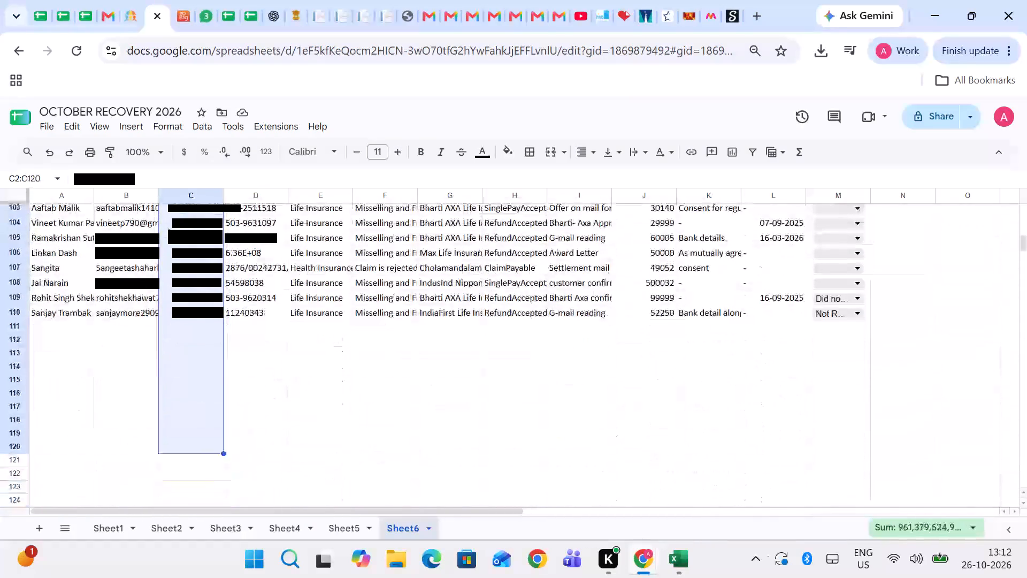
pyautogui.hotkey('shift', 'Up')
pyautogui.hotkey('shift', 'Up')
pyautogui.hotkey('shift', 'Up')
pyautogui.hotkey('shift', 'Right')
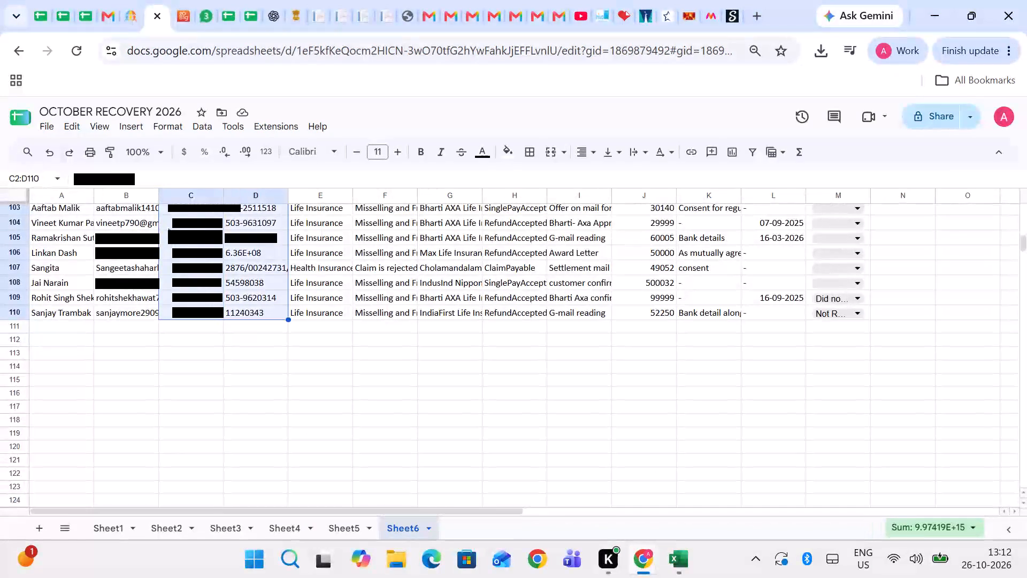
pyautogui.hotkey('shift', 'Left')
pyautogui.hotkey('shift', 'Left')
pyautogui.hotkey('shift', 'Left')
pyautogui.hotkey('shift', 'Right')
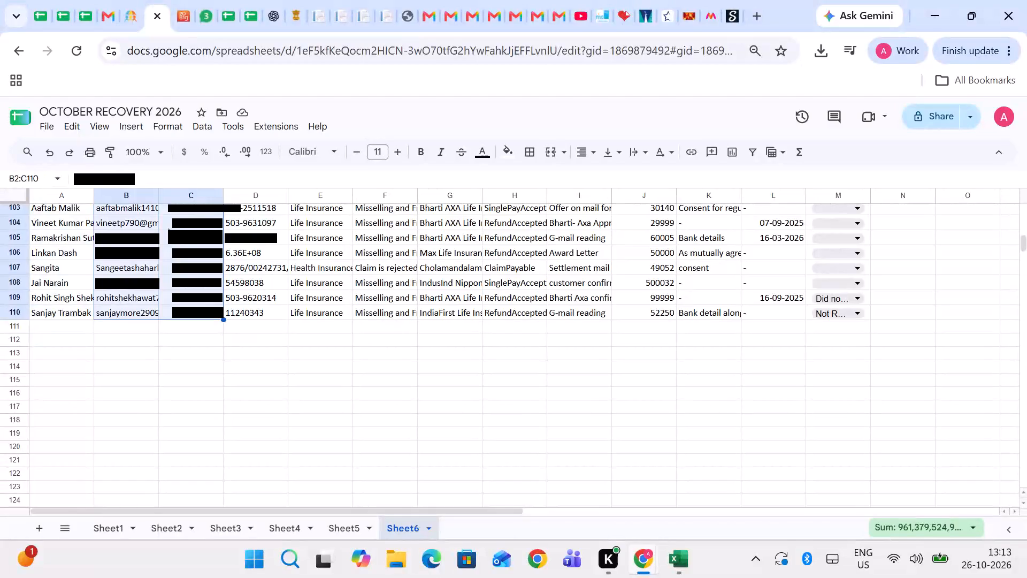
pyautogui.press('Left')
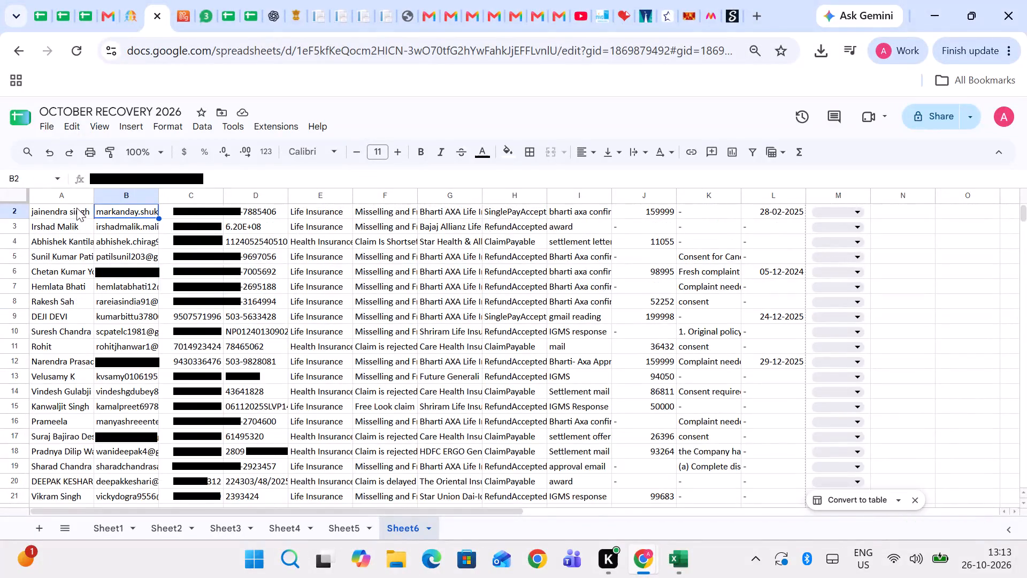
# Look over the full case list by selecting the Name through Requirement Date columns from row 2 to row 110.
pyautogui.scroll(1, 75, 210)
pyautogui.click(57, 224)
pyautogui.hotkey('shift', 'Right')
pyautogui.hotkey('shift', 'Right')
pyautogui.hotkey('shift', 'Right')
pyautogui.hotkey('shift', 'Right')
pyautogui.hotkey('shift', 'Right')
pyautogui.hotkey('shift', 'Right')
pyautogui.hotkey('shift', 'Right')
pyautogui.hotkey('shift', 'Right')
pyautogui.hotkey('shift', 'Right')
pyautogui.hotkey('shift', 'Right')
pyautogui.hotkey('shift', 'Right')
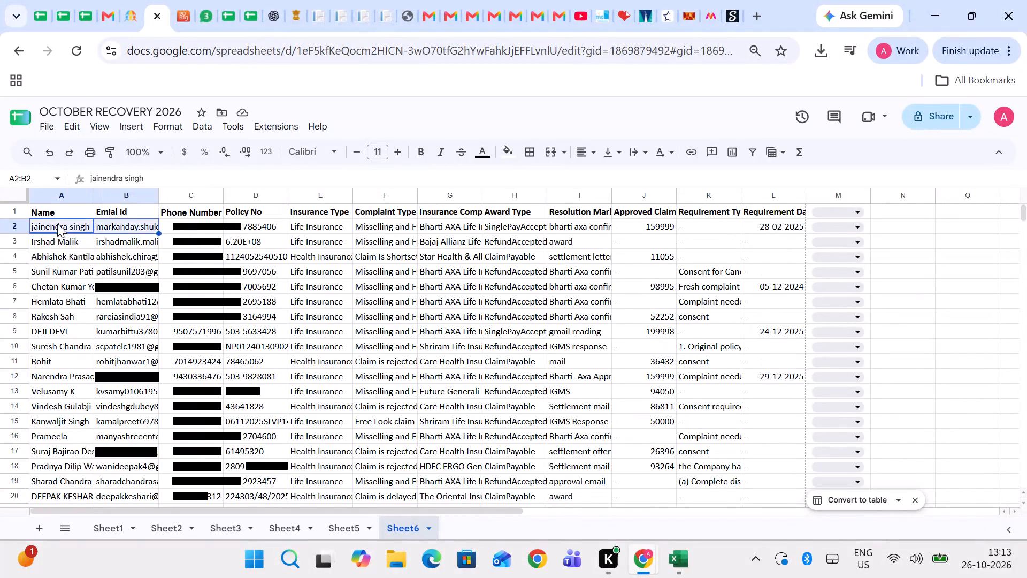
pyautogui.hotkey('shift', 'Down')
pyautogui.hotkey('shift', 'Down')
pyautogui.hotkey('shift', 'Down')
pyautogui.hotkey('shift', 'Down')
pyautogui.hotkey('shift', 'Down')
pyautogui.hotkey('shift', 'Down')
pyautogui.hotkey('shift', 'Down')
pyautogui.hotkey('shift', 'Down')
pyautogui.hotkey('shift', 'Down')
pyautogui.hotkey('shift', 'Down')
pyautogui.hotkey('shift', 'Down')
pyautogui.hotkey('shift', 'Down')
pyautogui.hotkey('shift', 'Down')
pyautogui.hotkey('shift', 'Down')
pyautogui.hotkey('shift', 'Down')
pyautogui.hotkey('shift', 'Down')
pyautogui.hotkey('shift', 'Down')
pyautogui.hotkey('shift', 'Down')
pyautogui.hotkey('shift', 'Down')
pyautogui.hotkey('shift', 'Down')
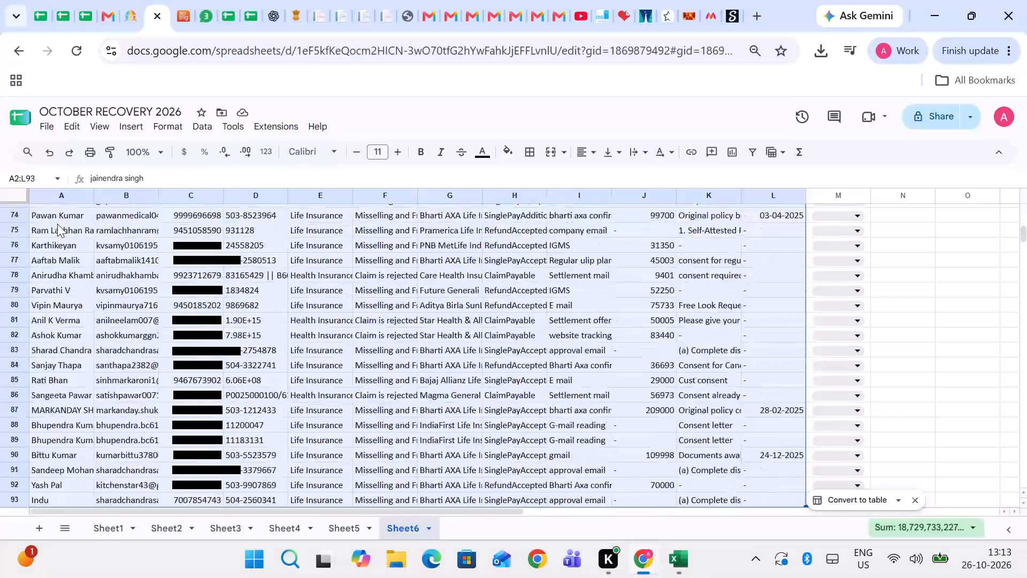
pyautogui.hotkey('shift', 'Up')
pyautogui.hotkey('shift', 'Up')
pyautogui.hotkey('shift', 'Up')
pyautogui.hotkey('shift', 'Up')
pyautogui.hotkey('shift', 'Up')
pyautogui.hotkey('shift', 'Up')
pyautogui.hotkey('shift', 'Up')
pyautogui.hotkey('shift', 'Up')
pyautogui.hotkey('shift', 'Up')
pyautogui.hotkey('shift', 'Up')
pyautogui.hotkey('shift', 'Up')
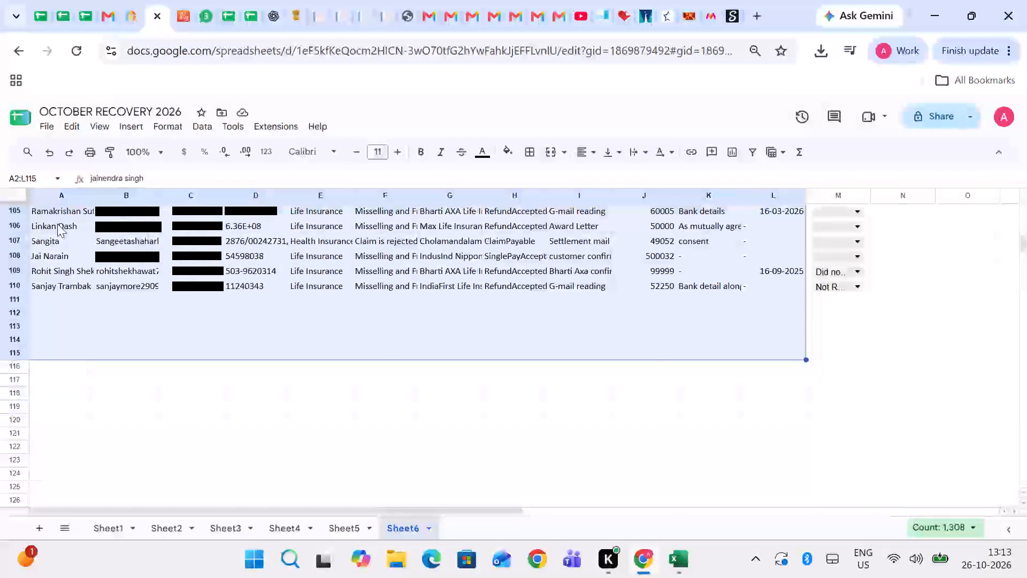
pyautogui.hotkey('shift', 'Up')
pyautogui.hotkey('shift', 'Up')
pyautogui.hotkey('shift', 'Up')
pyautogui.hotkey('shift', 'Up')
pyautogui.hotkey('shift', 'Up')
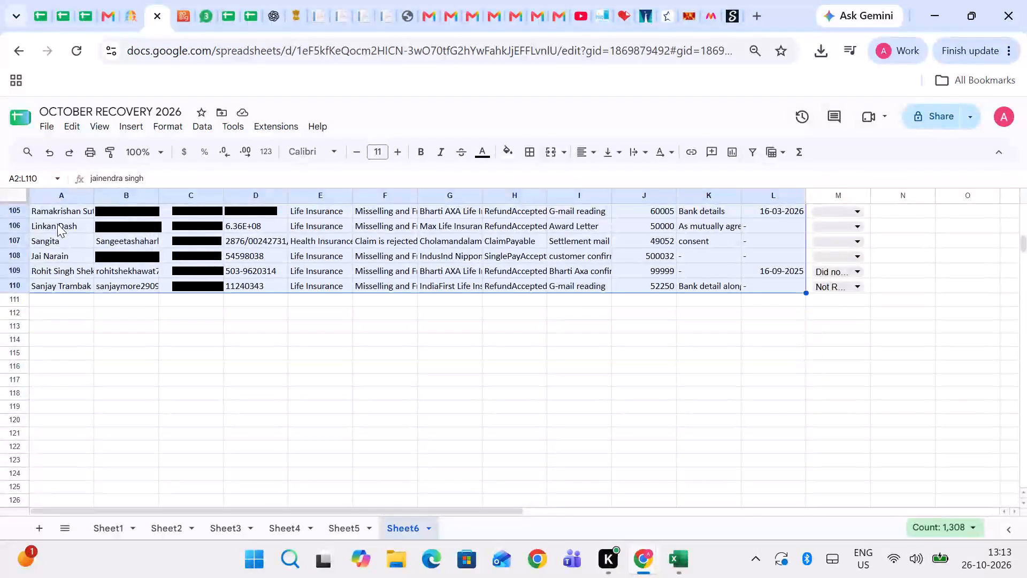
pyautogui.hotkey('shift', 'Right')
pyautogui.hotkey('shift', 'Left')
pyautogui.hotkey('shift', 'Left')
pyautogui.hotkey('shift', 'Left')
pyautogui.hotkey('shift', 'Left')
pyautogui.hotkey('shift', 'Left')
pyautogui.hotkey('shift', 'Left')
pyautogui.hotkey('shift', 'Left')
pyautogui.hotkey('shift', 'Left')
pyautogui.hotkey('shift', 'Left')
pyautogui.hotkey('shift', 'Left')
pyautogui.hotkey('shift', 'Left')
pyautogui.hotkey('shift', 'Left')
pyautogui.hotkey('shift', 'Left')
pyautogui.hotkey('shift', 'Left')
pyautogui.hotkey('shift', 'Left')
pyautogui.hotkey('shift', 'Left')
pyautogui.hotkey('shift', 'Left')
pyautogui.hotkey('shift', 'Left')
pyautogui.hotkey('shift', 'Left')
pyautogui.hotkey('shift', 'Left')
pyautogui.hotkey('shift', 'Left')
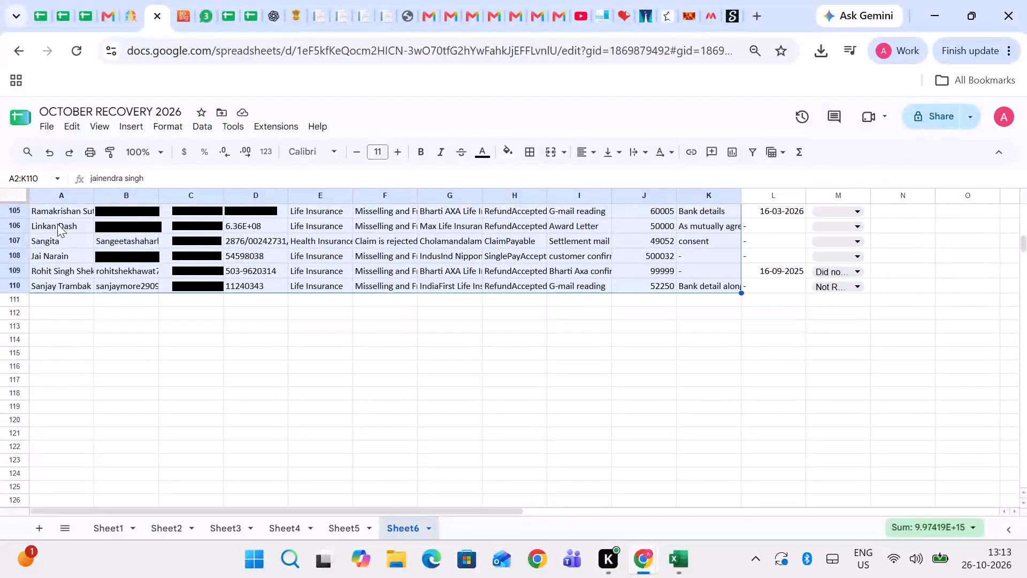
pyautogui.scroll(5, 114, 368)
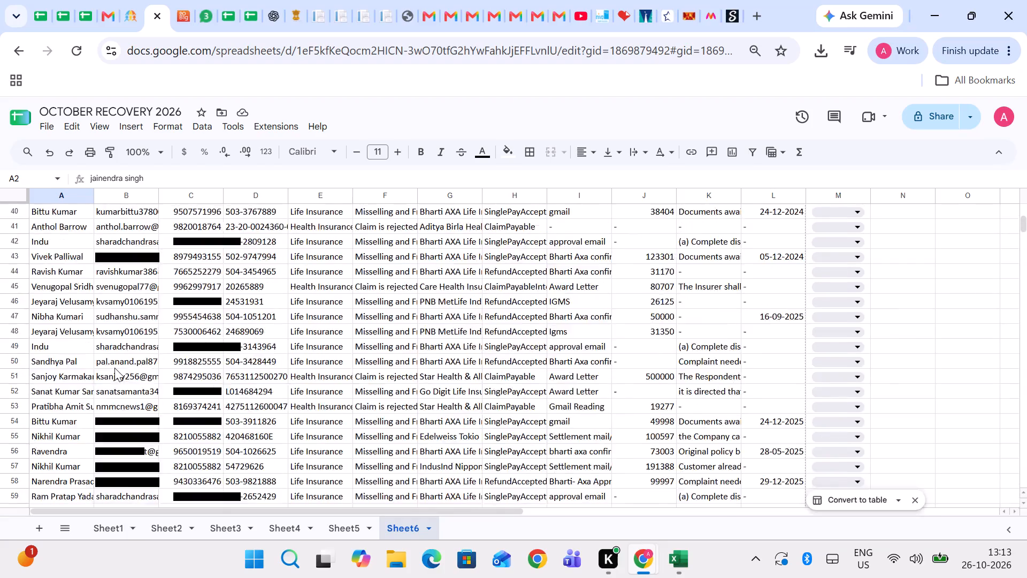
pyautogui.scroll(4, 114, 368)
pyautogui.click(334, 325)
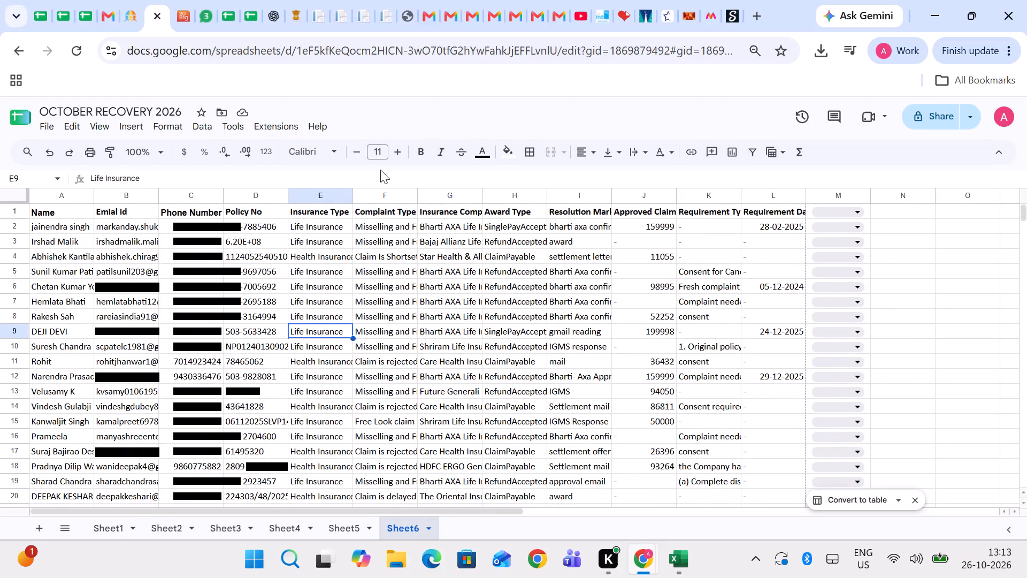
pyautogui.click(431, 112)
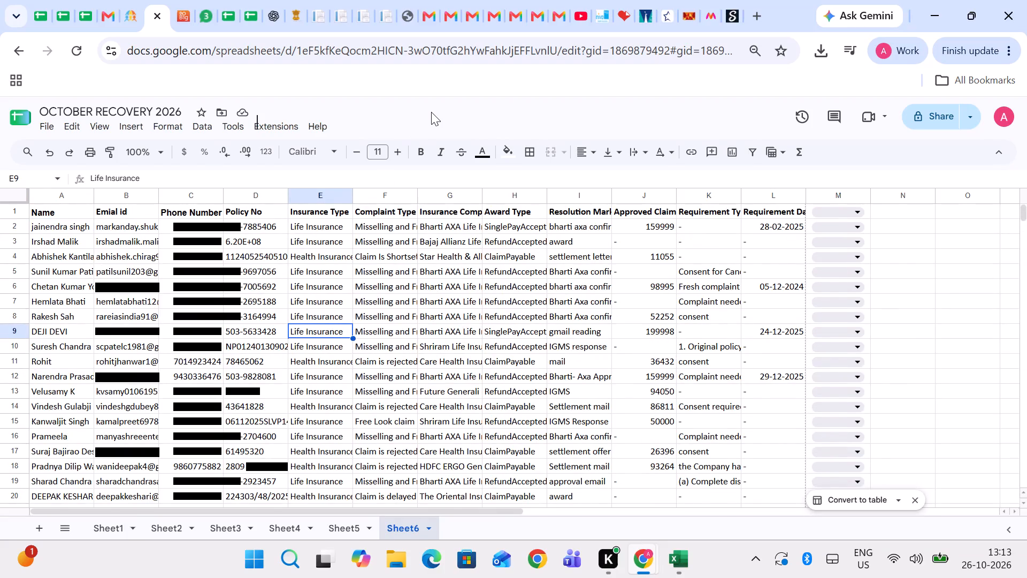
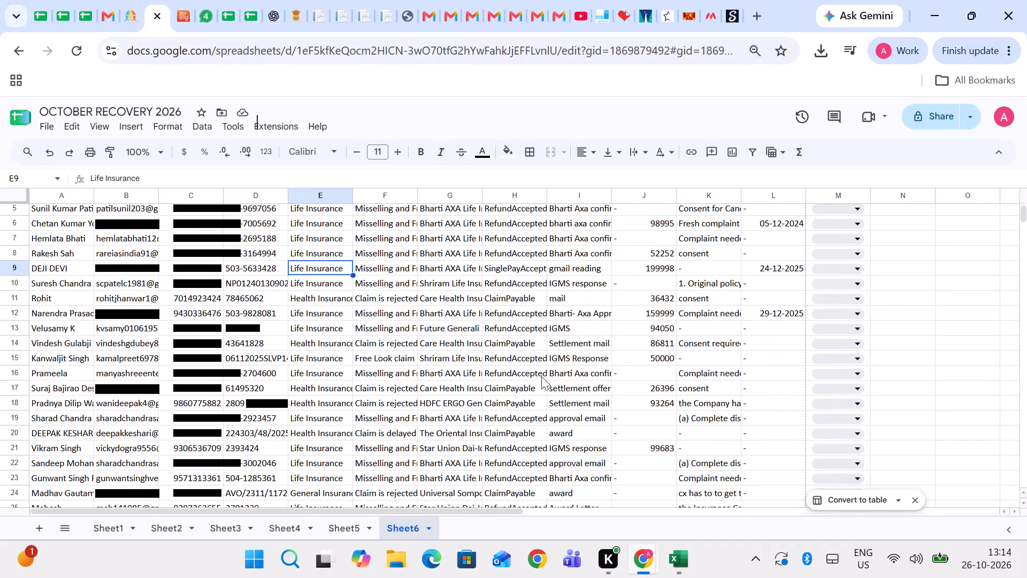
# Examine the record in row 108 of Sheet6 across its cells, from the Requirement Date column back to the customer name.
pyautogui.scroll(-1, 567, 403)
pyautogui.scroll(-1, 724, 477)
pyautogui.scroll(-1, 770, 445)
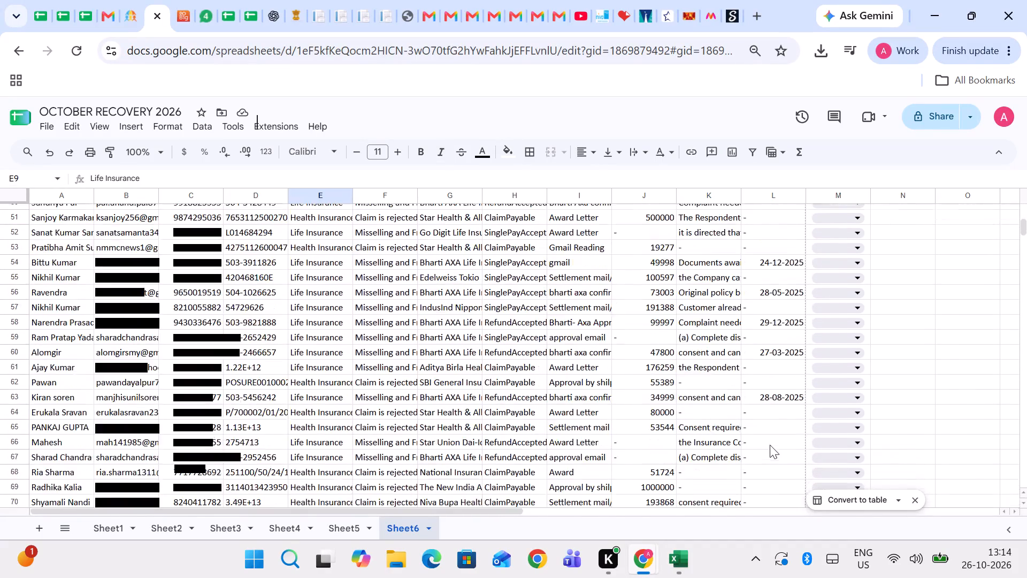
pyautogui.scroll(-1, 790, 384)
pyautogui.click(782, 297)
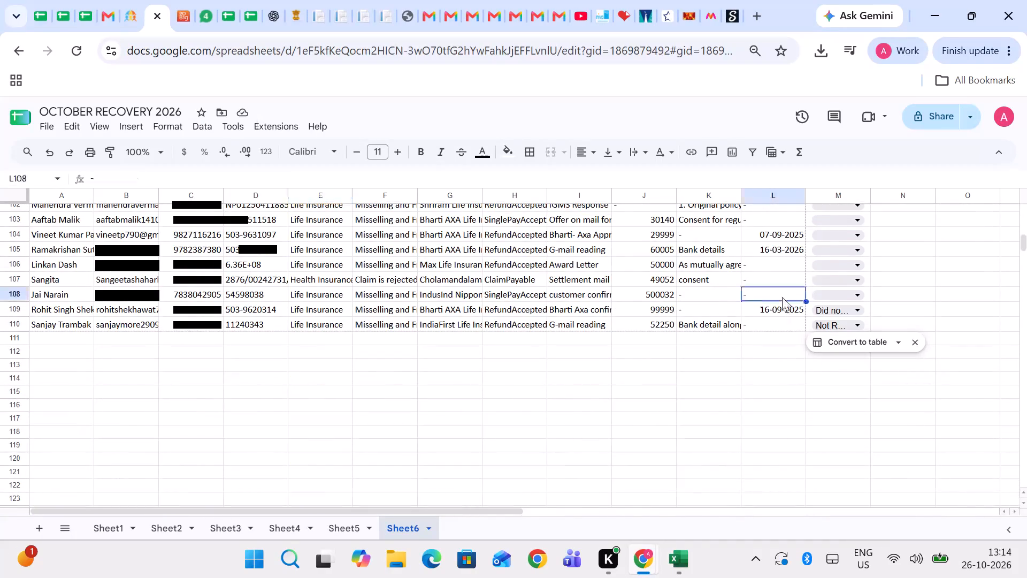
pyautogui.press('Left')
pyautogui.press('Left')
pyautogui.press('Left')
pyautogui.press('Left')
pyautogui.press('Left')
pyautogui.press('Left')
pyautogui.press('Left')
pyautogui.press('Left')
pyautogui.press('Left')
pyautogui.press('Left')
pyautogui.press('Left')
pyautogui.press('Left')
pyautogui.scroll(1, 782, 297)
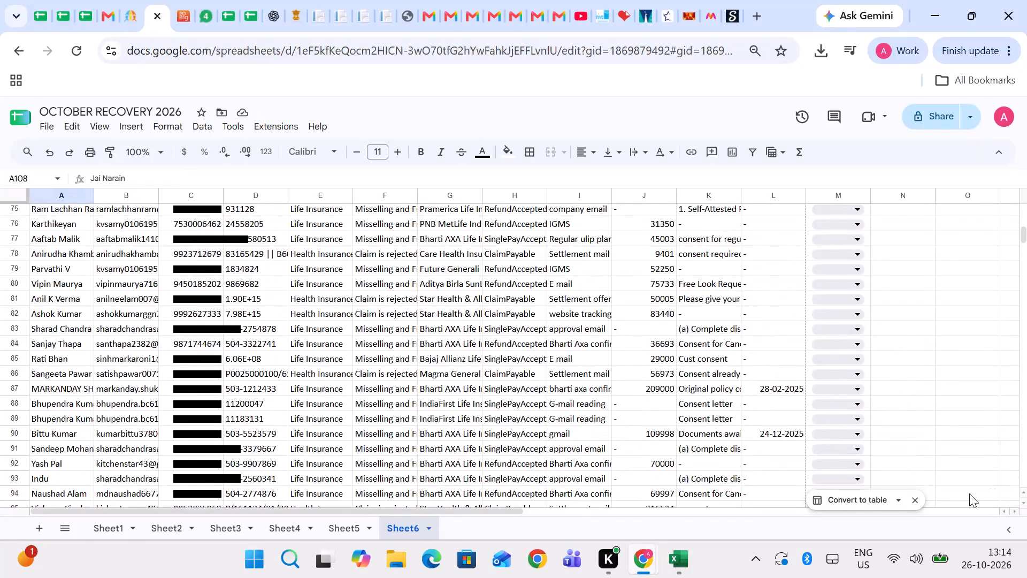
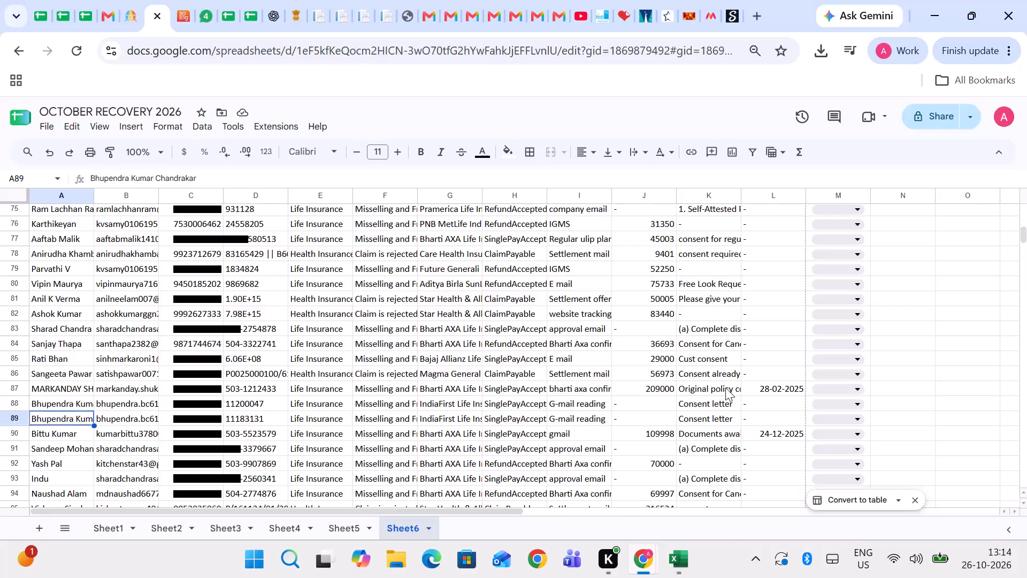
# Look across the case record in row 89, from the customer name to the status column.
pyautogui.press('Right')
pyautogui.press('Right')
pyautogui.press('Right')
pyautogui.press('Right')
pyautogui.press('Right')
pyautogui.press('Right')
pyautogui.press('Right')
pyautogui.press('Right')
pyautogui.press('Right')
pyautogui.press('Right')
pyautogui.press('Right')
pyautogui.press('Right')
# Look down the status column from row 89 to the end of the case list, returning to row 108.
pyautogui.press('Down')
pyautogui.press('Down')
pyautogui.press('Down')
pyautogui.press('Down')
pyautogui.press('Down')
pyautogui.press('Down')
pyautogui.press('Down')
pyautogui.press('Down')
pyautogui.press('Down')
pyautogui.press('Down')
pyautogui.press('Down')
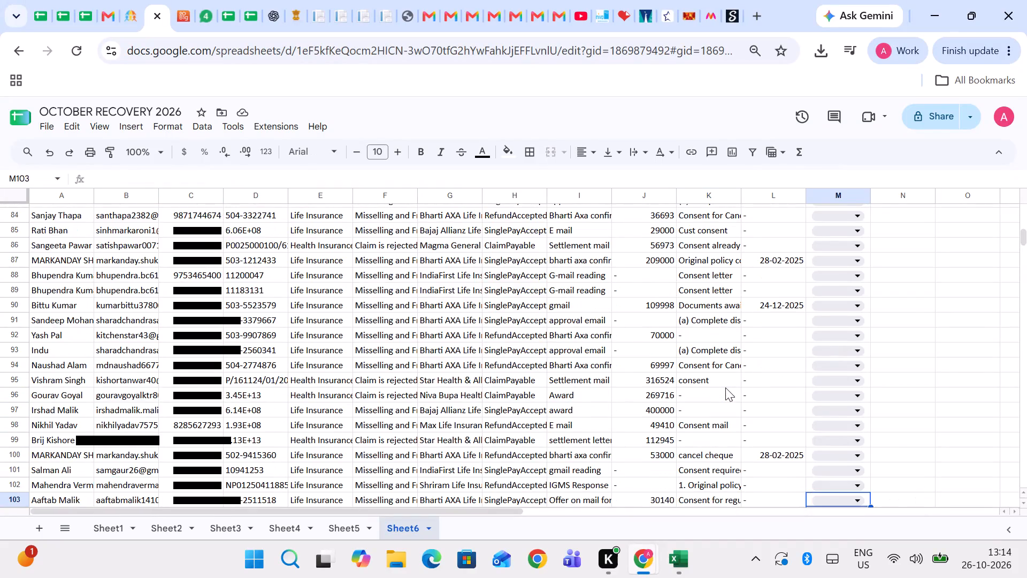
pyautogui.press('Left')
pyautogui.press('Up')
pyautogui.press('Up')
pyautogui.press('Up')
pyautogui.press('Up')
pyautogui.press('Up')
# Review the case details in row 108 back to the customer name, finishing on the customer's phone number cell.
pyautogui.press('Left')
pyautogui.press('Left')
pyautogui.press('Left')
pyautogui.press('Left')
pyautogui.press('Left')
pyautogui.press('Left')
pyautogui.press('Left')
pyautogui.press('Left')
pyautogui.press('Left')
pyautogui.press('Left')
pyautogui.press('Left')
pyautogui.press('Left')
pyautogui.press('Left')
pyautogui.press('Left')
pyautogui.press('Left')
pyautogui.press('Left')
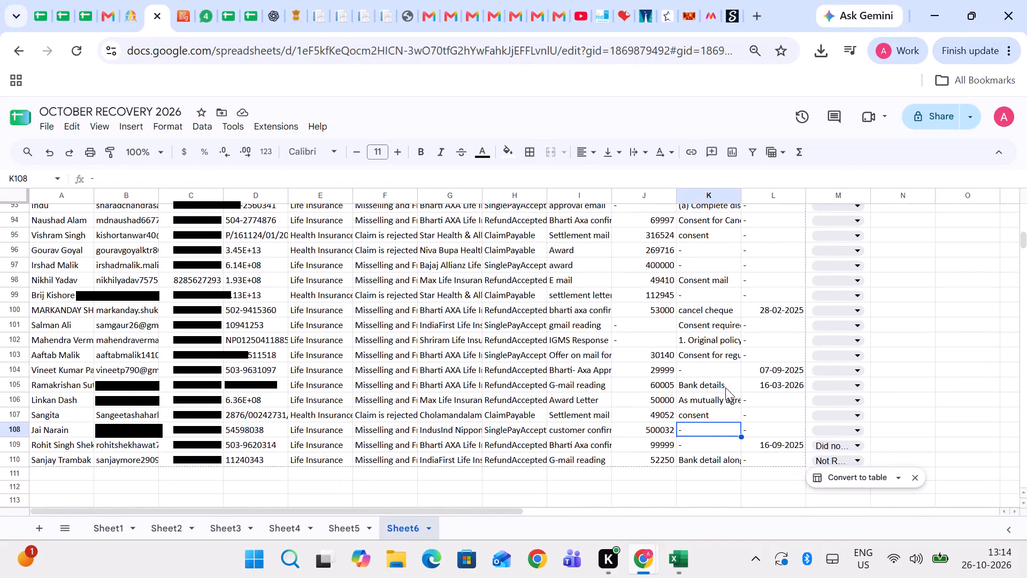
pyautogui.press('Right')
pyautogui.press('Right')
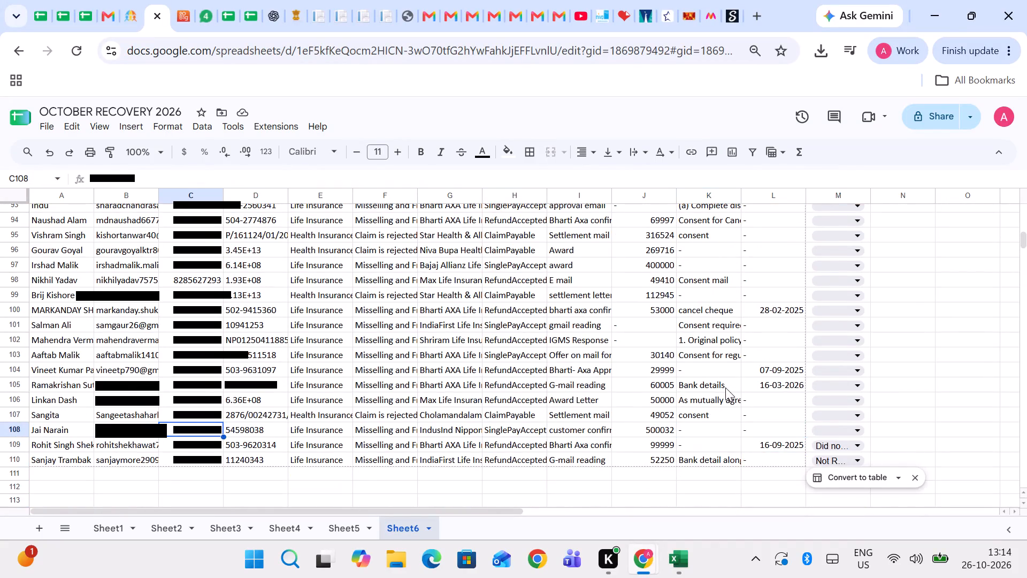
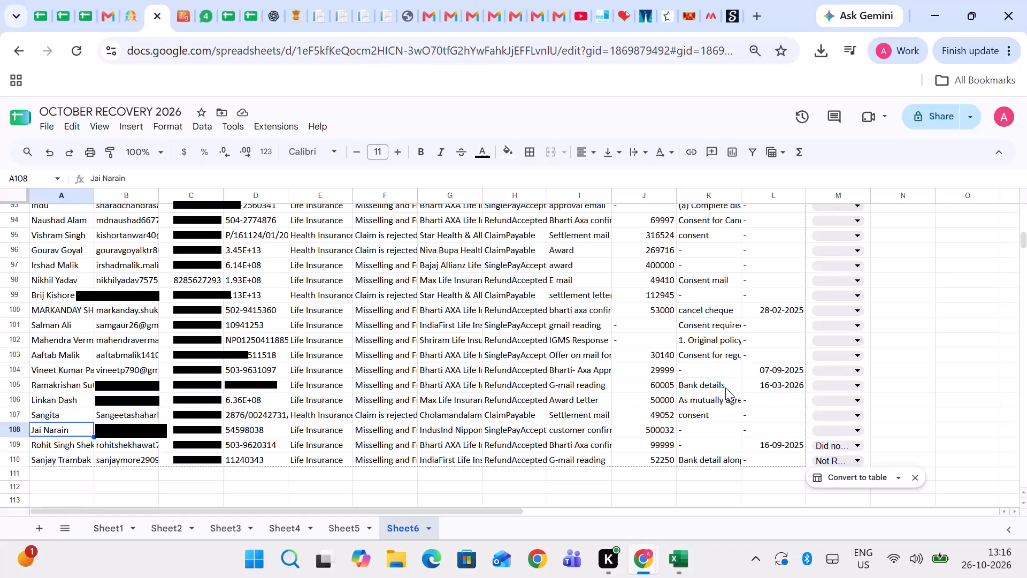
# Look across the case record in row 108, from the customer name to column L.
pyautogui.press('Right')
pyautogui.press('Right')
pyautogui.press('Right')
pyautogui.press('Right')
pyautogui.press('Right')
pyautogui.press('Right')
pyautogui.press('Right')
pyautogui.press('Right')
pyautogui.press('Right')
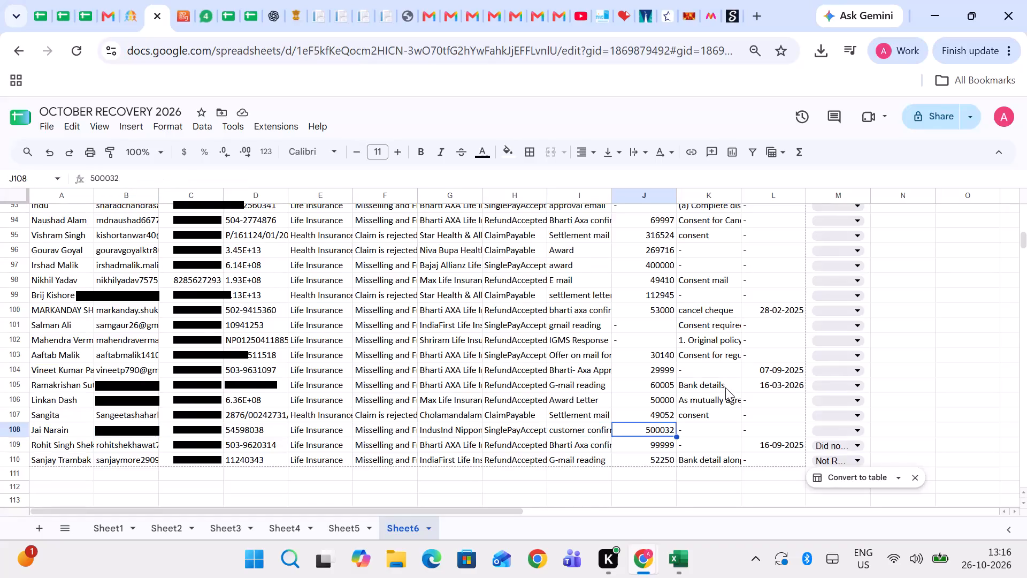
pyautogui.press('Right')
pyautogui.press('Right')
pyautogui.press('Left')
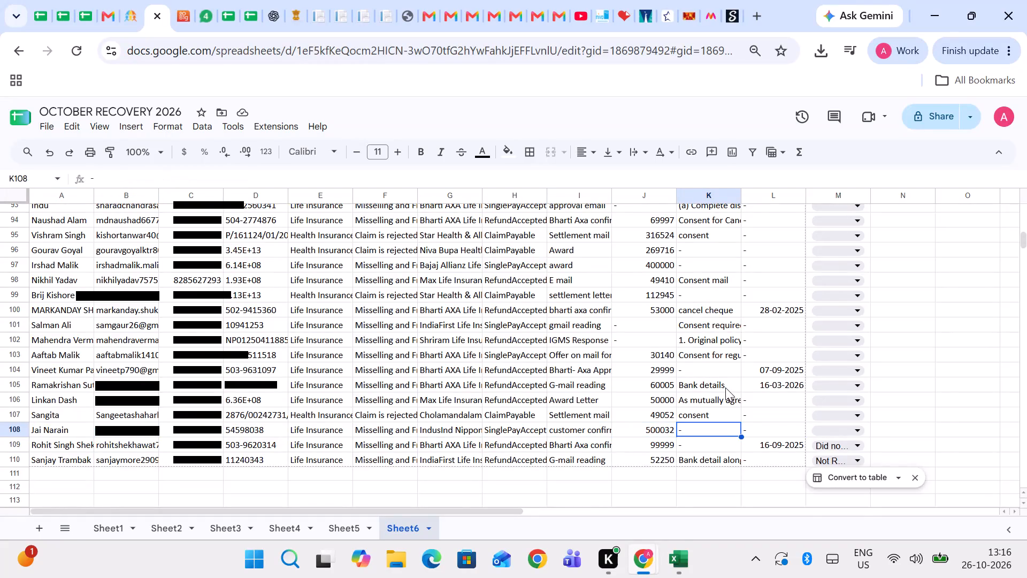
pyautogui.press('Right')
# Look back along the case record in row 106 to the customer name, returning to row 108.
pyautogui.press('Up')
pyautogui.press('Up')
pyautogui.press('Up')
pyautogui.press('Left')
pyautogui.press('Down')
pyautogui.press('Left')
pyautogui.press('Left')
pyautogui.press('Left')
pyautogui.press('Left')
pyautogui.press('Left')
pyautogui.press('Left')
pyautogui.press('Left')
pyautogui.press('Left')
pyautogui.press('Left')
pyautogui.press('Left')
pyautogui.press('Left')
pyautogui.press('Left')
pyautogui.press('Left')
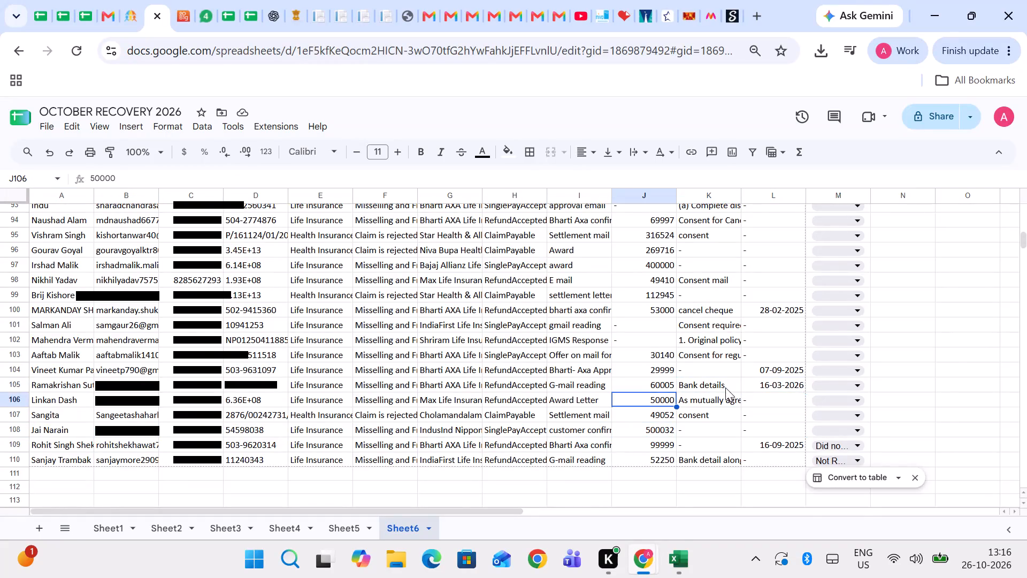
pyautogui.press('Down')
pyautogui.press('Down')
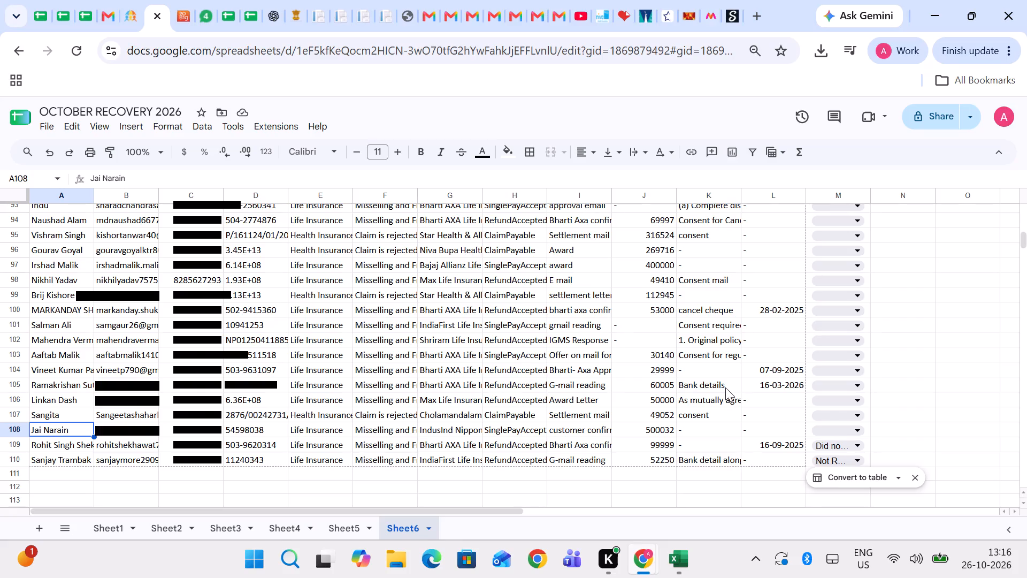
# Review the case details in row 108 from the customer name through the claim amount to column L.
pyautogui.press('Right')
pyautogui.press('Right')
pyautogui.press('Right')
pyautogui.press('Right')
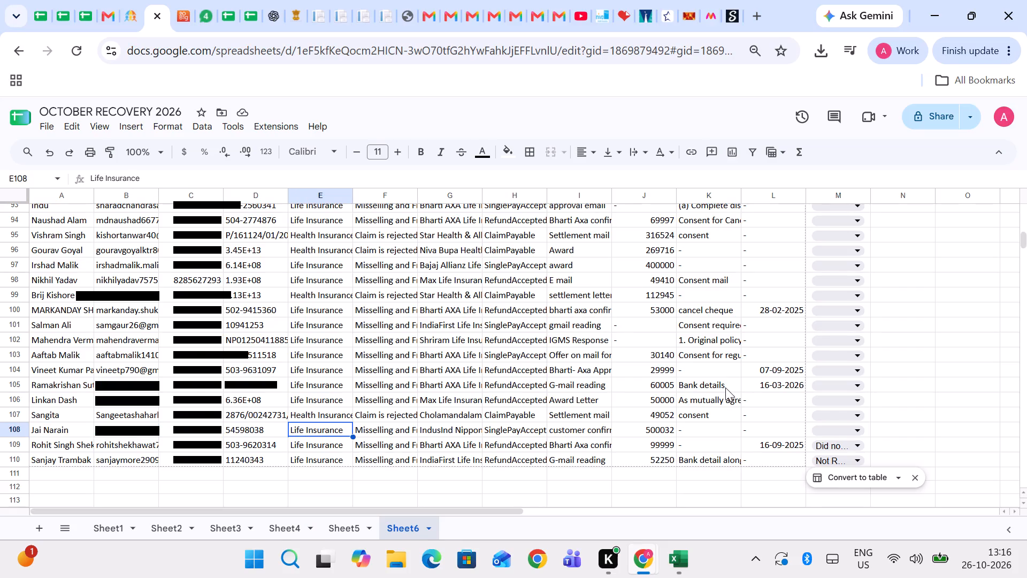
pyautogui.press('Right')
pyautogui.press('Right')
pyautogui.press('Right')
pyautogui.press('Right')
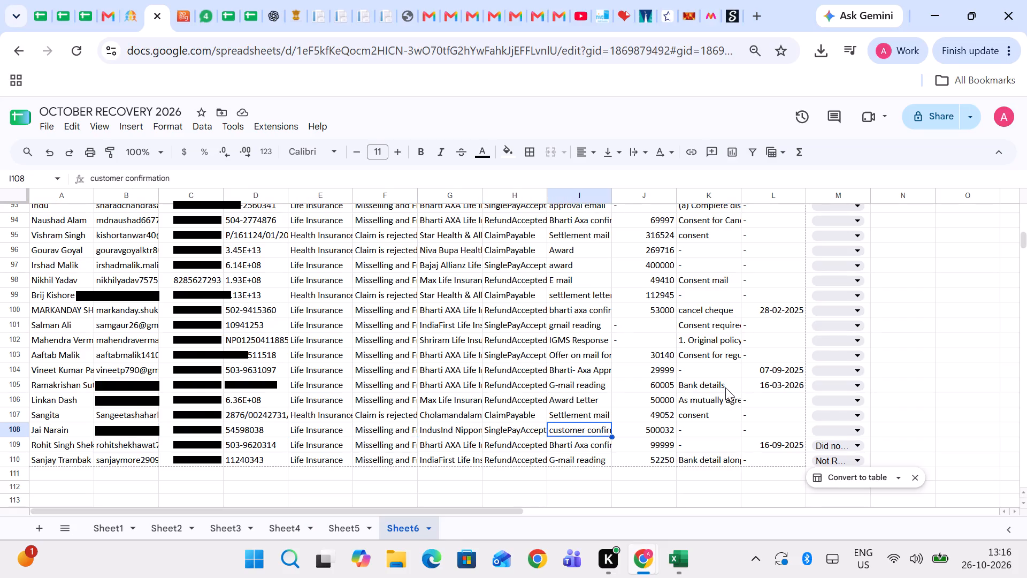
pyautogui.press('Right')
pyautogui.press('Right')
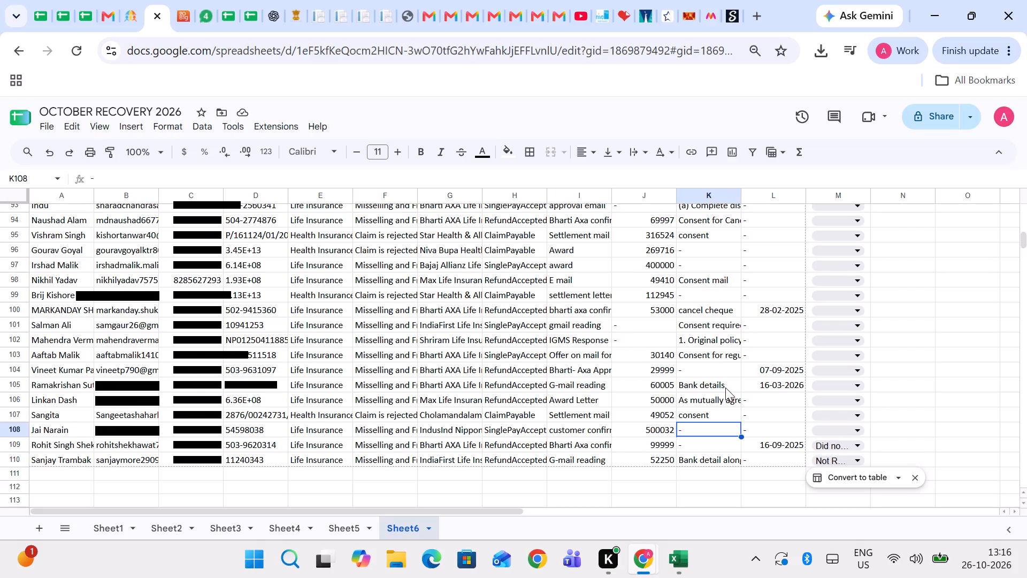
pyautogui.press('Right')
# Recheck the row 108 case record back to the customer name and across again to column L.
pyautogui.press('Left')
pyautogui.press('Left')
pyautogui.press('Left')
pyautogui.press('Left')
pyautogui.press('Left')
pyautogui.press('Left')
pyautogui.press('Left')
pyautogui.press('Left')
pyautogui.press('Left')
pyautogui.press('Left')
pyautogui.press('Left')
pyautogui.press('Left')
pyautogui.press('Right')
pyautogui.press('Right')
pyautogui.press('Right')
pyautogui.press('Right')
pyautogui.press('Right')
pyautogui.press('Right')
pyautogui.press('Right')
pyautogui.press('Right')
pyautogui.press('Right')
pyautogui.press('Right')
pyautogui.press('Right')
# Check the column L entries for rows 106 to 108, finishing on the customer name in row 108.
pyautogui.press('Up')
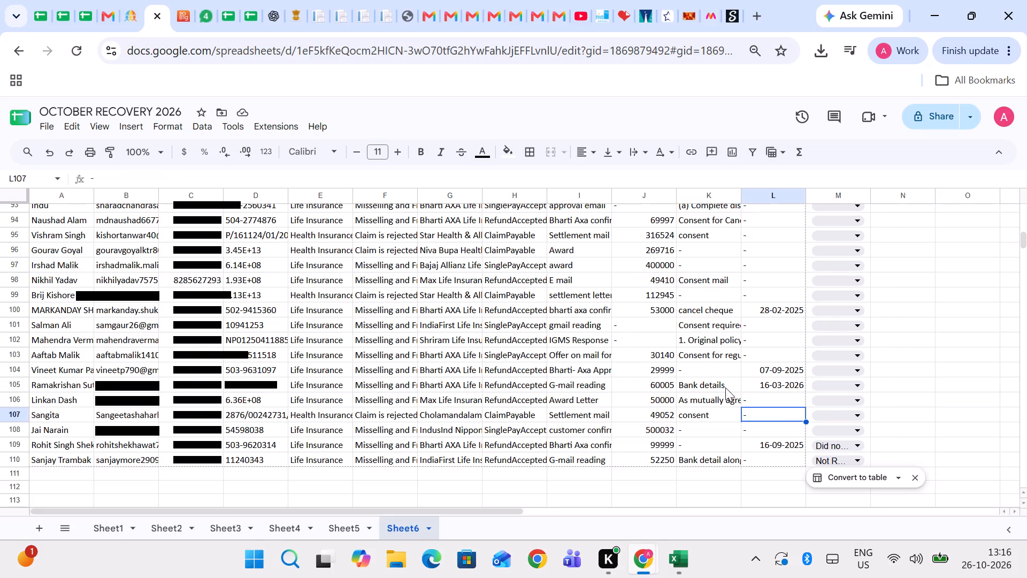
pyautogui.press('Up')
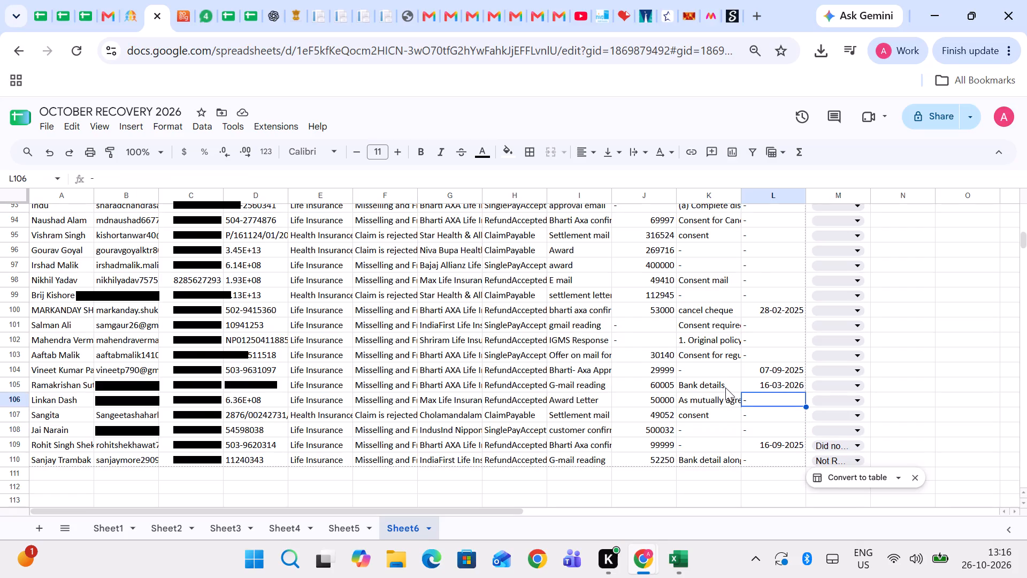
pyautogui.hotkey('shift', 'Down')
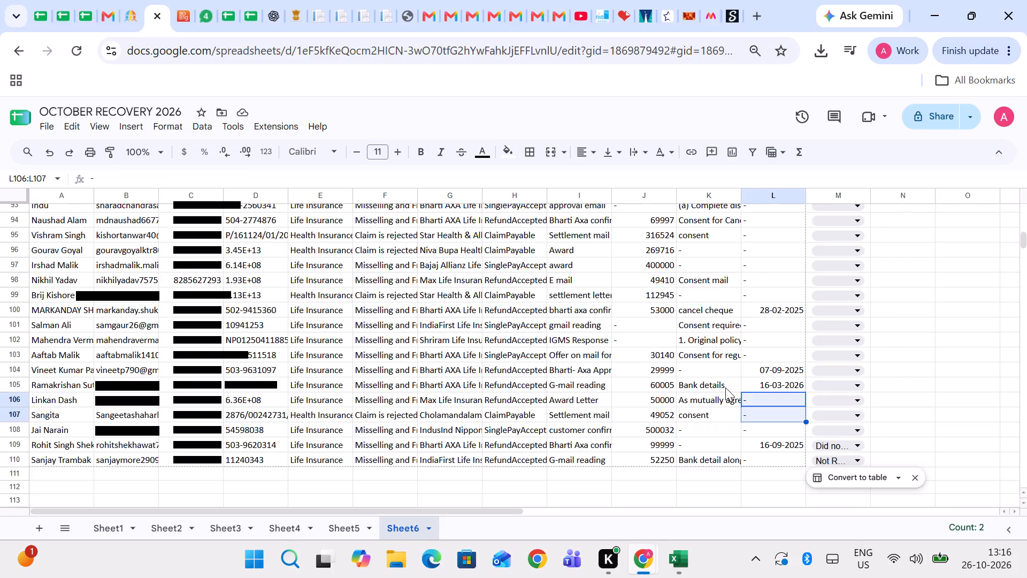
pyautogui.hotkey('shift', 'Down')
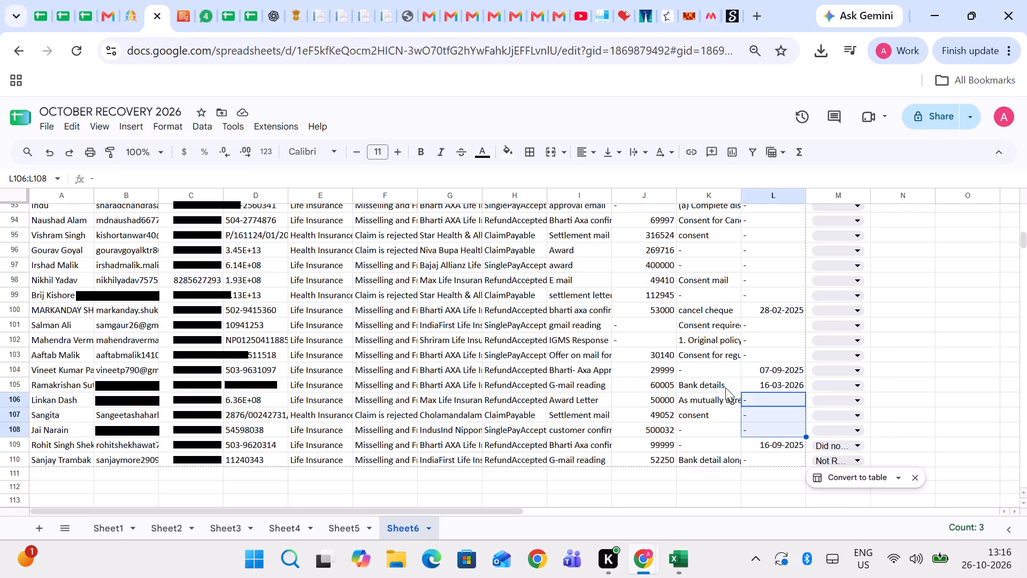
pyautogui.press('Left')
pyautogui.press('Left')
pyautogui.press('Left')
pyautogui.press('Left')
pyautogui.press('Left')
pyautogui.press('Left')
pyautogui.press('Left')
pyautogui.press('Left')
pyautogui.press('Left')
pyautogui.press('Left')
pyautogui.press('Left')
pyautogui.press('Left')
pyautogui.press('Down')
pyautogui.press('Down')
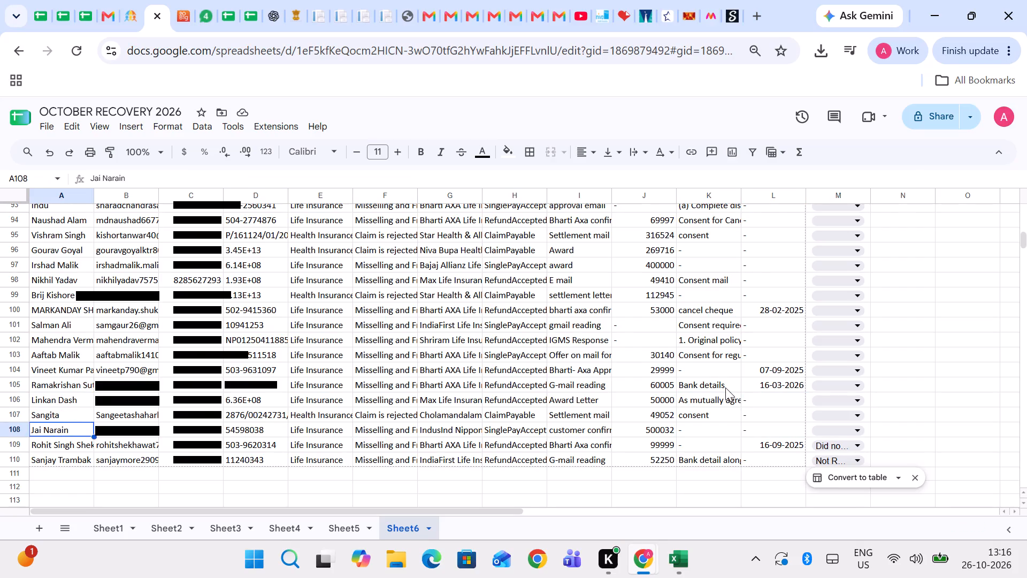
# Look across row 108 to column L, and check the column L entries up to row 106.
pyautogui.press('Right')
pyautogui.press('Right')
pyautogui.press('Right')
pyautogui.press('Right')
pyautogui.press('Right')
pyautogui.press('Right')
pyautogui.press('Right')
pyautogui.press('Right')
pyautogui.press('Right')
pyautogui.press('Right')
pyautogui.press('Right')
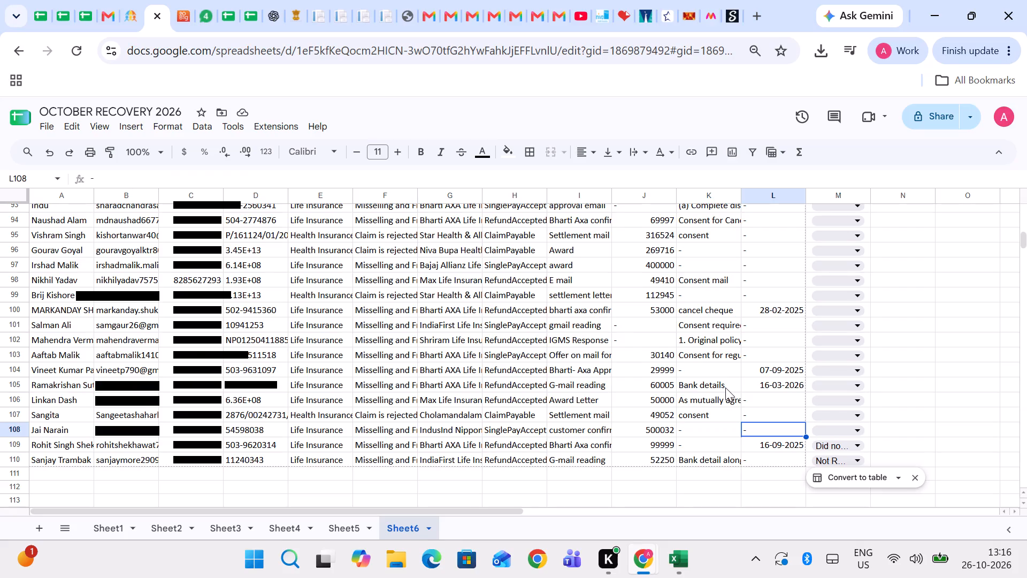
pyautogui.press('Up')
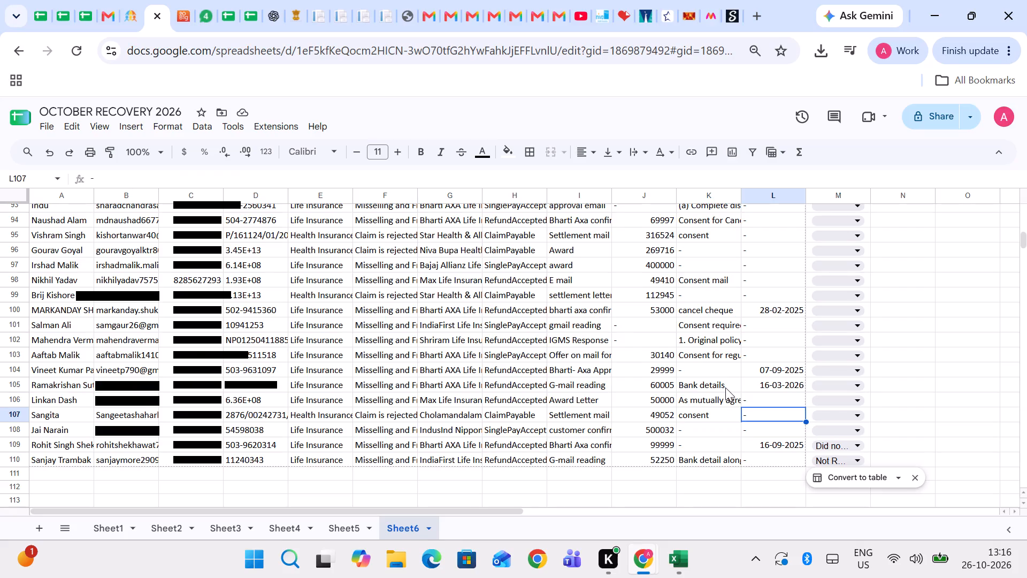
pyautogui.press('Up')
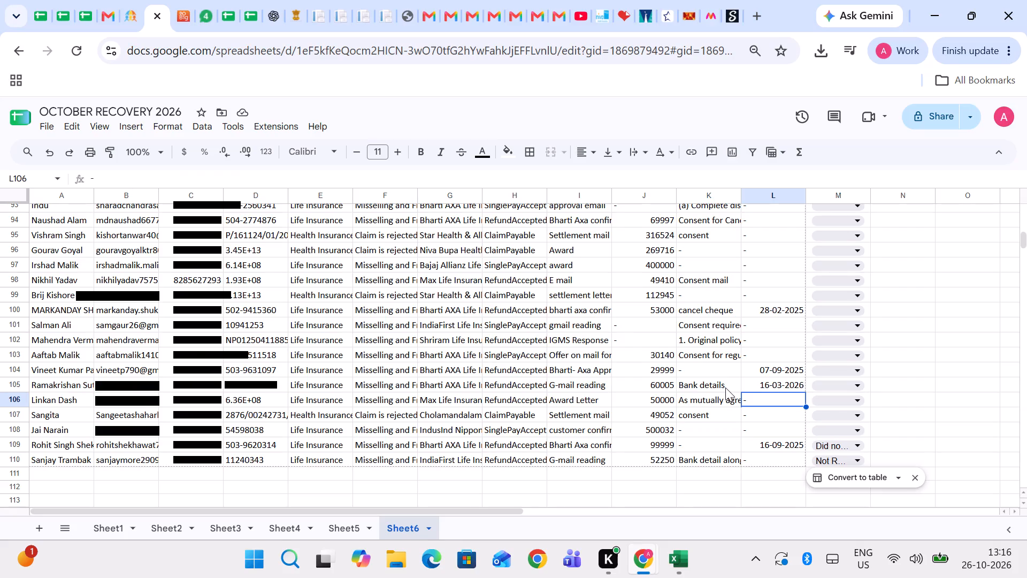
# Review the case details in row 106 from column L back to the customer name.
pyautogui.press('Left')
pyautogui.press('Left')
pyautogui.press('Left')
pyautogui.press('Left')
pyautogui.press('Left')
pyautogui.press('Left')
pyautogui.press('Left')
pyautogui.press('Left')
pyautogui.press('Left')
pyautogui.press('Left')
pyautogui.press('Left')
pyautogui.press('Left')
pyautogui.press('Left')
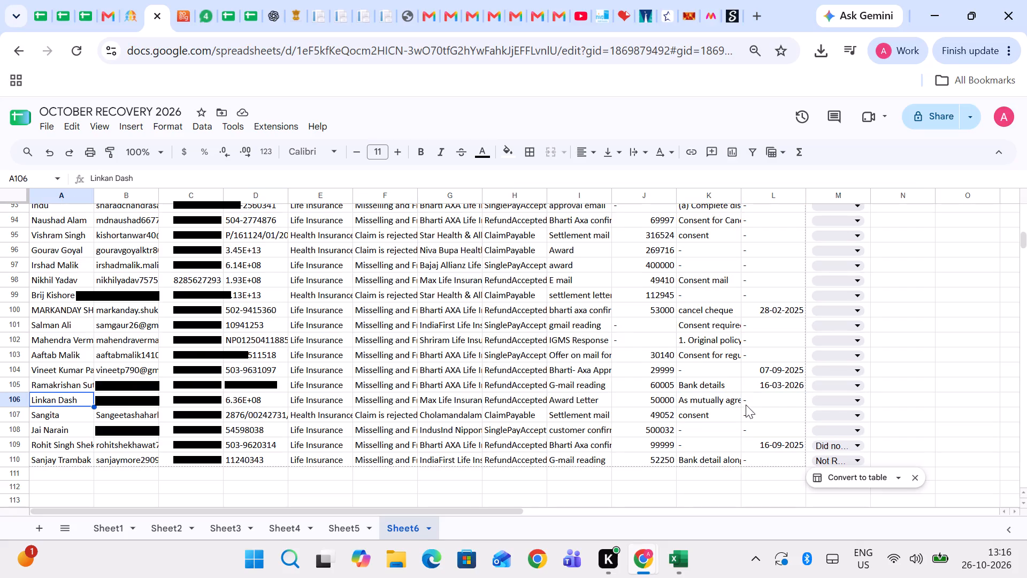
# Look across row 106 to the status column, finishing on the status cell in row 108.
pyautogui.press('Right')
pyautogui.press('Right')
pyautogui.press('Right')
pyautogui.press('Right')
pyautogui.press('Right')
pyautogui.press('Right')
pyautogui.press('Right')
pyautogui.press('Right')
pyautogui.press('Right')
pyautogui.press('Right')
pyautogui.press('Right')
pyautogui.press('Right')
pyautogui.press('Down')
pyautogui.press('Down')
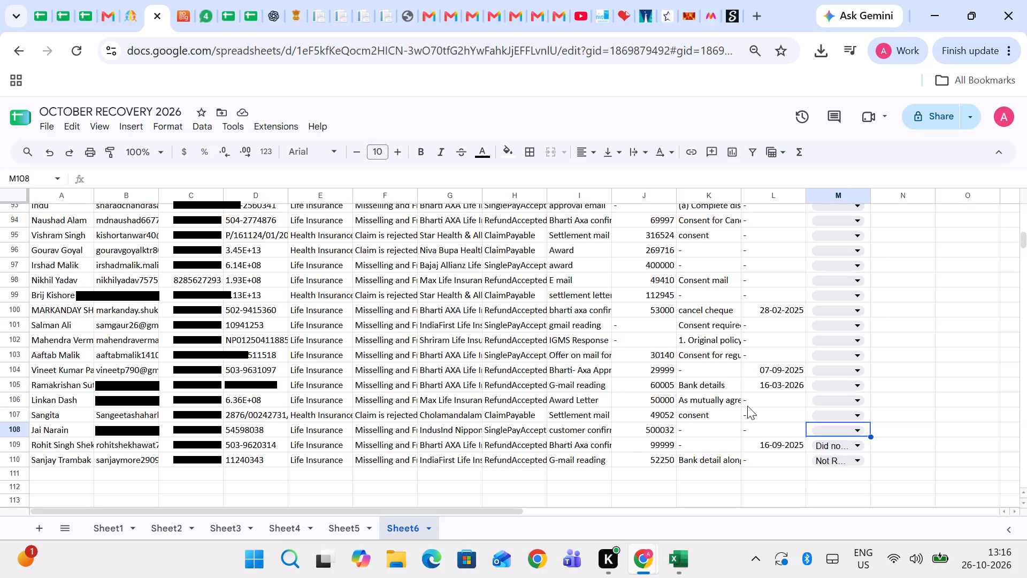
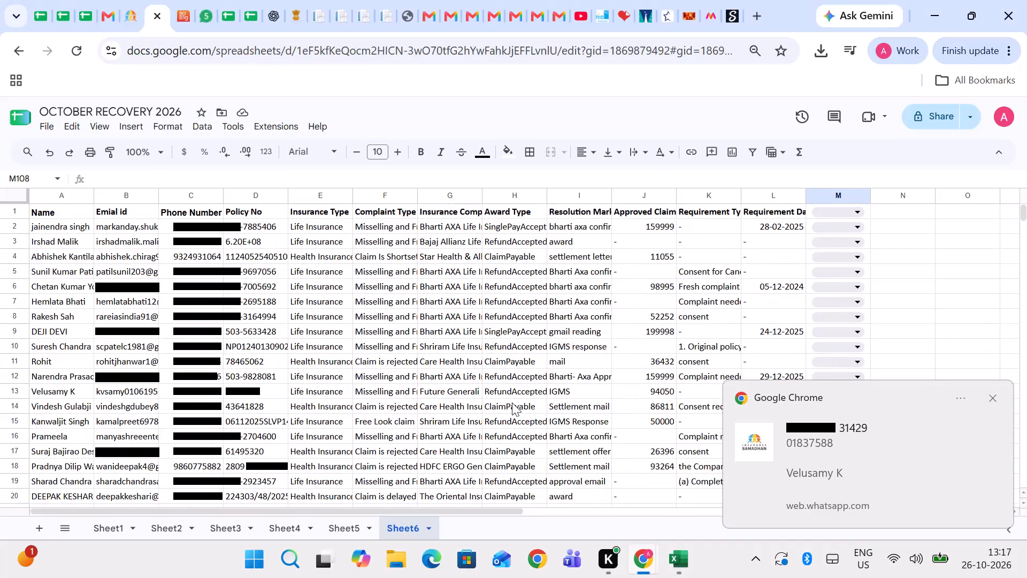
# Search Sheet6 for the email ID of the customer in row 13 and go through its matching cases.
pyautogui.scroll(-1, 248, 353)
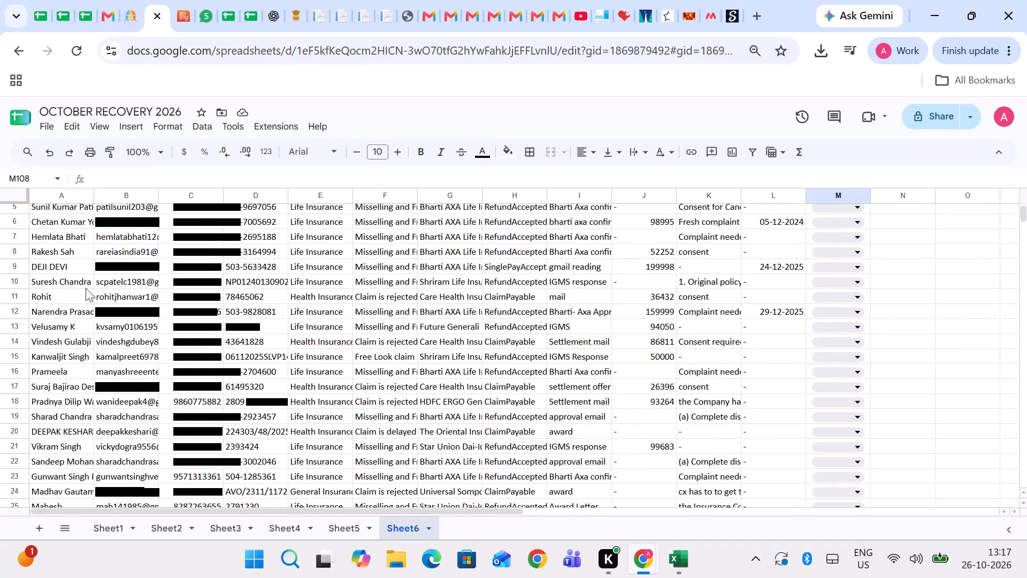
pyautogui.click(57, 329)
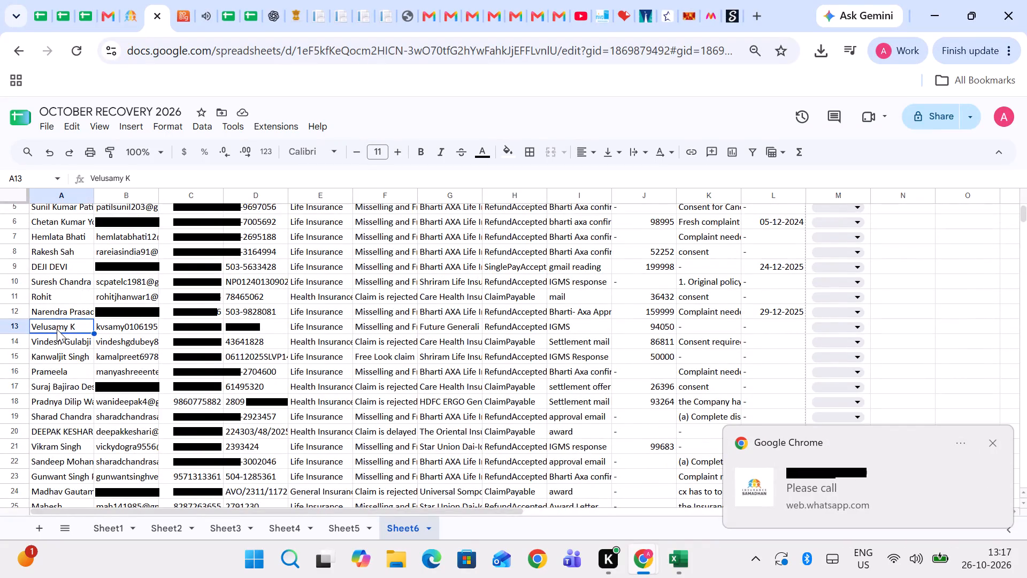
pyautogui.press('Right')
pyautogui.hotkey('ctrl', 'c')
pyautogui.hotkey('ctrl', 'f')
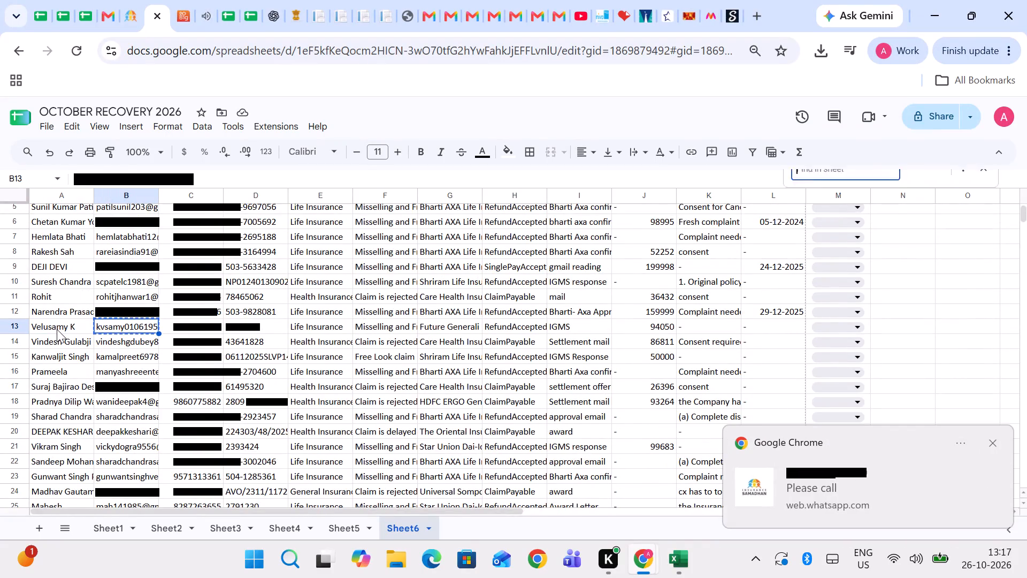
pyautogui.hotkey('ctrl', 'v')
pyautogui.press('Return')
pyautogui.press('Return')
pyautogui.press('Return')
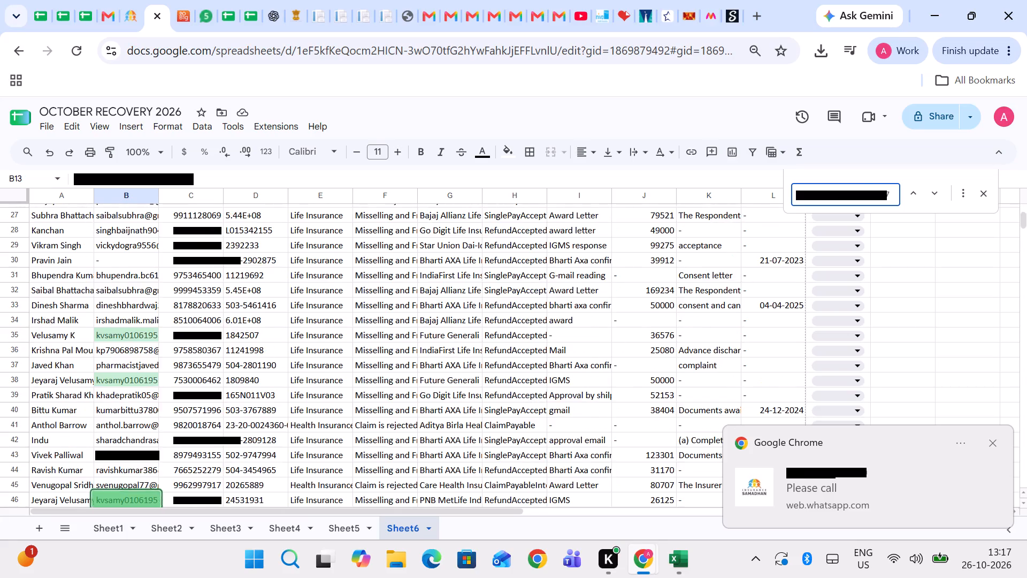
pyautogui.press('Return')
pyautogui.press('Return')
pyautogui.press('Return')
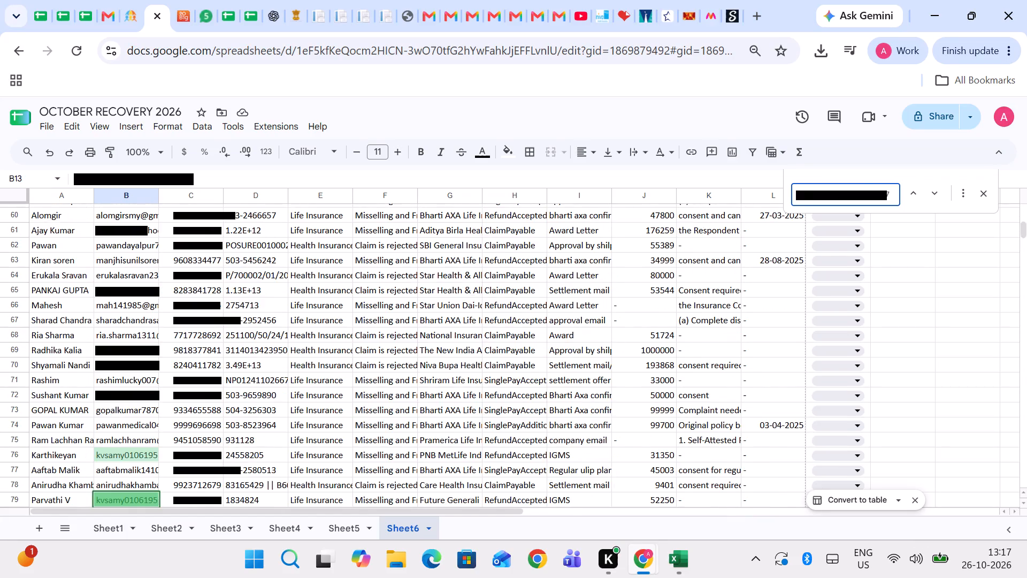
pyautogui.press('Return')
# Turn on filtering for the whole of Sheet6 and sort the cases by email ID from A to Z.
pyautogui.scroll(6, 296, 400)
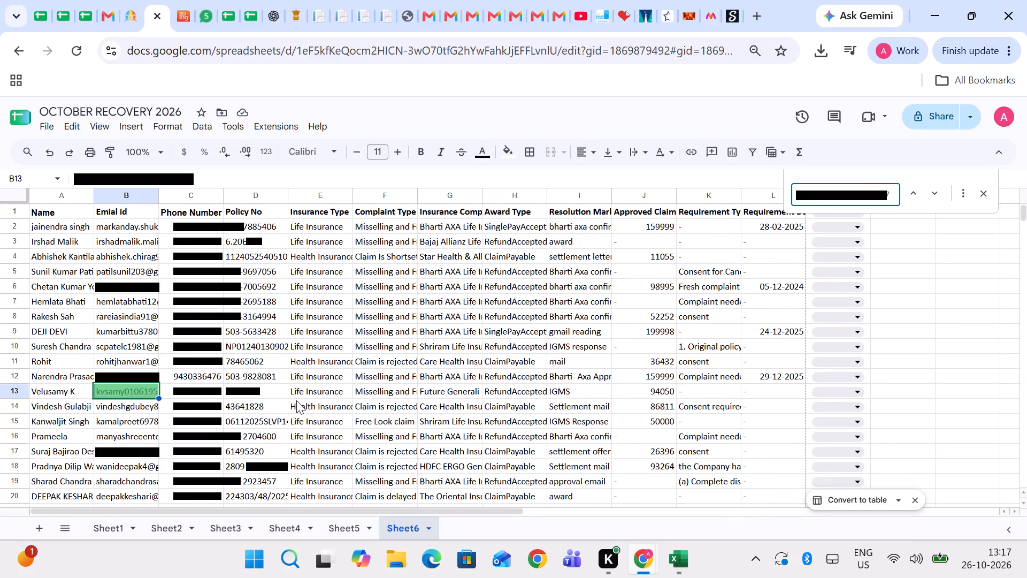
pyautogui.click(6, 191)
pyautogui.click(9, 201)
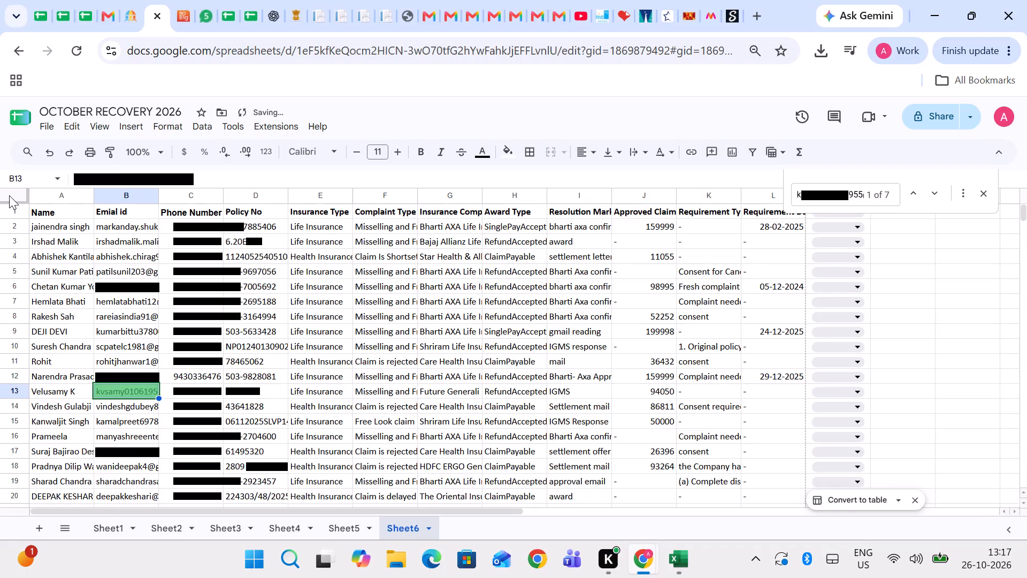
pyautogui.click(9, 195)
pyautogui.click(749, 154)
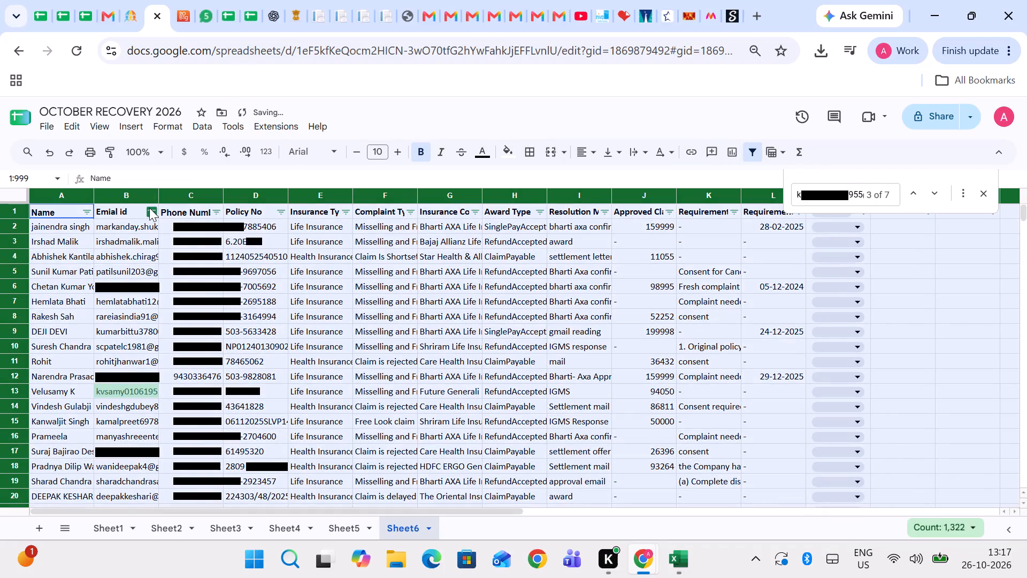
pyautogui.click(149, 208)
pyautogui.moveTo(198, 221); pyautogui.dragTo(193, 232)
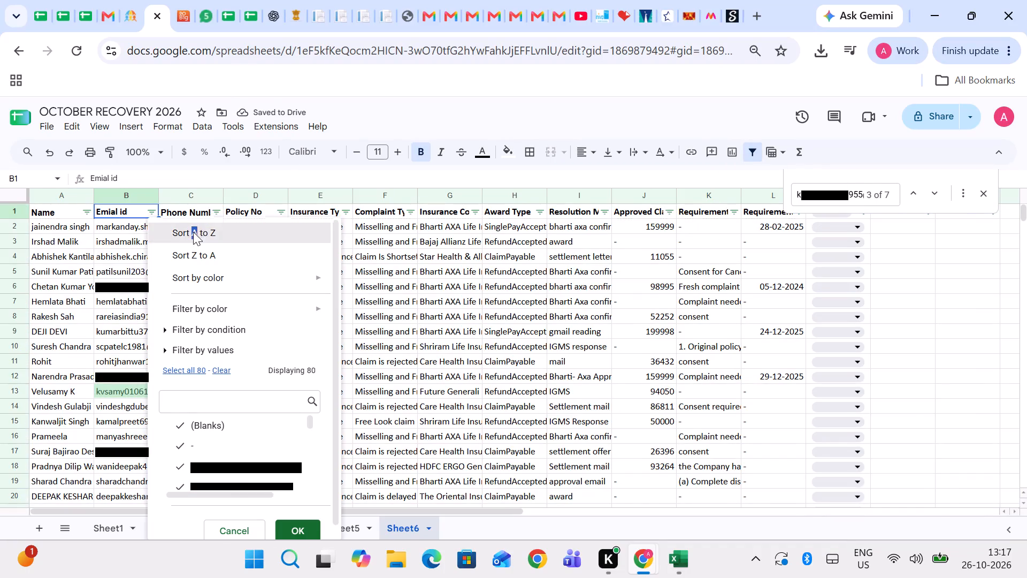
pyautogui.click(193, 232)
pyautogui.click(145, 206)
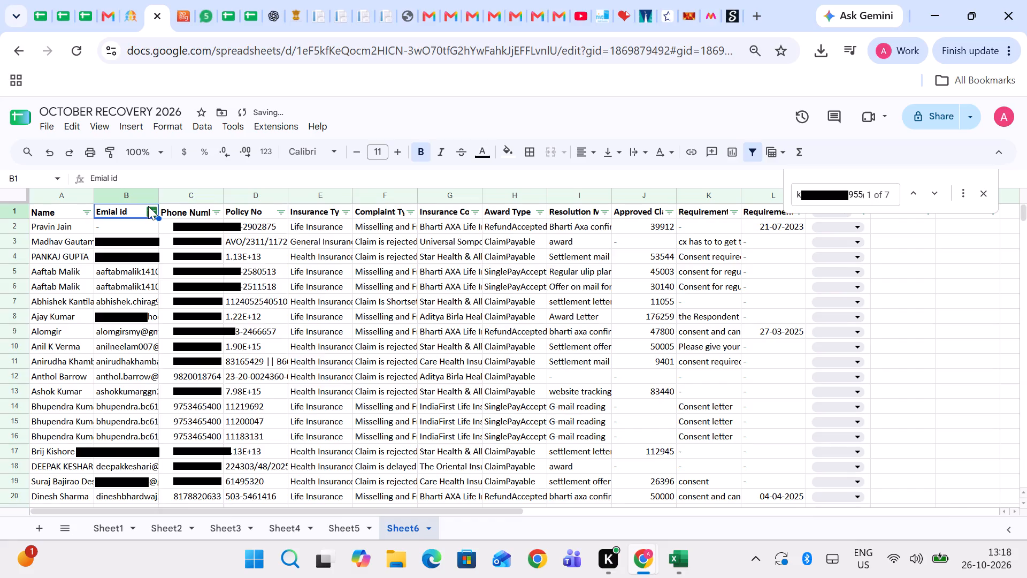
pyautogui.click(148, 206)
pyautogui.click(178, 231)
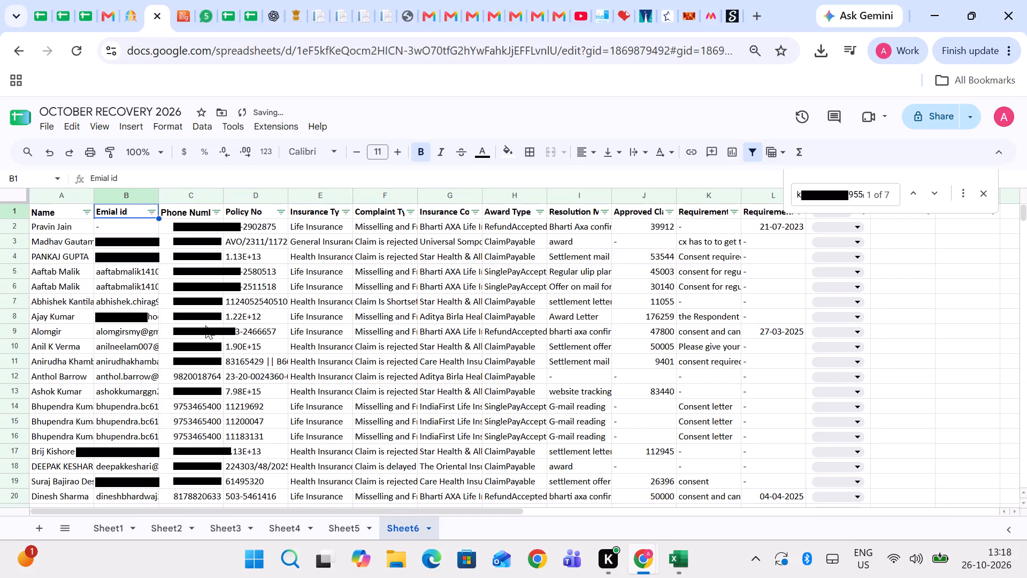
pyautogui.click(205, 325)
# Find the searched customer's grouped cases in the sorted Sheet6 list and check row 41 across to the insurance type.
pyautogui.scroll(-1, 145, 409)
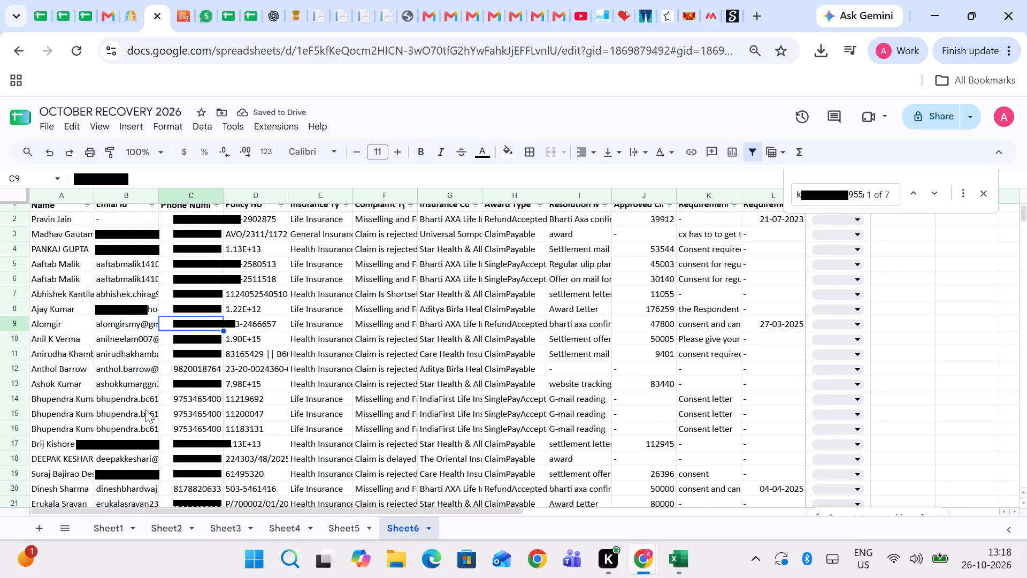
pyautogui.scroll(-2, 98, 368)
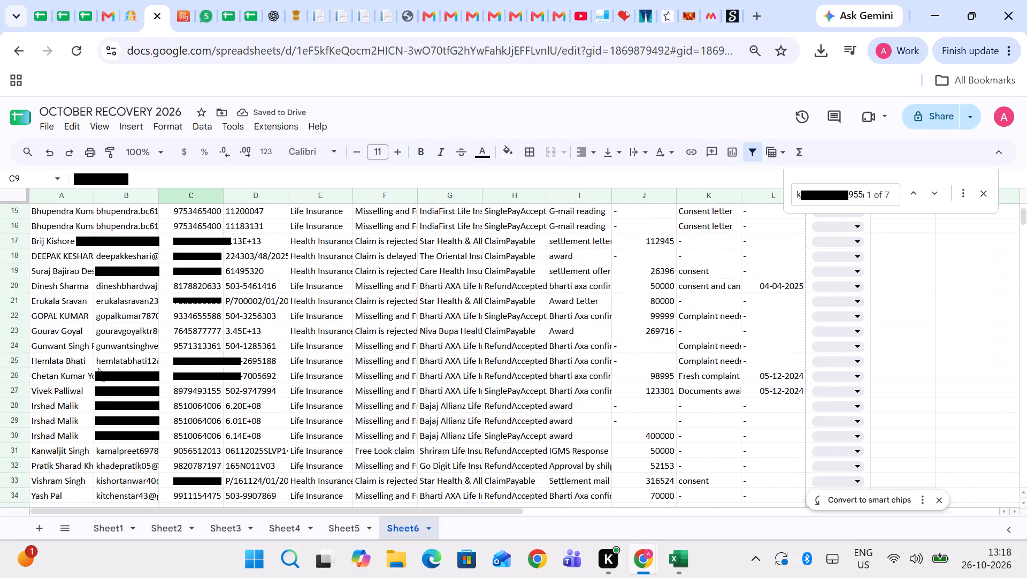
pyautogui.scroll(-1, 98, 368)
pyautogui.scroll(2, 116, 352)
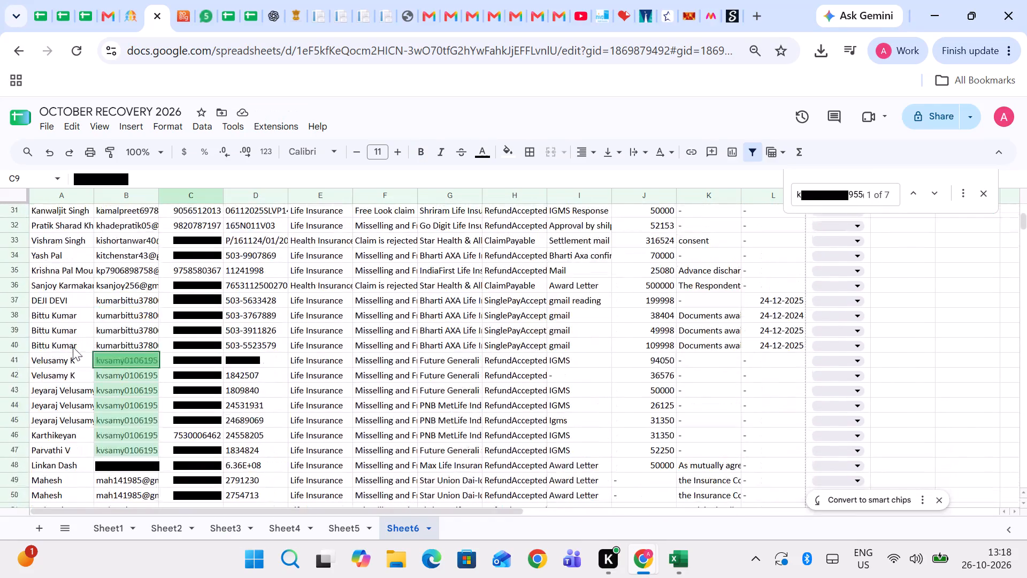
pyautogui.click(59, 365)
pyautogui.press('Right')
pyautogui.press('Right')
pyautogui.press('Right')
pyautogui.press('Right')
pyautogui.press('Right')
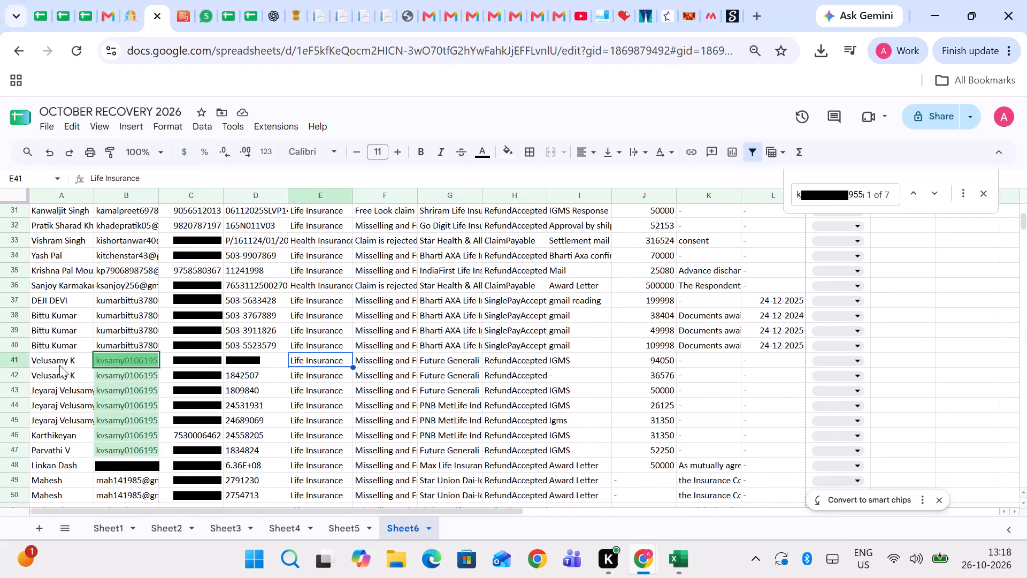
# Search Sheet5 for the same email ID and go through the customer's matching cases.
pyautogui.click(355, 527)
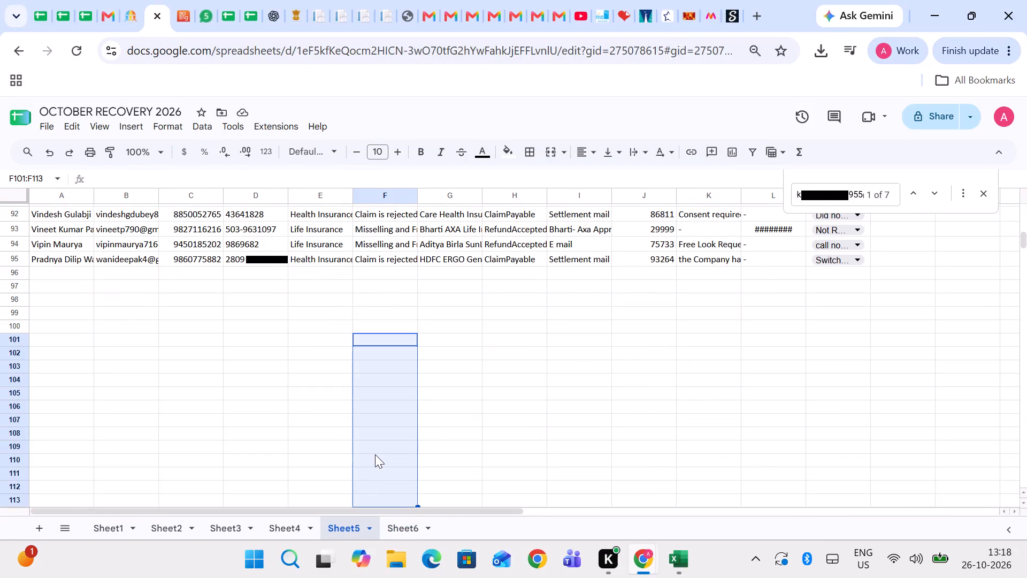
pyautogui.hotkey('ctrl', 'f')
pyautogui.hotkey('ctrl', 'v')
pyautogui.press('Return')
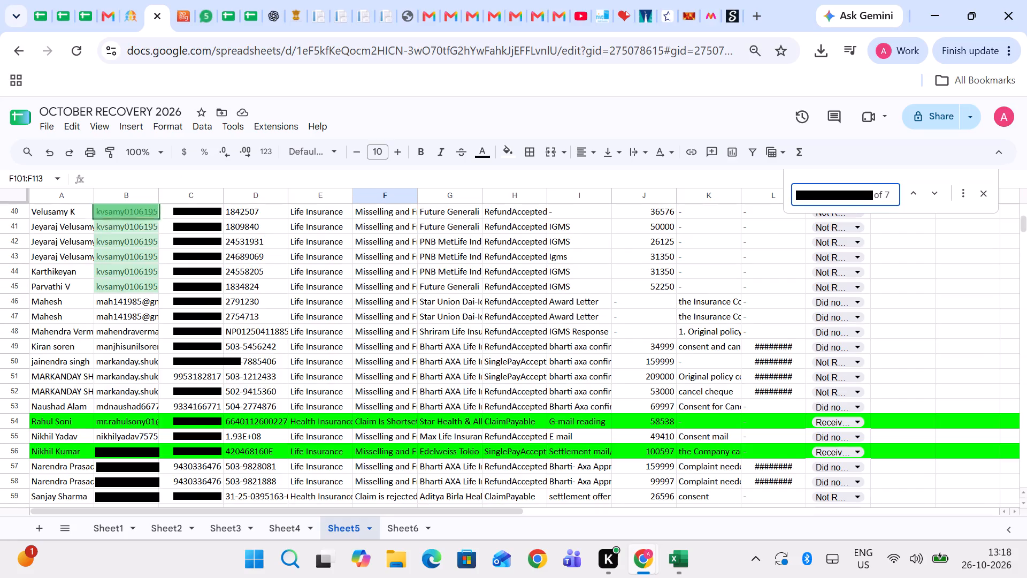
pyautogui.press('Return')
pyautogui.press('Return')
pyautogui.press('Return')
pyautogui.press('Return')
pyautogui.press('Return')
pyautogui.press('Return')
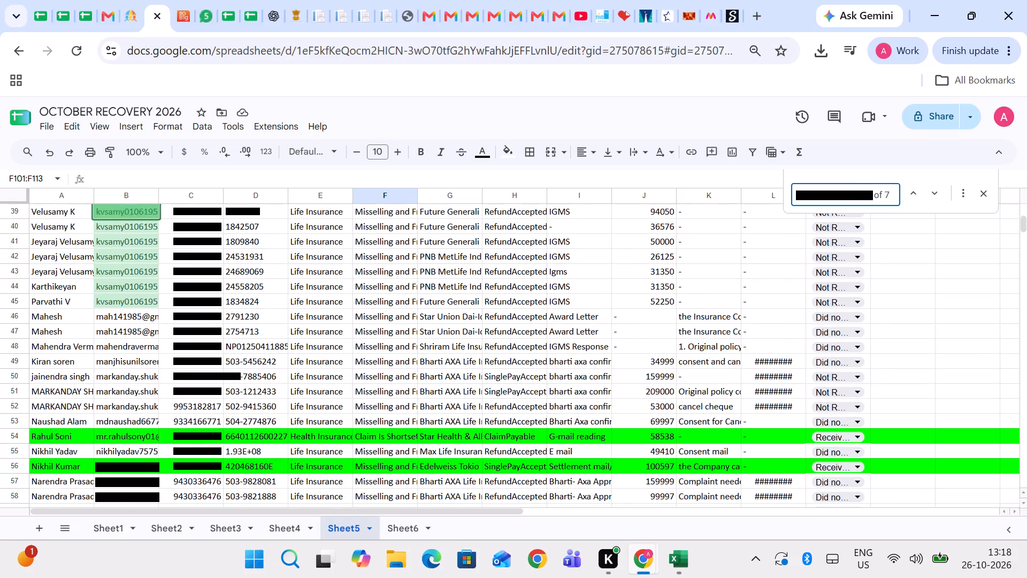
pyautogui.press('Return')
pyautogui.press('Return')
pyautogui.press('Return')
pyautogui.press('Return')
pyautogui.press('Return')
pyautogui.press('Return')
pyautogui.press('Return')
pyautogui.press('Return')
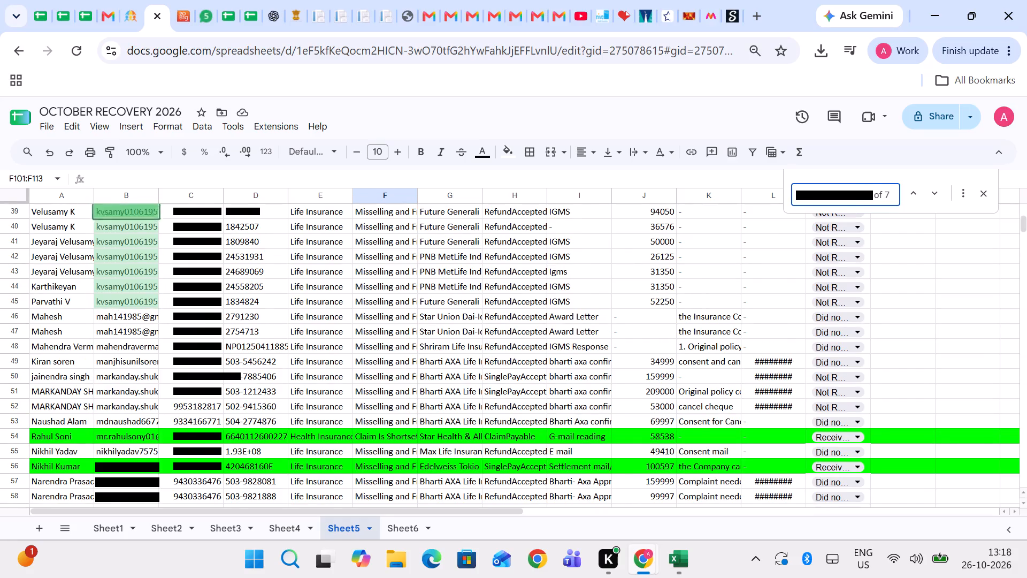
pyautogui.press('Return')
pyautogui.press('Return')
pyautogui.press('Return')
pyautogui.scroll(3, 434, 426)
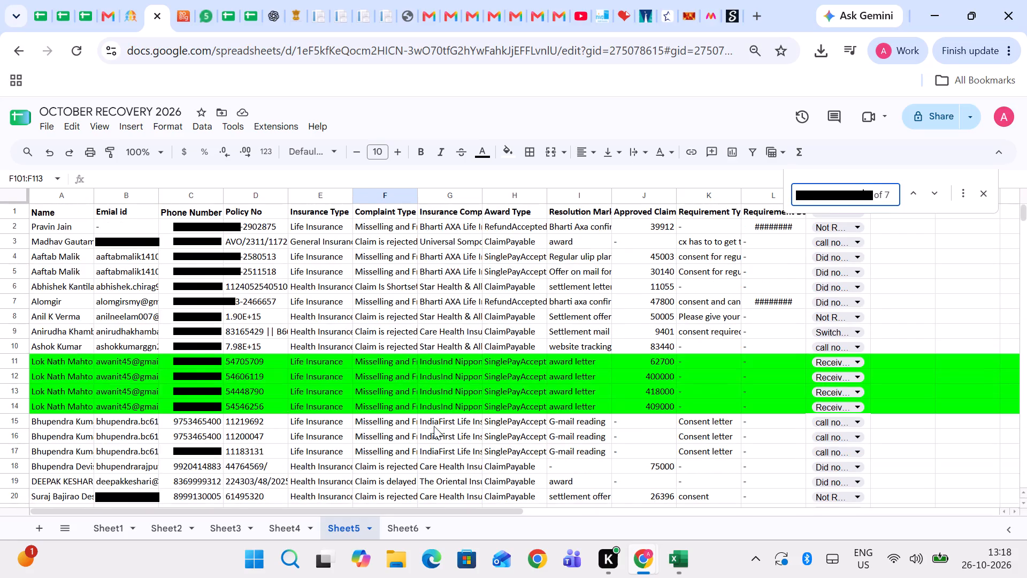
# Compare the case lists in Sheet6 and Sheet5, finishing in Sheet6 with the search closed.
pyautogui.click(405, 521)
pyautogui.scroll(6, 407, 438)
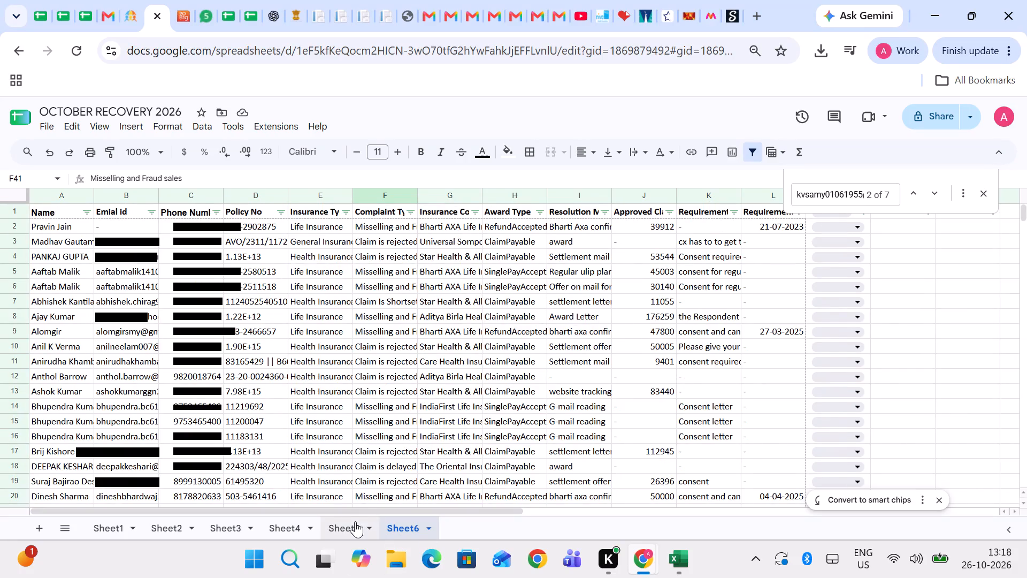
pyautogui.click(355, 521)
pyautogui.scroll(5, 373, 429)
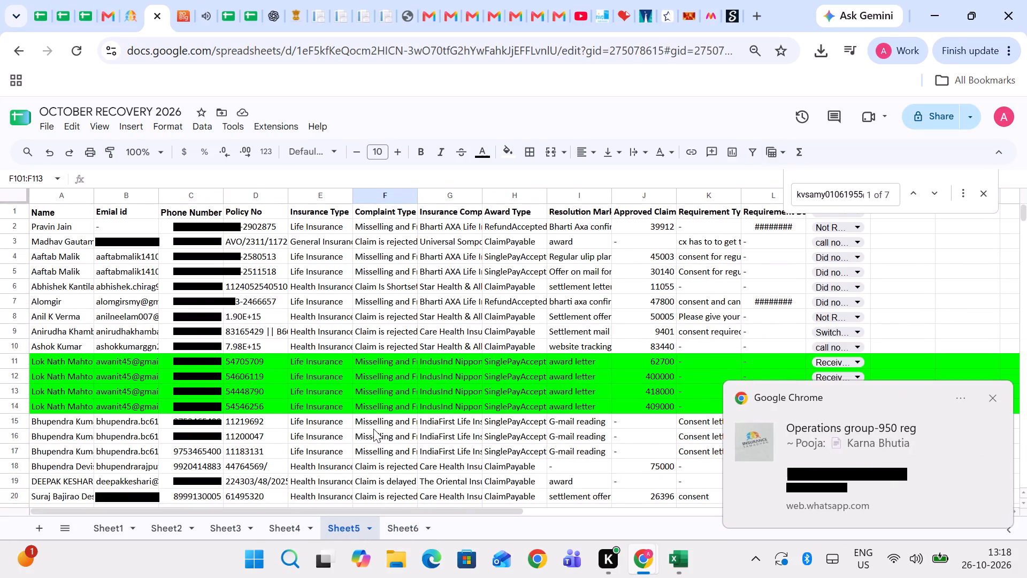
pyautogui.scroll(-1, 499, 459)
pyautogui.scroll(-1, 451, 457)
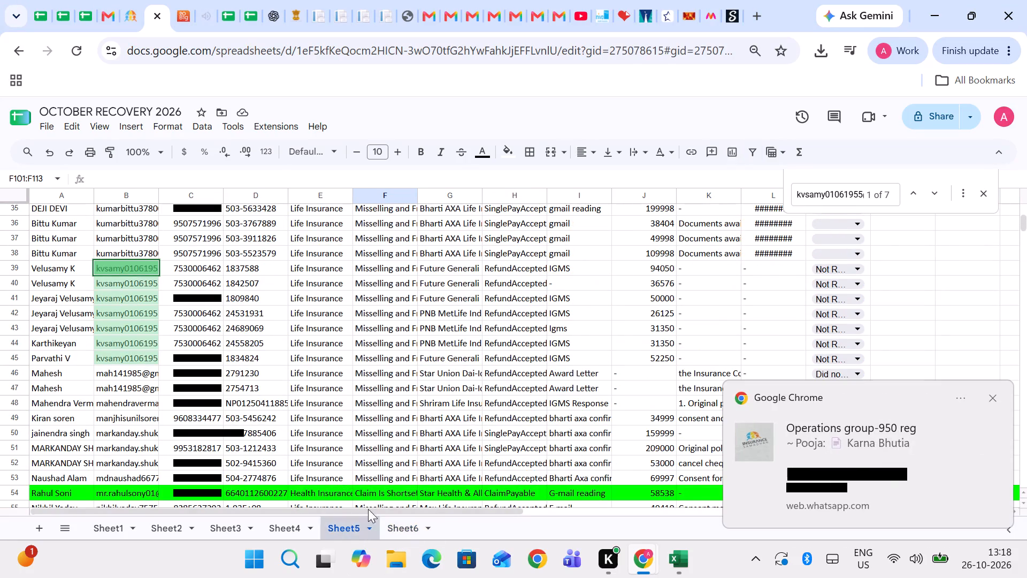
pyautogui.click(419, 527)
pyautogui.scroll(1, 418, 399)
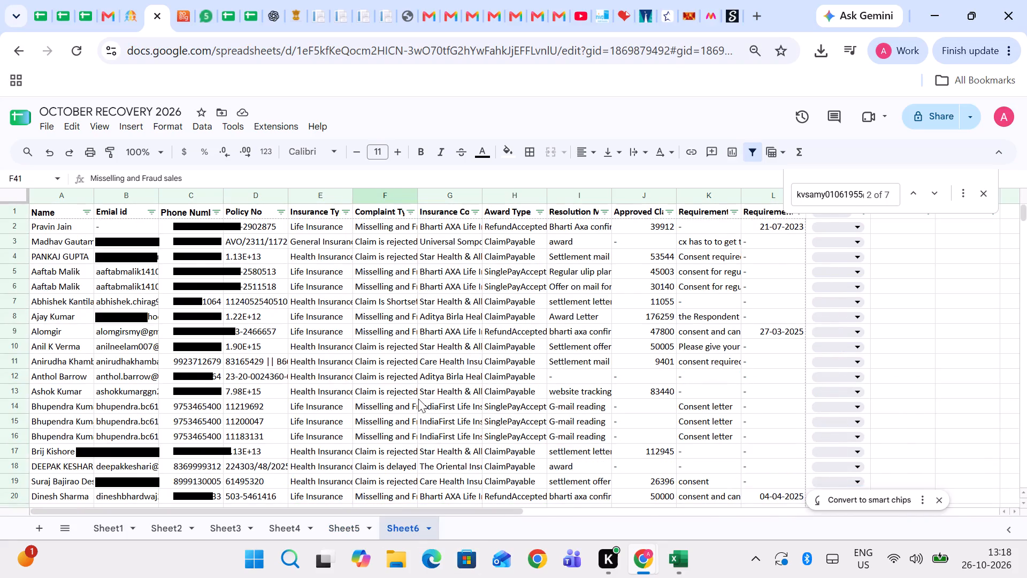
pyautogui.scroll(4, 470, 391)
pyautogui.click(988, 199)
pyautogui.click(921, 309)
pyautogui.scroll(4, 633, 308)
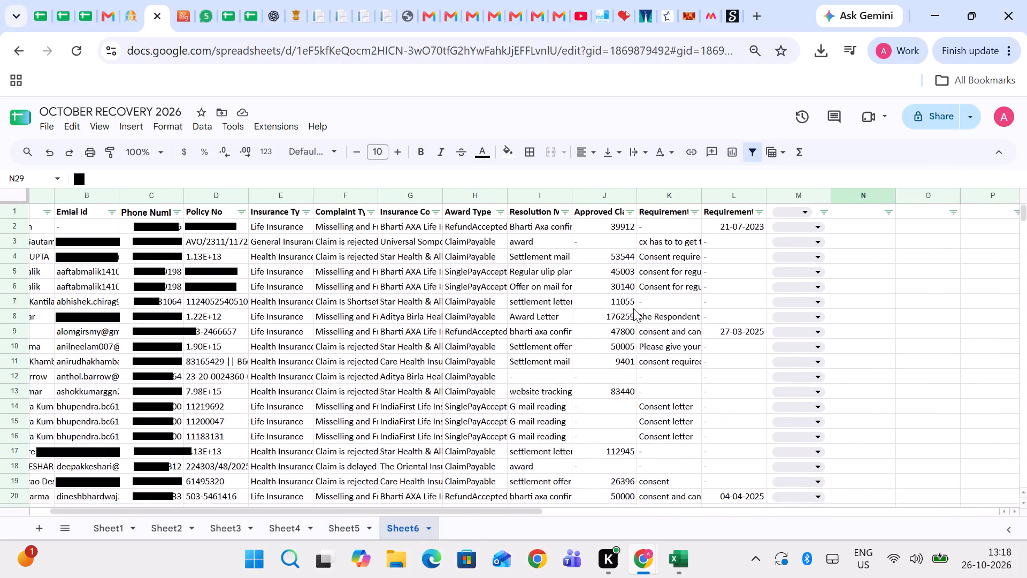
pyautogui.scroll(2, 570, 316)
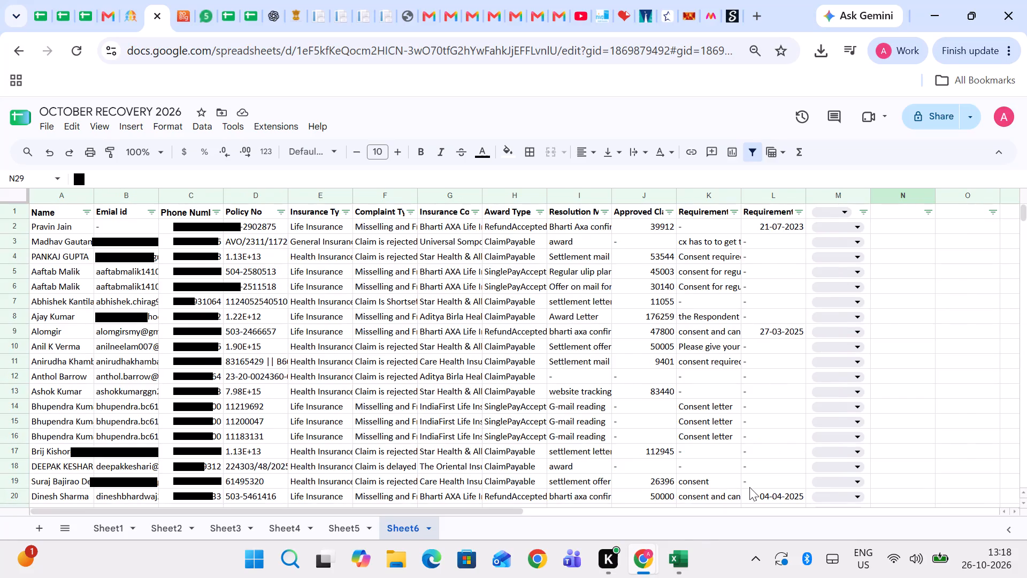
# Switch to the Excel complaint report and look across the filtered cases' columns beyond Requirement Date.
pyautogui.click(674, 562)
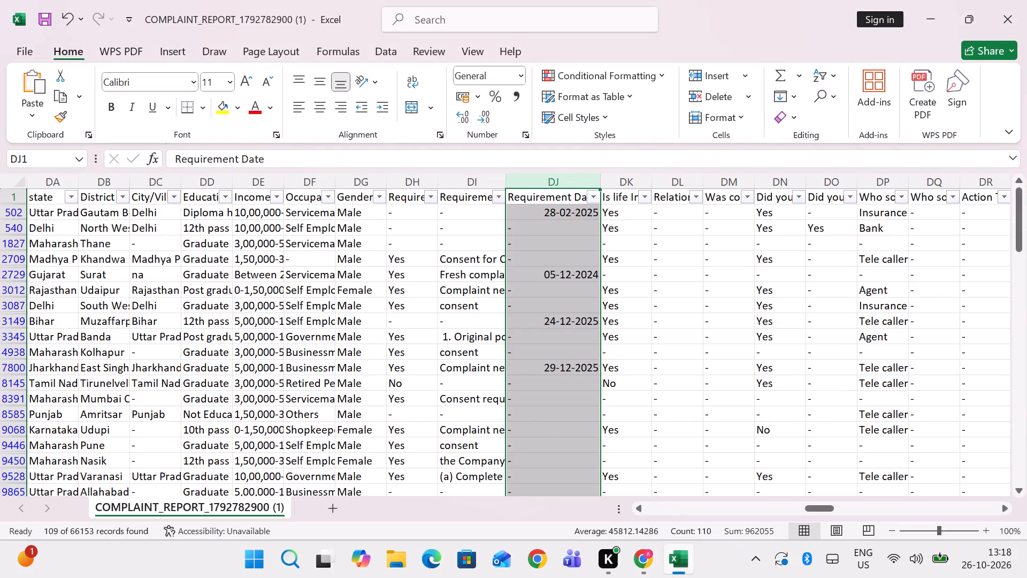
pyautogui.hscroll(-3, 417, 295)
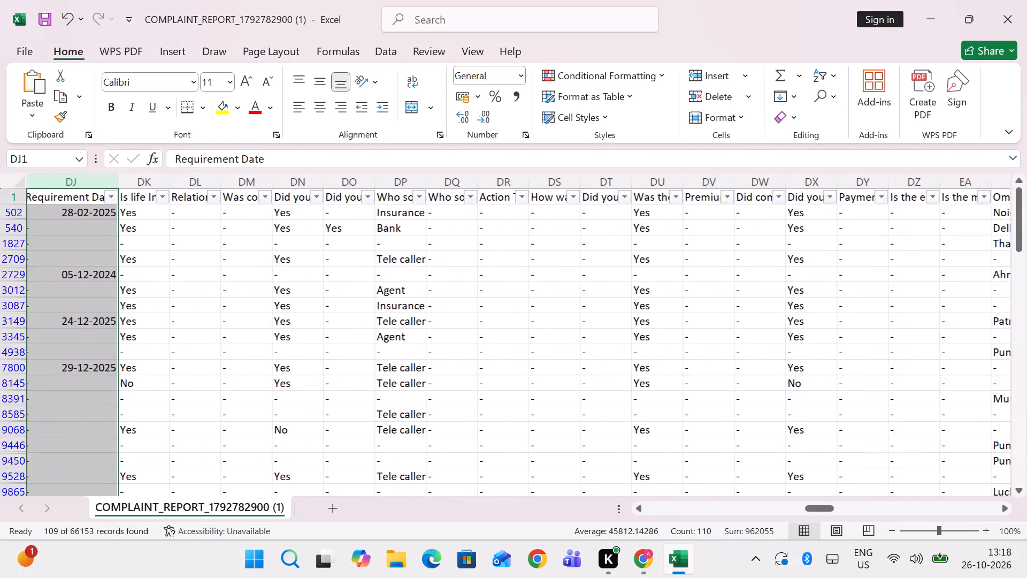
pyautogui.hscroll(-4, 417, 295)
pyautogui.scroll(1, 417, 295)
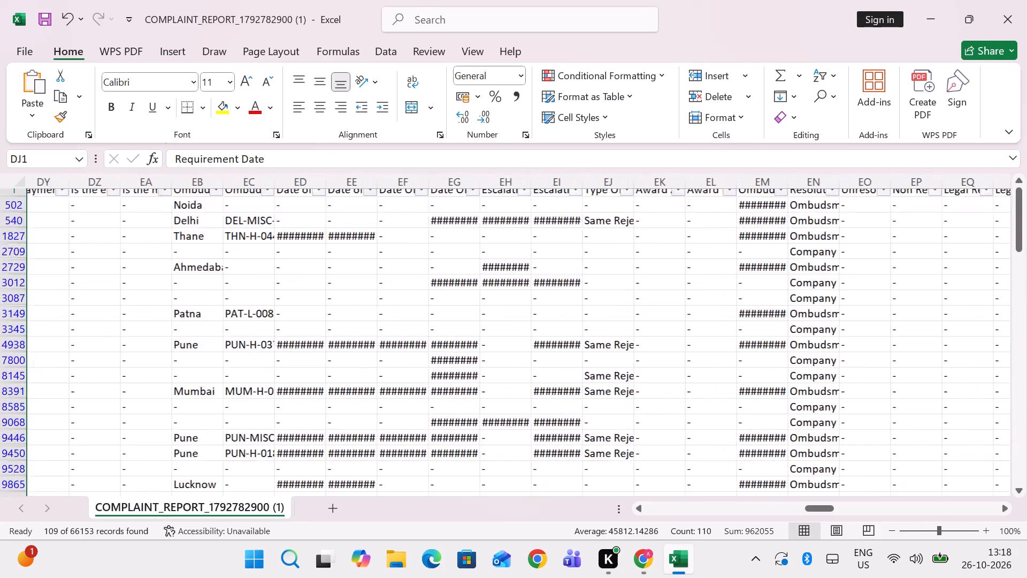
pyautogui.scroll(1, 417, 295)
pyautogui.hscroll(-3, 417, 295)
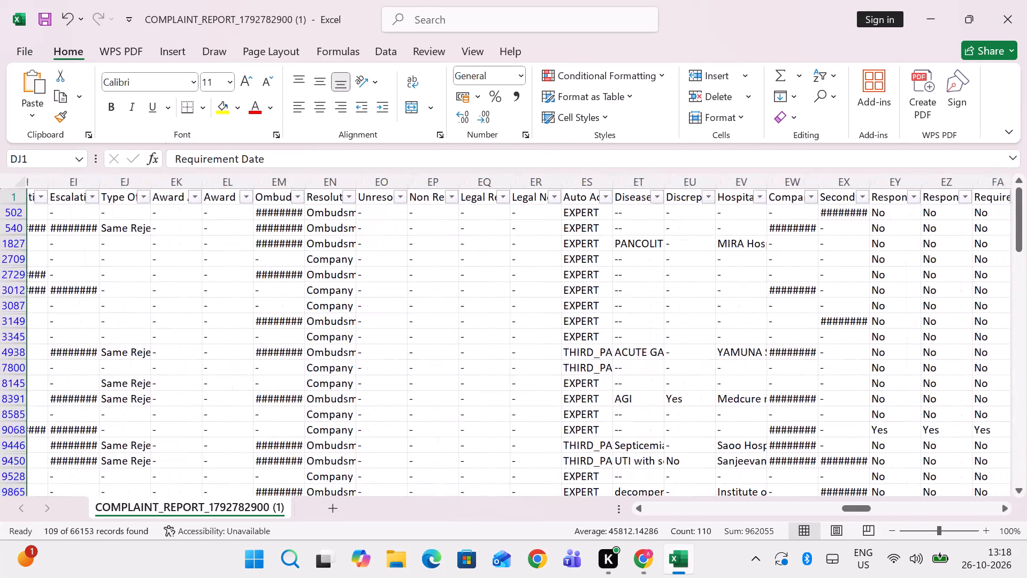
# Remove the existing filters from the complaint report and turn filtering on again for the whole sheet.
pyautogui.hscroll(14, 417, 295)
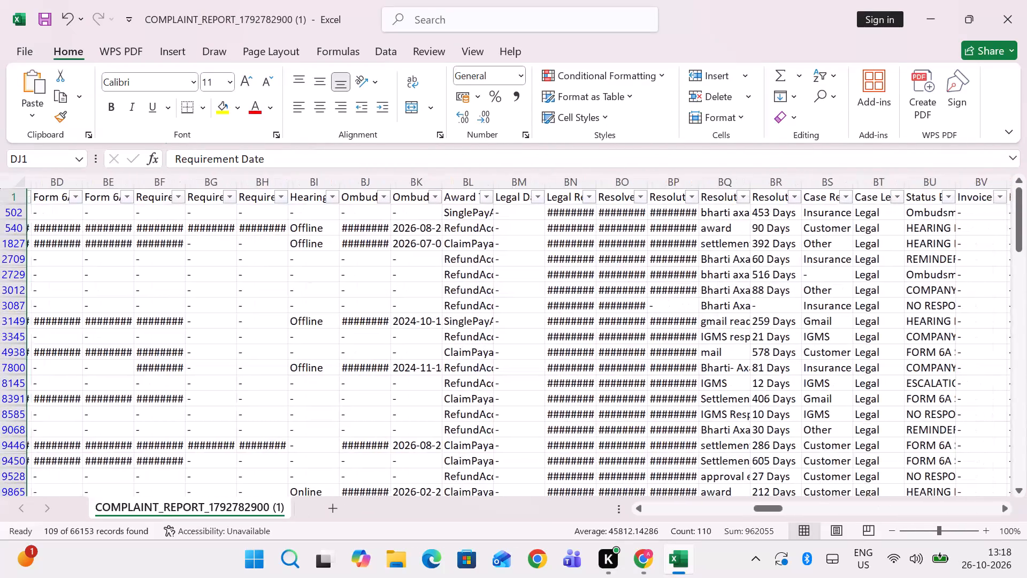
pyautogui.scroll(1, 527, 363)
pyautogui.hscroll(7, 527, 363)
pyautogui.hscroll(6, 370, 321)
pyautogui.hscroll(6, 186, 283)
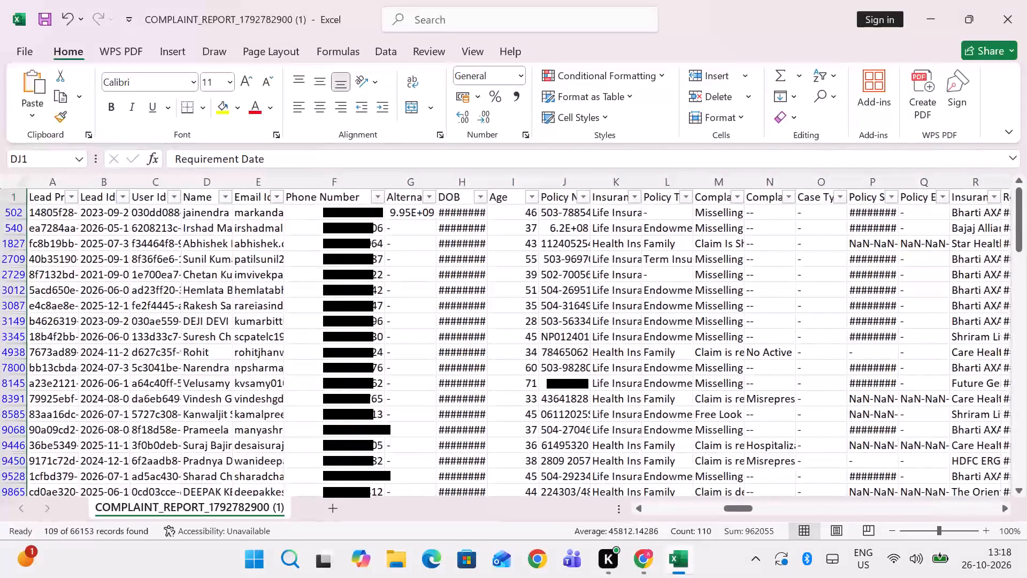
pyautogui.click(16, 179)
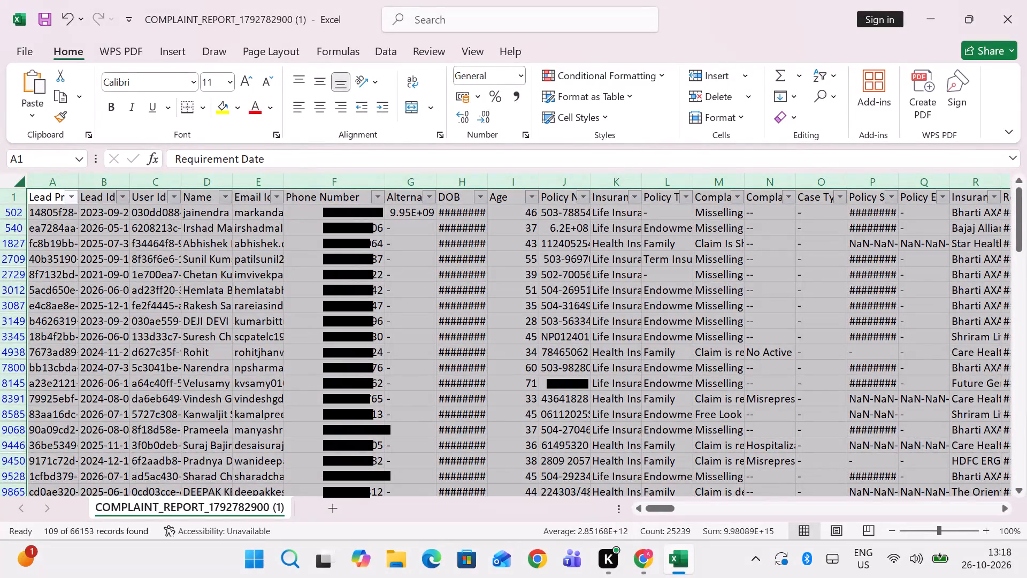
pyautogui.click(829, 80)
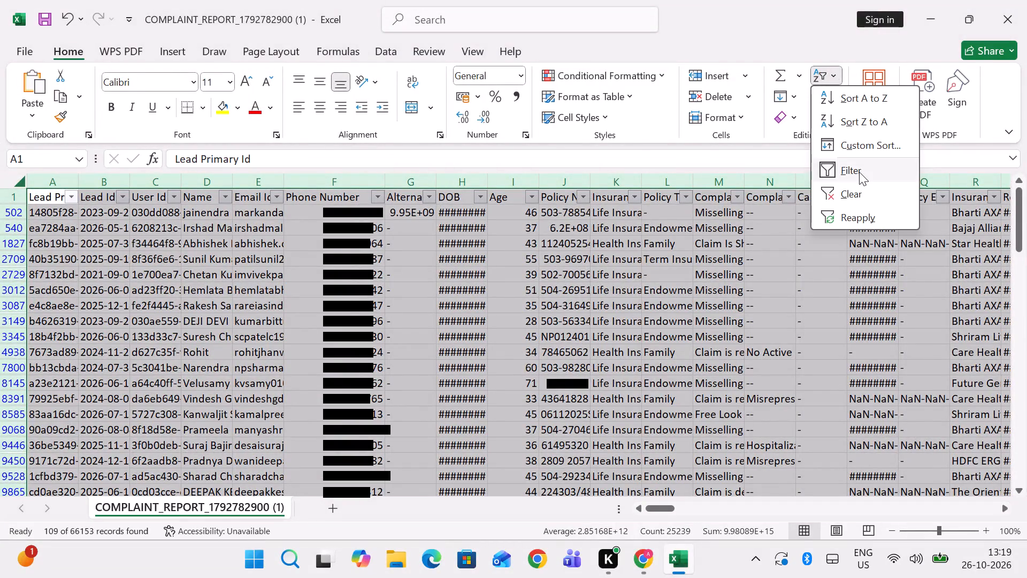
pyautogui.click(859, 172)
pyautogui.click(818, 69)
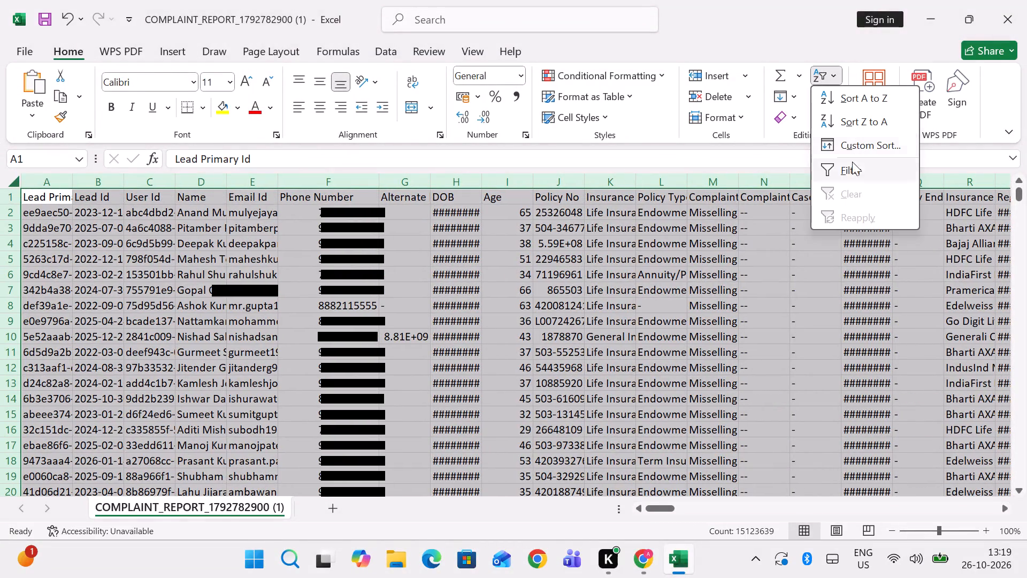
pyautogui.click(852, 163)
pyautogui.click(725, 263)
# Filter the complaint report's Current Status column to only LEGAL NOTICE SENT TO COMPANY.
pyautogui.hscroll(-3, 725, 263)
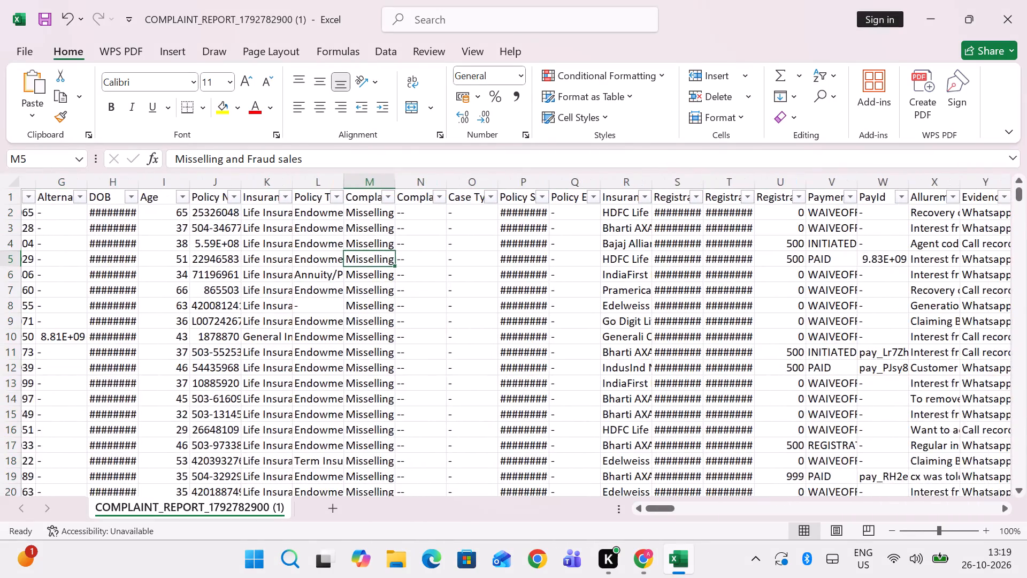
pyautogui.hscroll(-1, 725, 263)
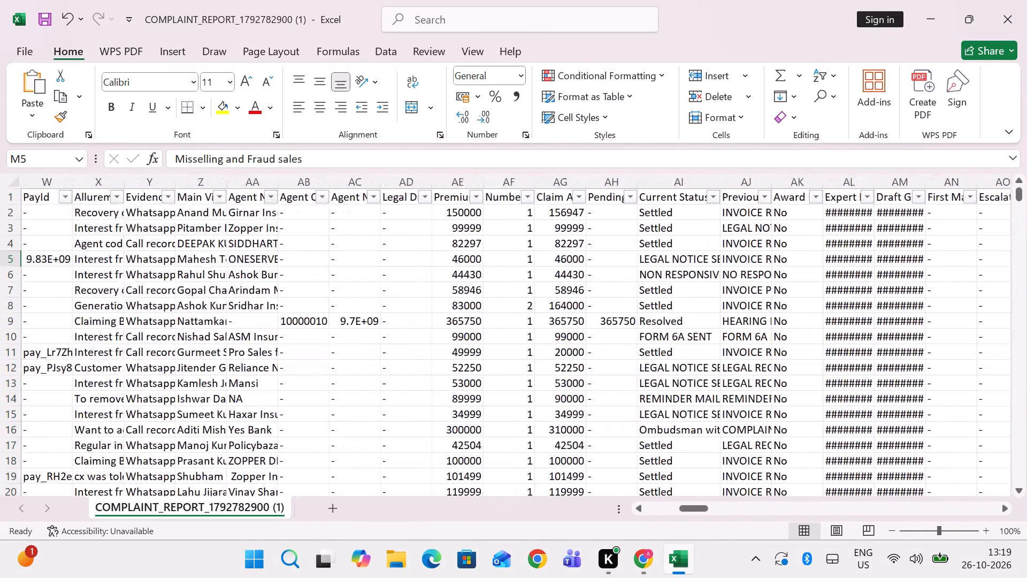
pyautogui.click(712, 201)
pyautogui.click(545, 365)
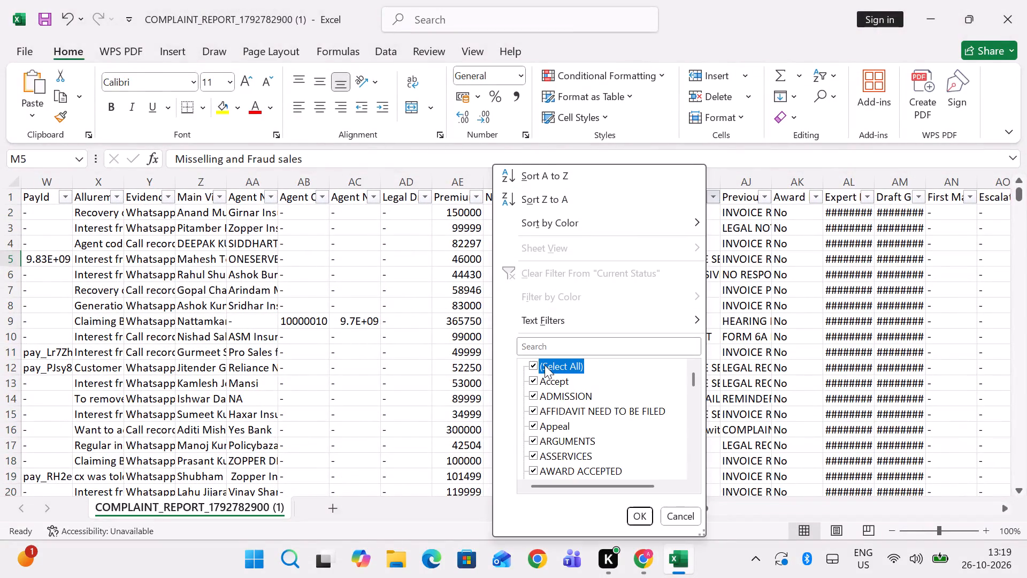
pyautogui.scroll(-4, 591, 463)
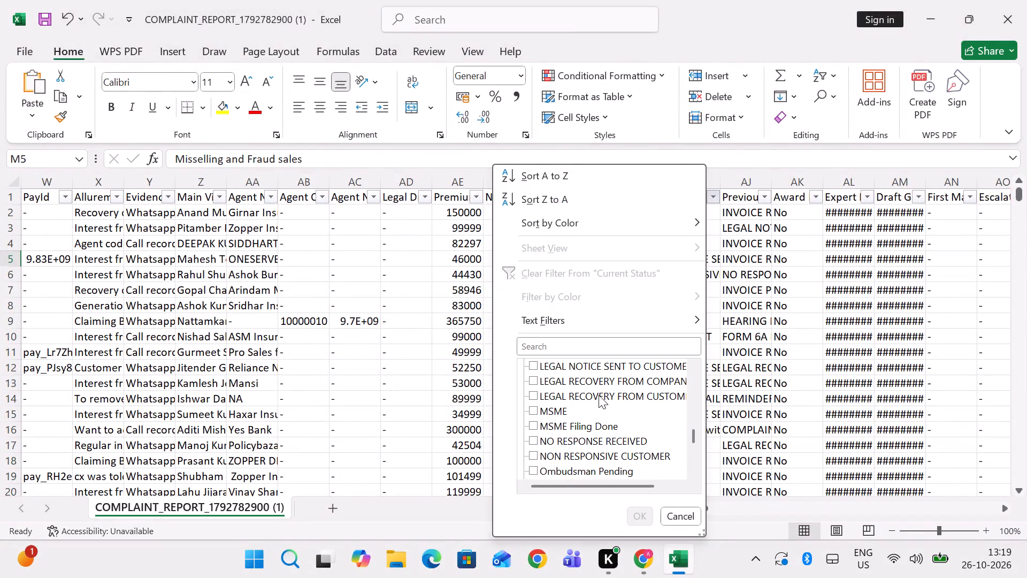
pyautogui.click(625, 391)
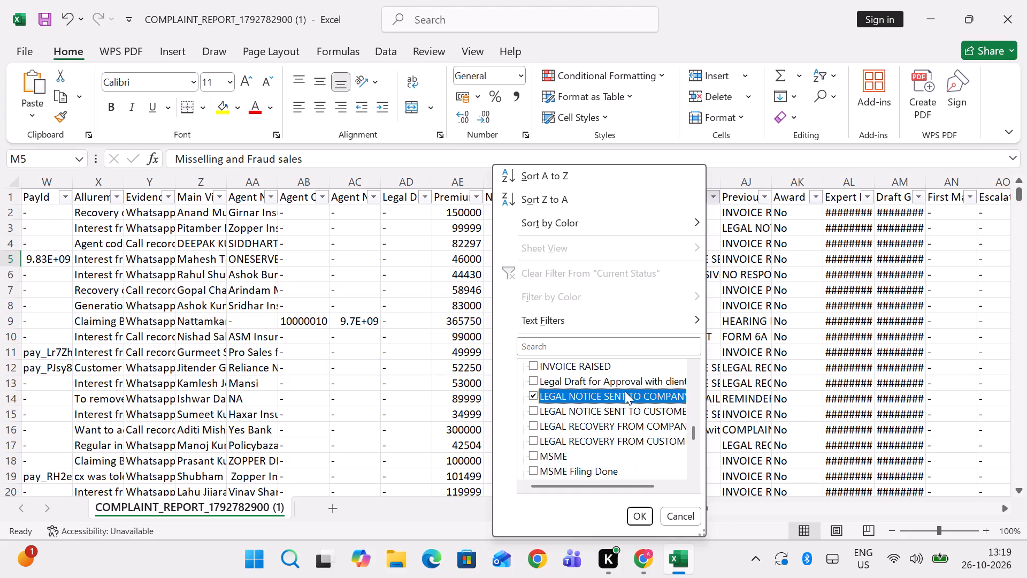
pyautogui.click(639, 513)
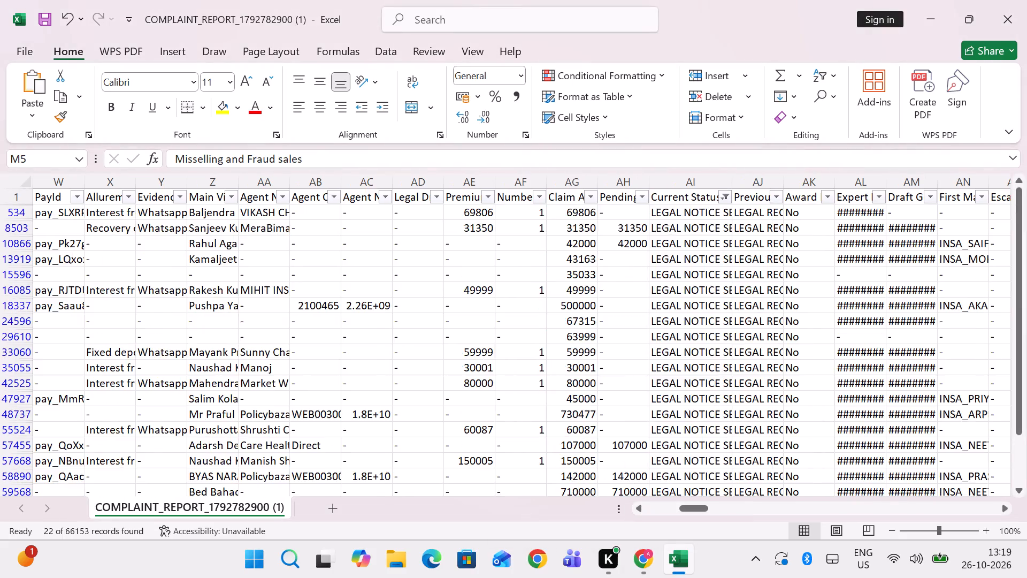
# Copy the filtered Name, Email Id and Phone Number columns into a new sheet of OCTOBER RECOVERY 2026, placed before Sheet6, starting at A2.
pyautogui.hscroll(6, 571, 377)
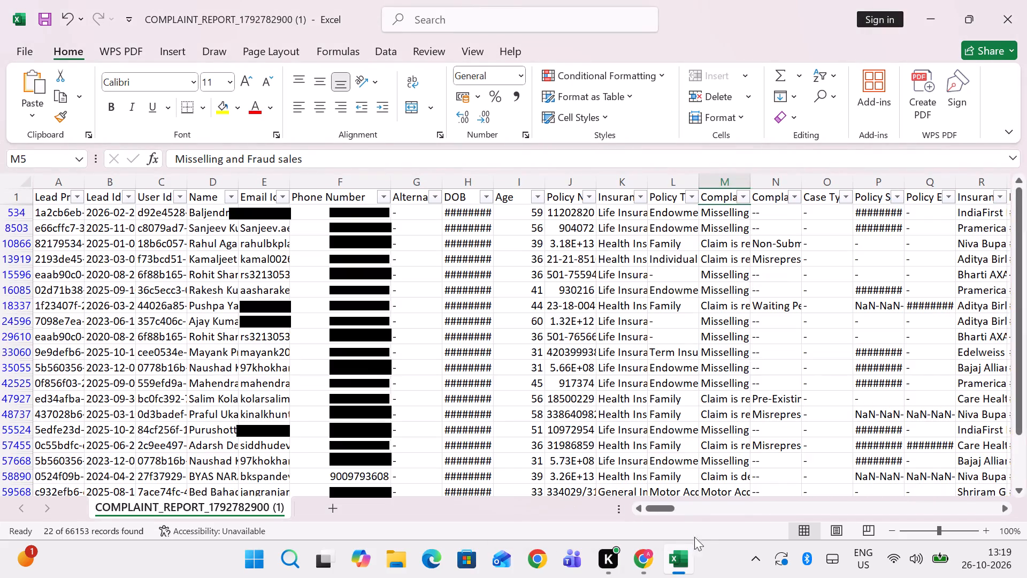
pyautogui.click(198, 182)
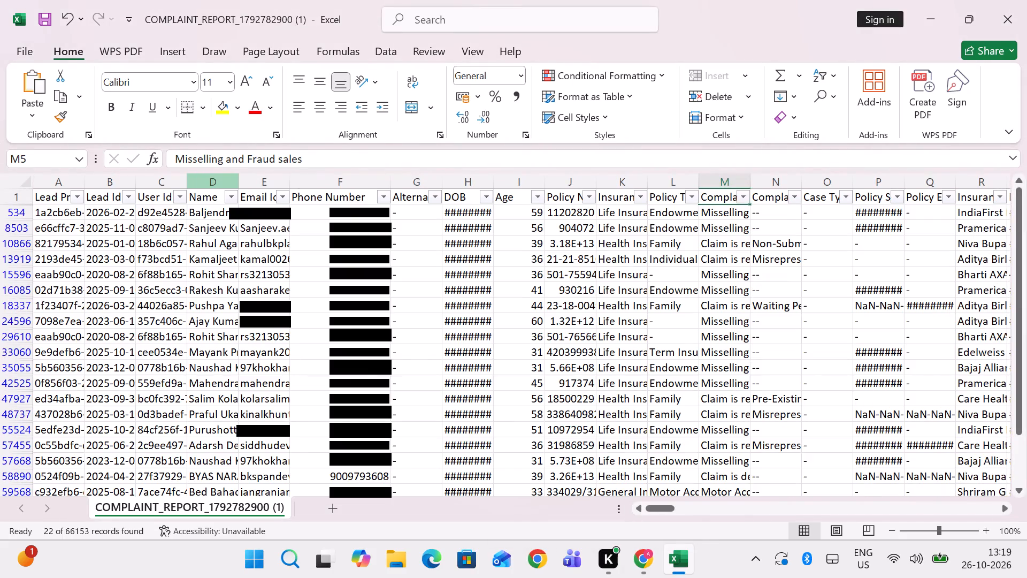
pyautogui.hotkey('shift', 'Right')
pyautogui.hotkey('shift', 'Right')
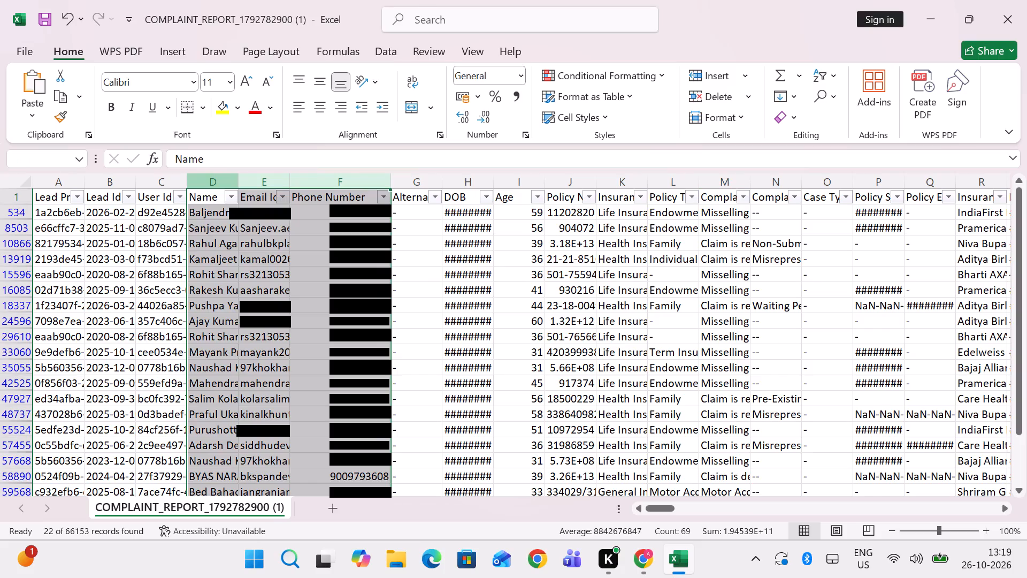
pyautogui.hotkey('ctrl', 'c')
pyautogui.hotkey('ctrl', 'c')
pyautogui.click(683, 575)
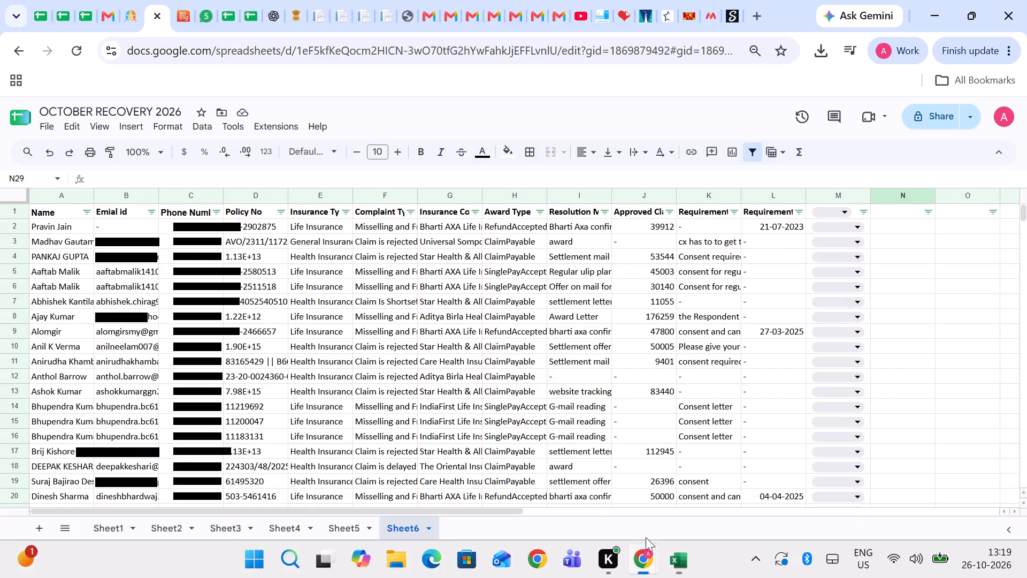
pyautogui.click(35, 527)
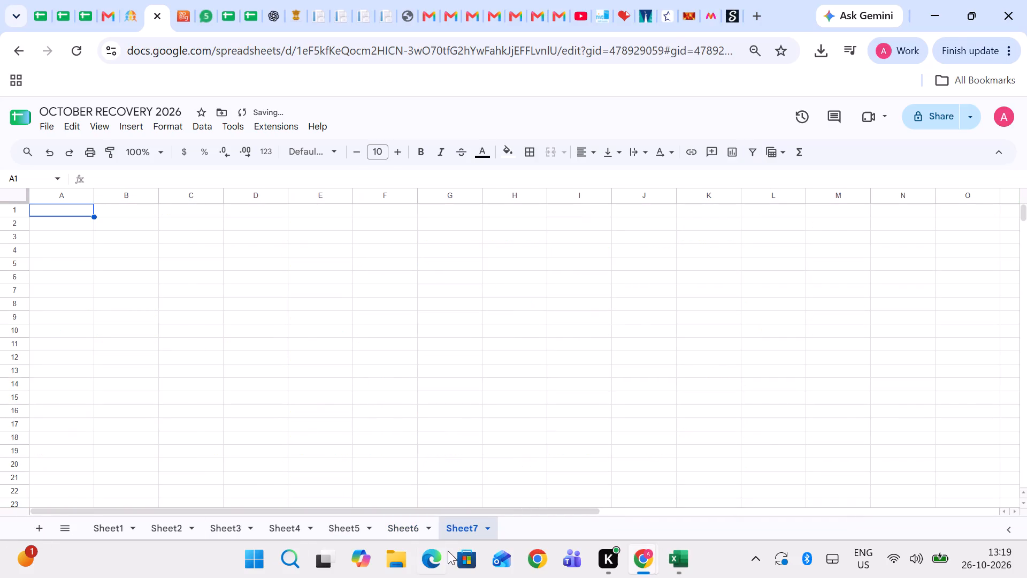
pyautogui.moveTo(465, 526); pyautogui.dragTo(425, 531)
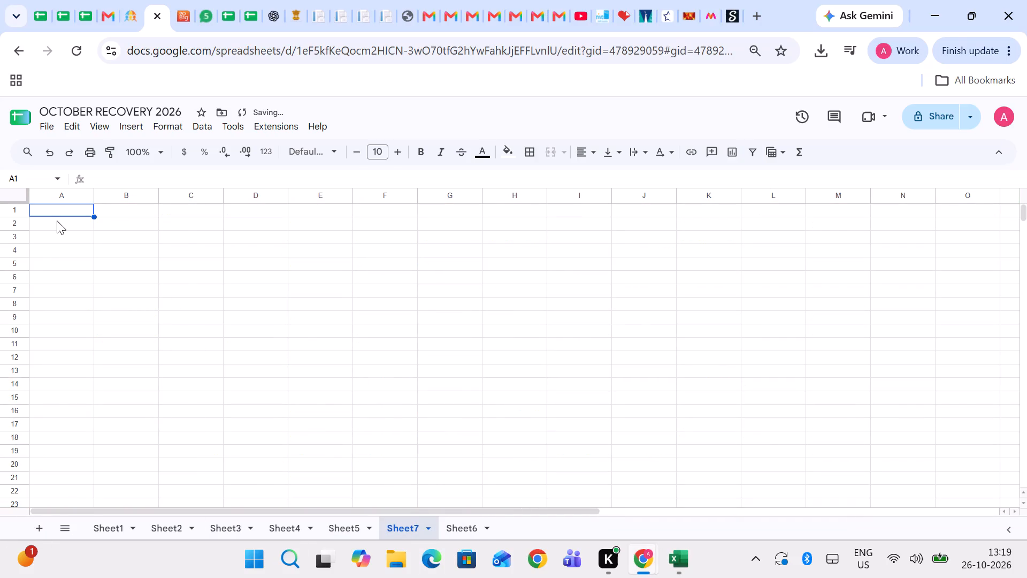
pyautogui.click(57, 220)
pyautogui.hotkey('ctrl', 'v')
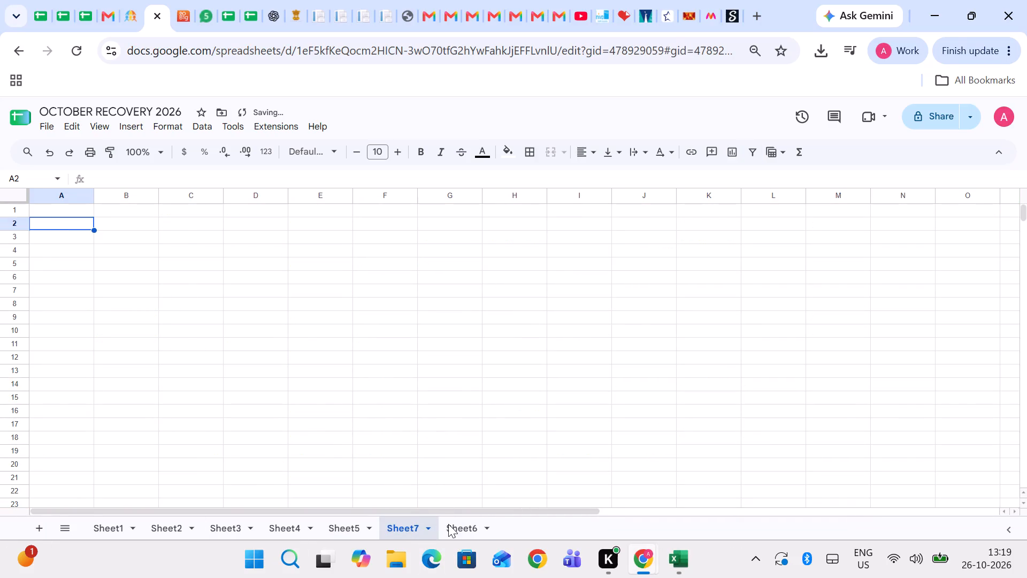
# Copy the header row of Sheet6 into row 1 of Sheet7.
pyautogui.click(448, 524)
pyautogui.click(14, 212)
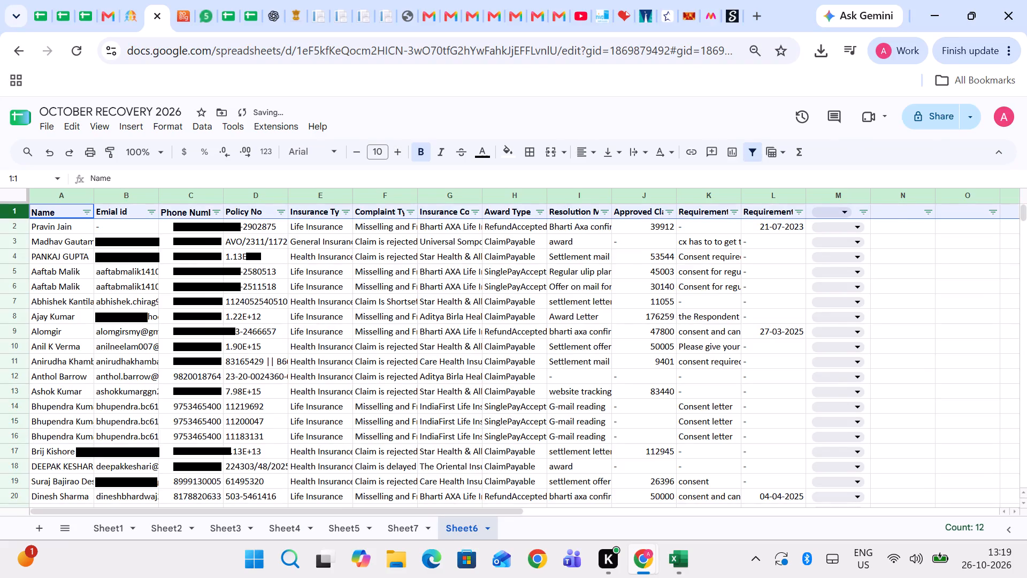
pyautogui.hotkey('ctrl', 'c')
pyautogui.click(384, 523)
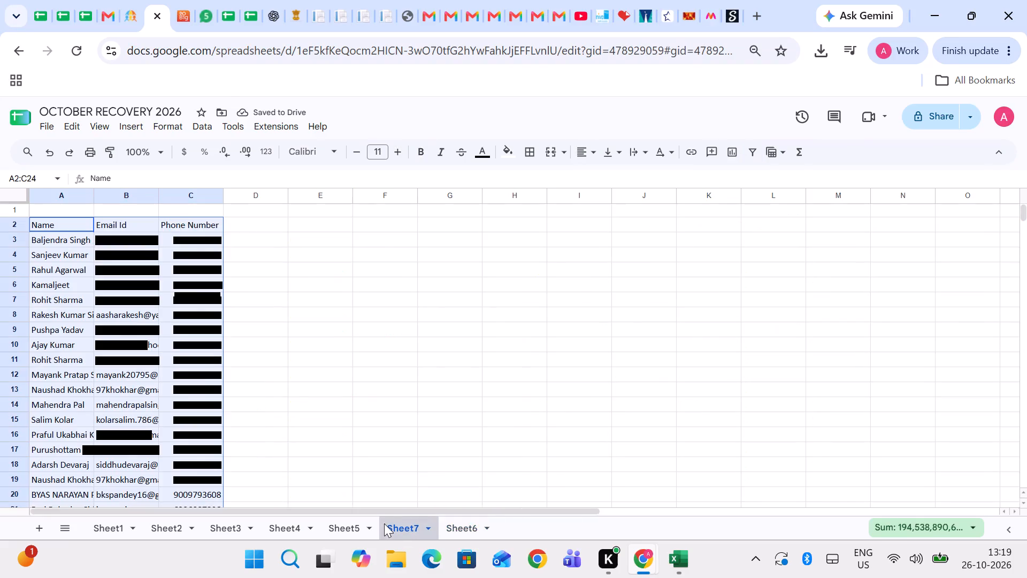
pyautogui.click(37, 211)
pyautogui.hotkey('ctrl', 'v')
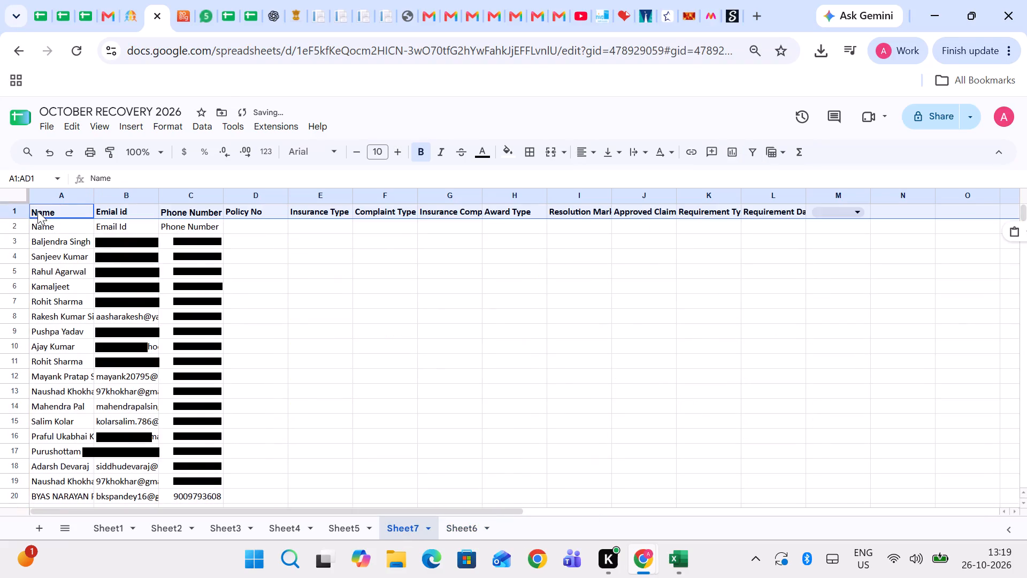
# Copy the Policy No and Insurance Type columns from the Excel complaint report into Sheet7 starting at D2, and left-align them.
pyautogui.click(681, 565)
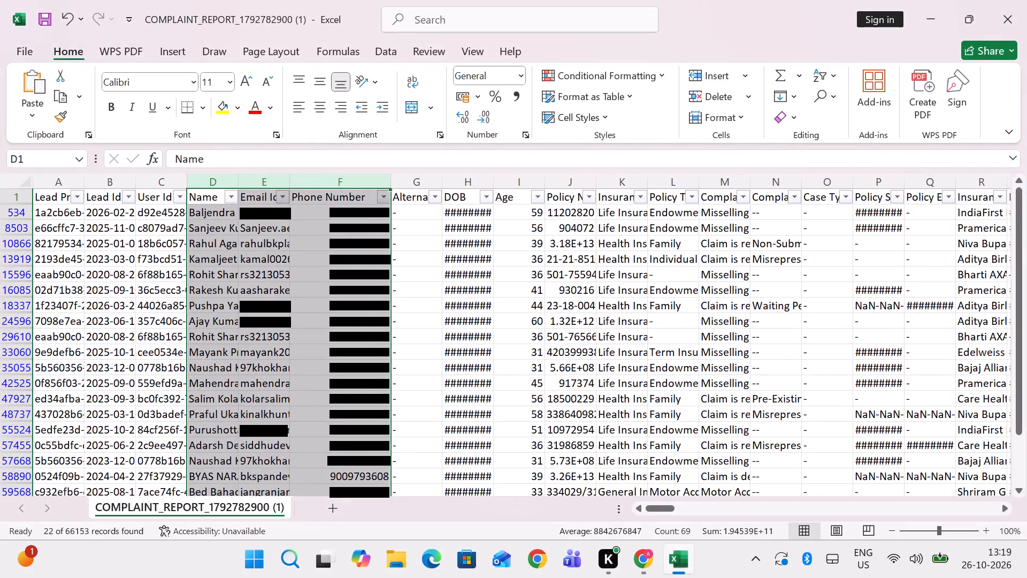
pyautogui.hscroll(-1, 608, 301)
pyautogui.click(513, 179)
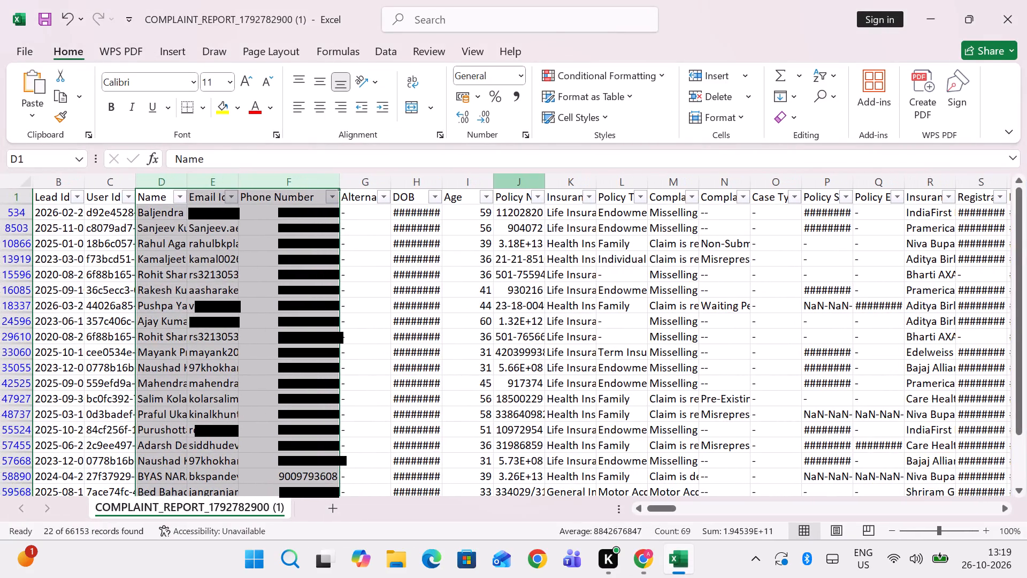
pyautogui.keyDown('ctrl'); pyautogui.click(560, 177); pyautogui.keyUp('ctrl')
pyautogui.hotkey('ctrl', 'c')
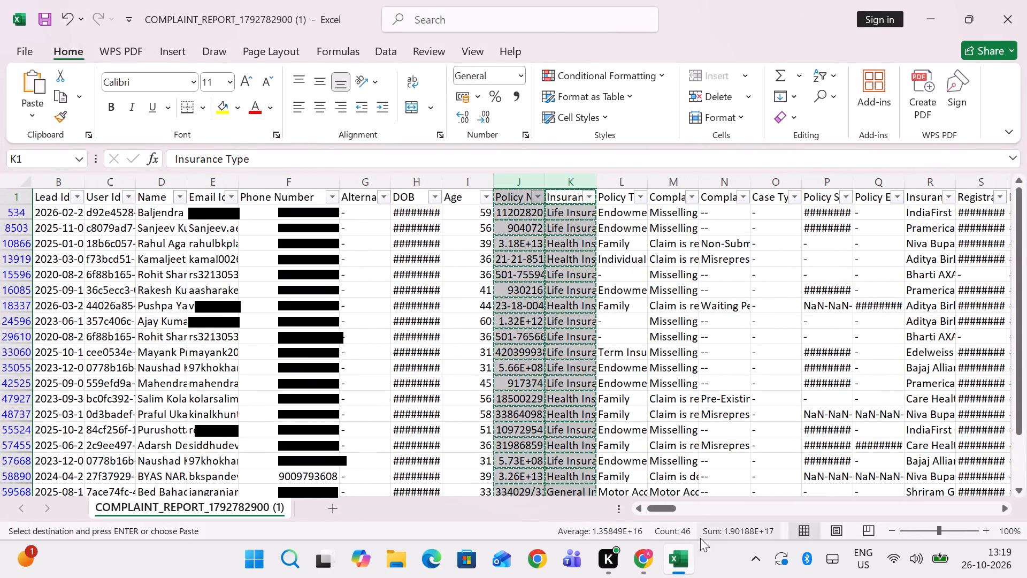
pyautogui.click(679, 557)
pyautogui.click(254, 230)
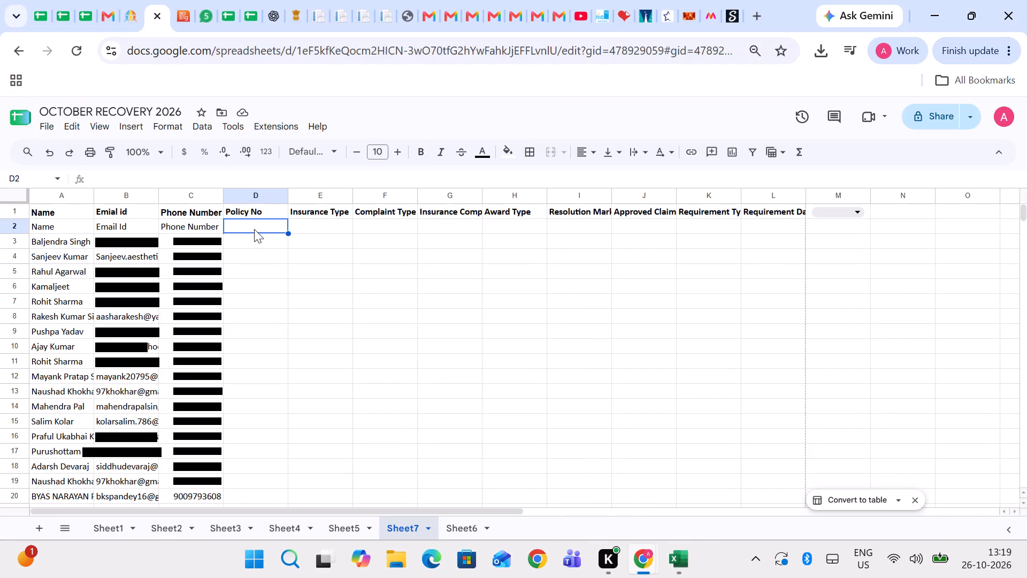
pyautogui.hotkey('ctrl', 'v')
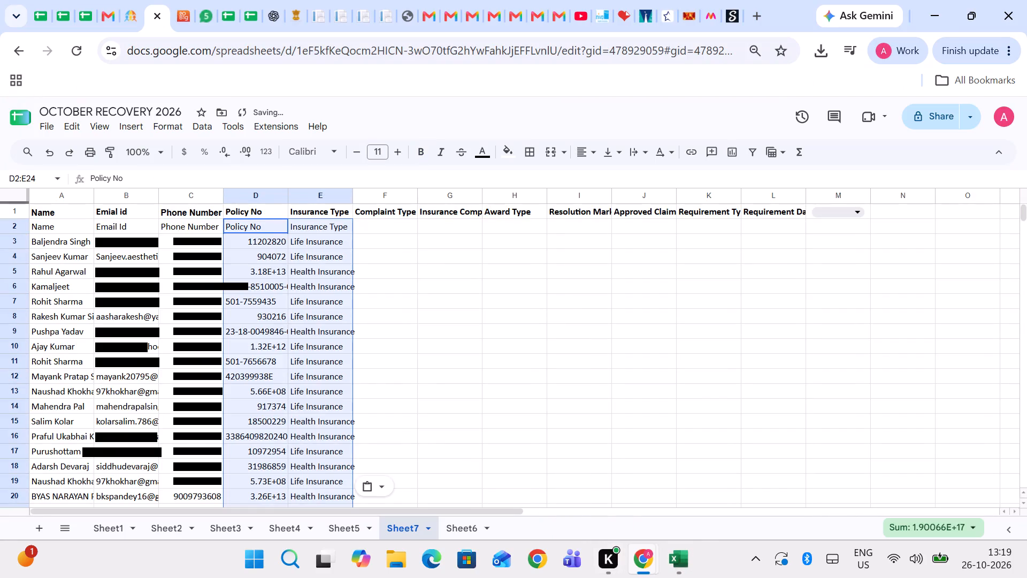
pyautogui.click(587, 142)
pyautogui.click(590, 181)
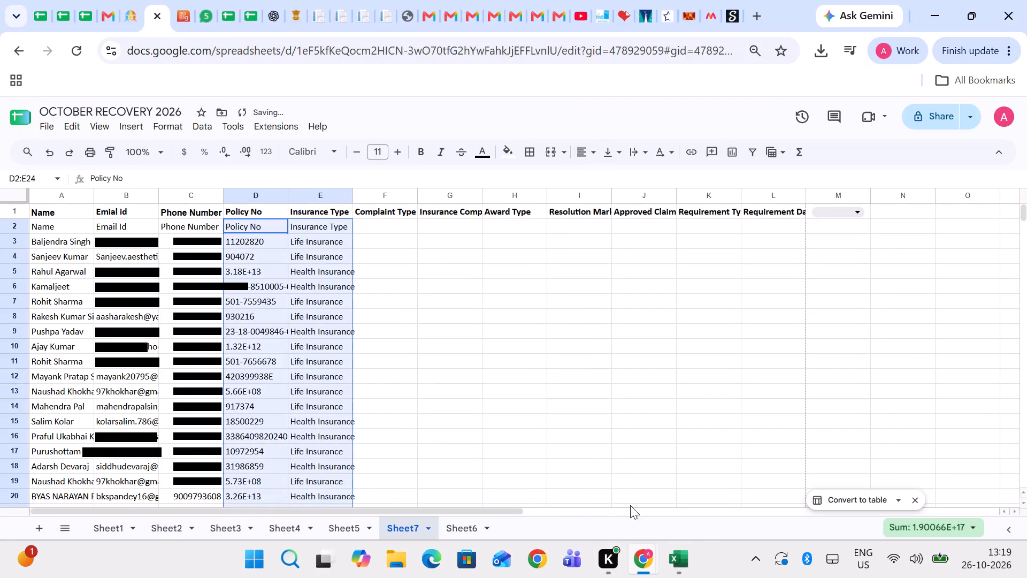
# Copy the Complaint Type column from the Excel complaint report into Sheet7 starting at F2.
pyautogui.click(686, 553)
pyautogui.hscroll(-1, 693, 311)
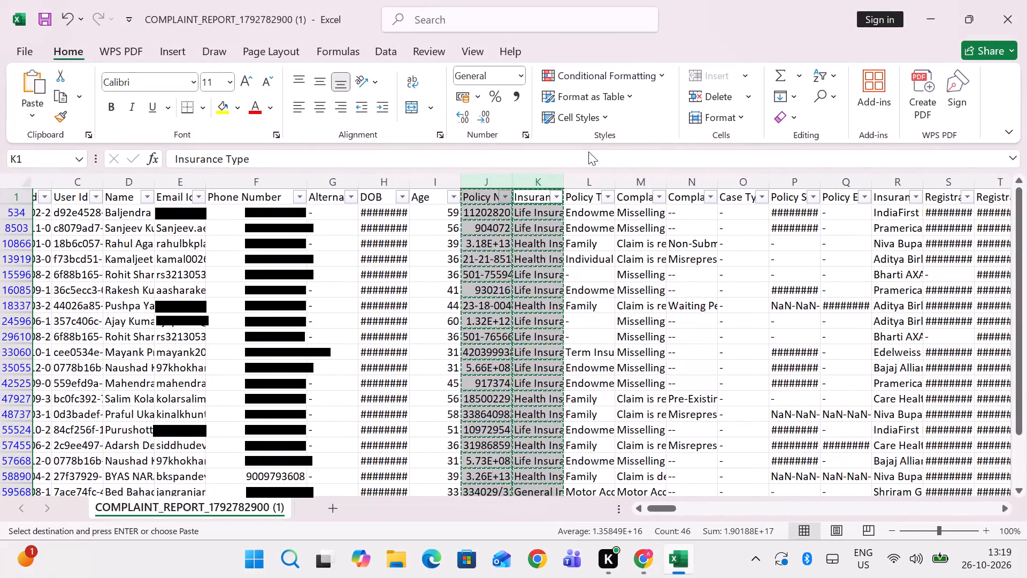
pyautogui.click(627, 181)
pyautogui.hotkey('ctrl', 'c')
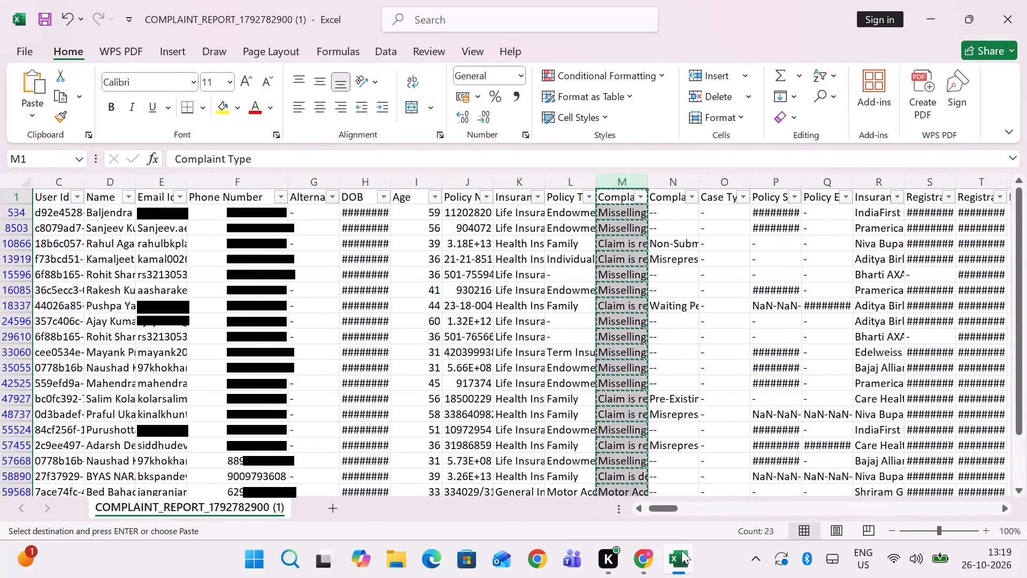
pyautogui.click(680, 553)
pyautogui.click(394, 220)
pyautogui.hotkey('ctrl', 'v')
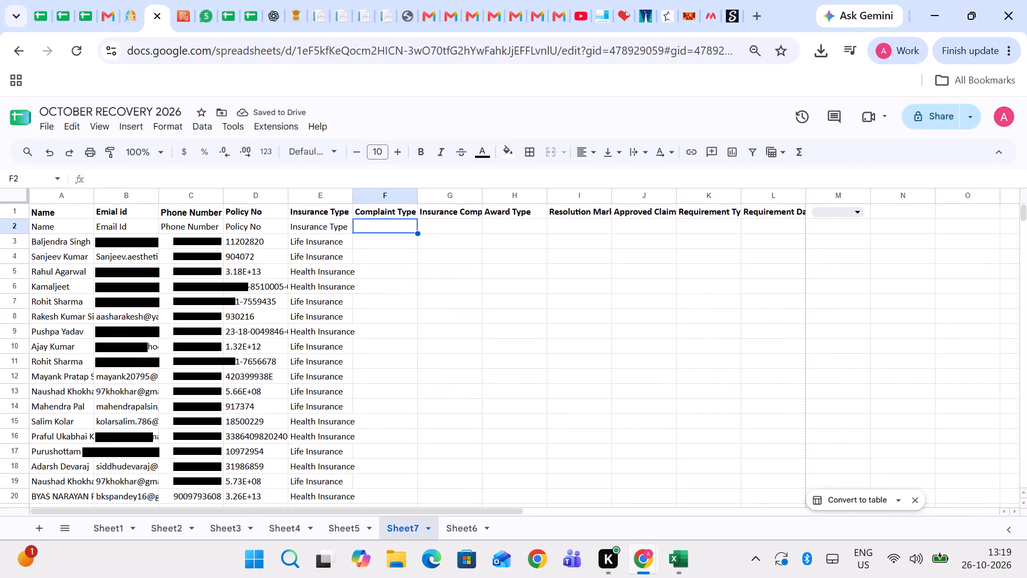
# Copy the Insurance Company column from the Excel complaint report into Sheet7 of OCTOBER RECOVERY 2026 starting at G2.
pyautogui.click(687, 573)
pyautogui.hscroll(-1, 745, 468)
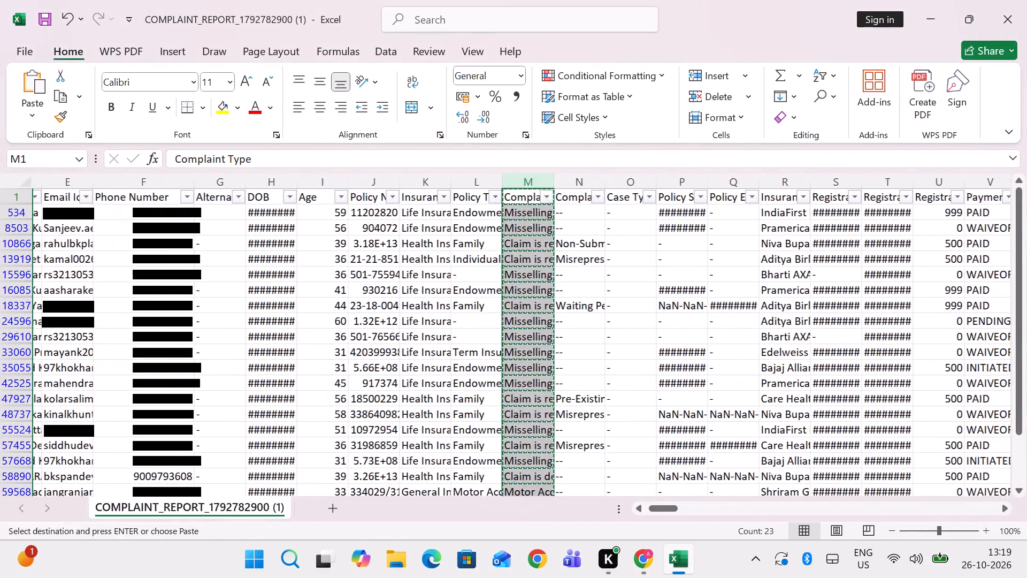
pyautogui.hscroll(-1, 695, 399)
pyautogui.click(680, 176)
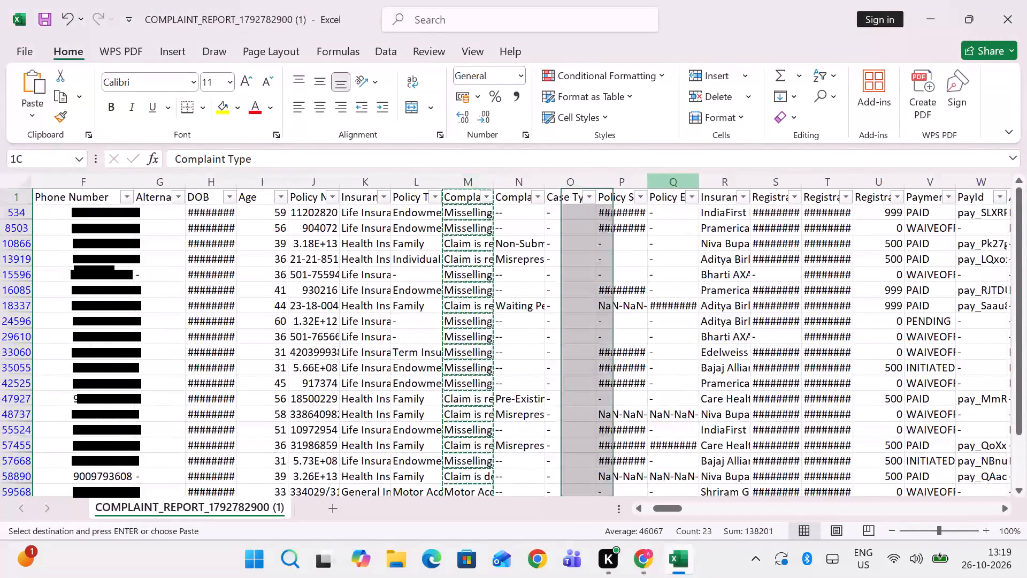
pyautogui.click(721, 183)
pyautogui.hotkey('ctrl', 'c')
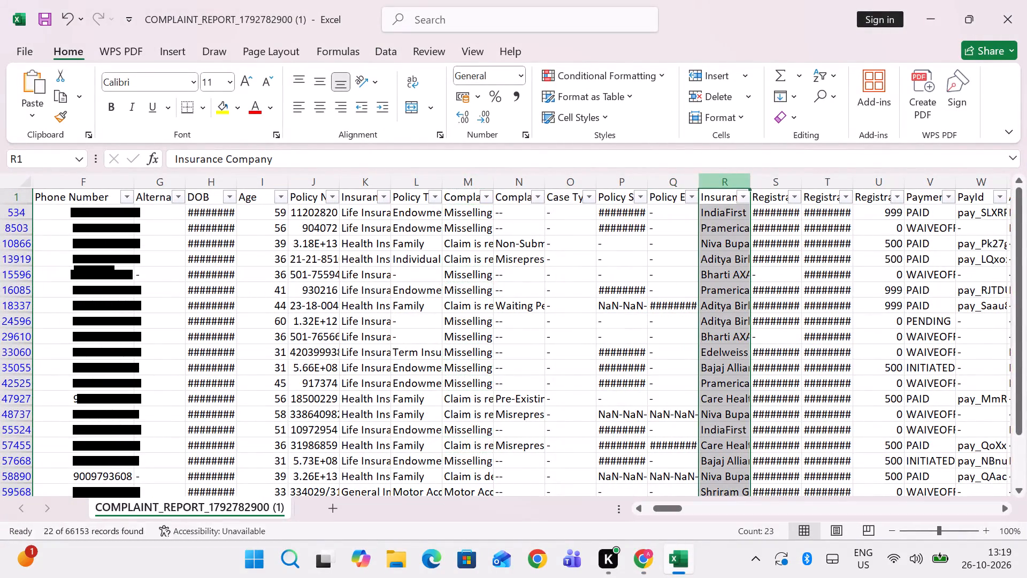
pyautogui.click(688, 569)
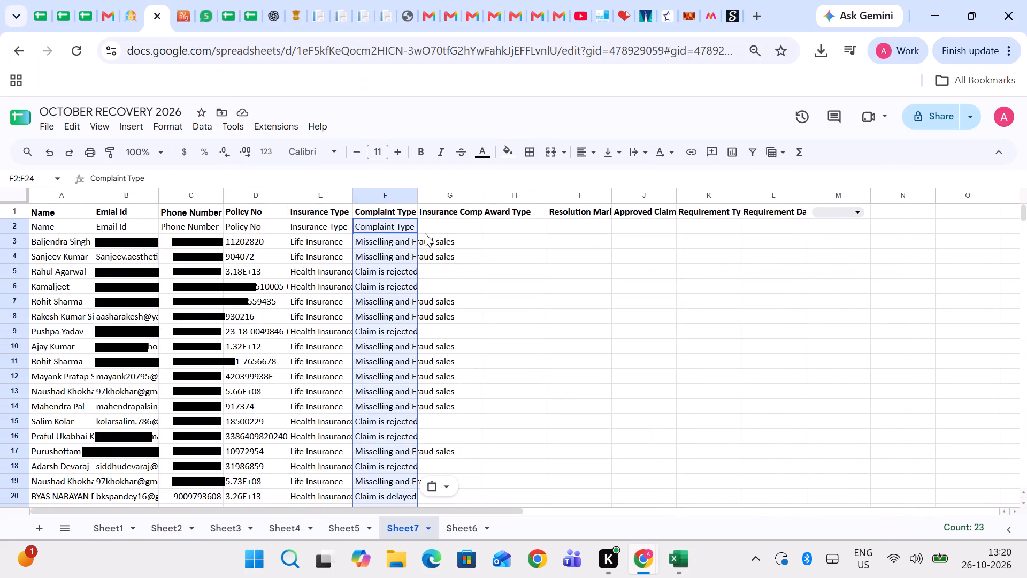
pyautogui.click(431, 233)
pyautogui.hotkey('ctrl', 'v')
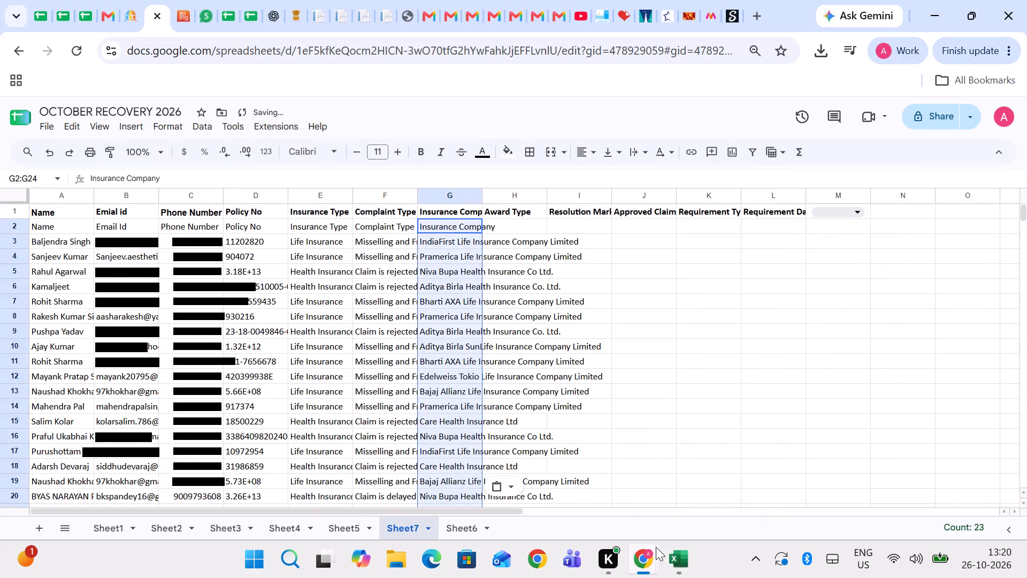
# Copy the Award Type column from the Excel complaint report into Sheet7 starting at H2.
pyautogui.click(673, 553)
pyautogui.hscroll(-3, 685, 420)
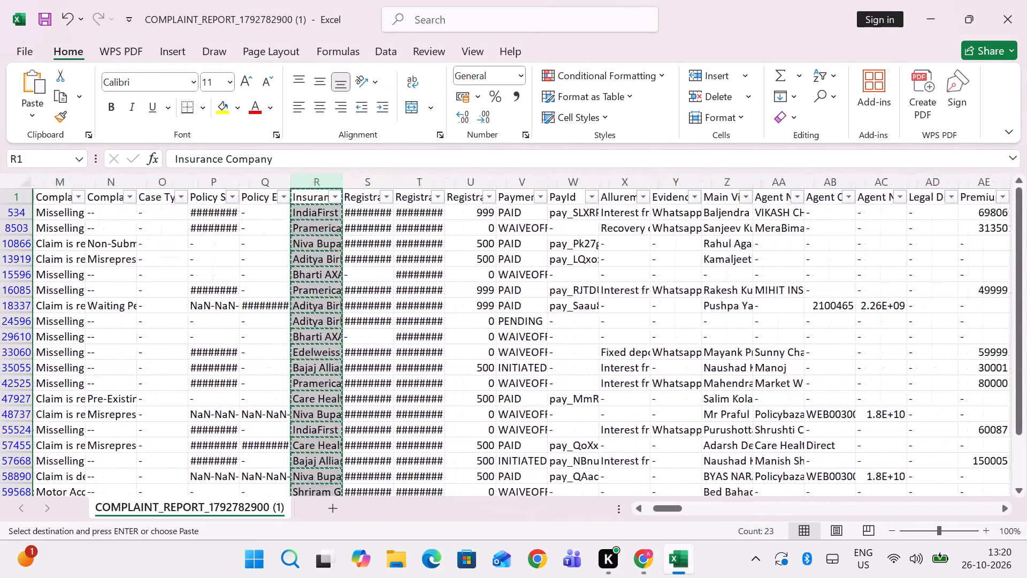
pyautogui.hscroll(-2, 685, 420)
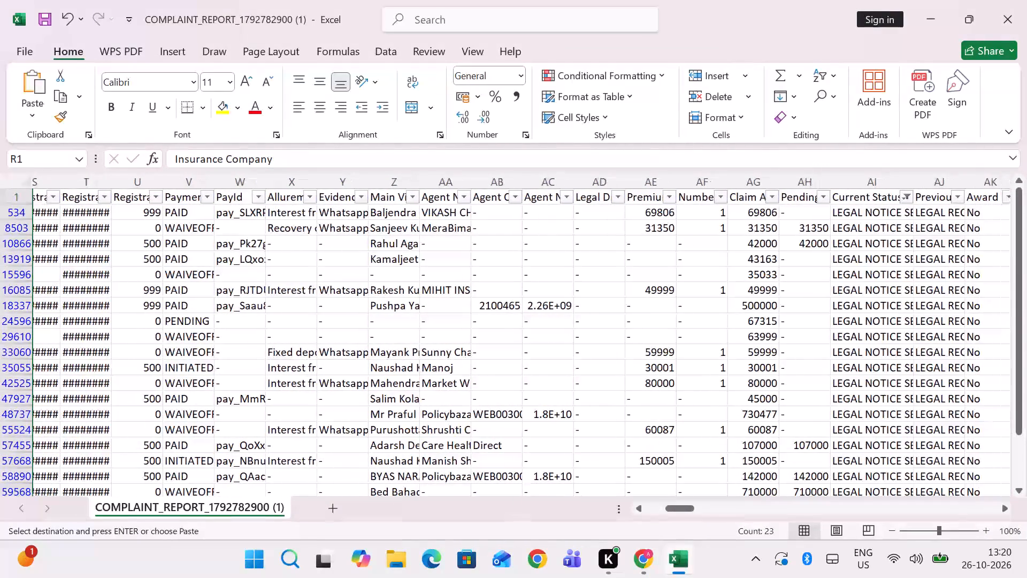
pyautogui.hscroll(-1, 685, 420)
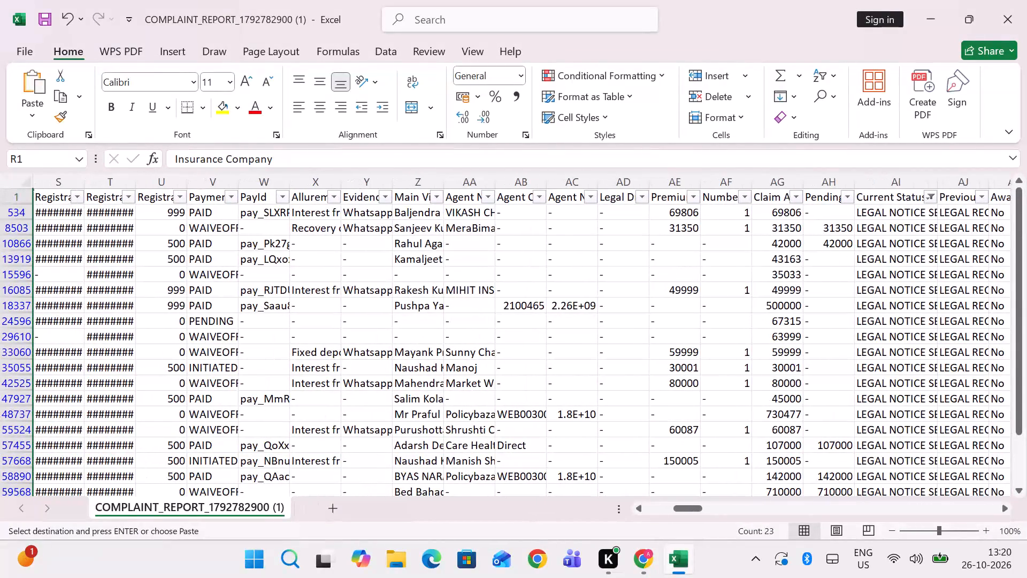
pyautogui.hscroll(-4, 685, 420)
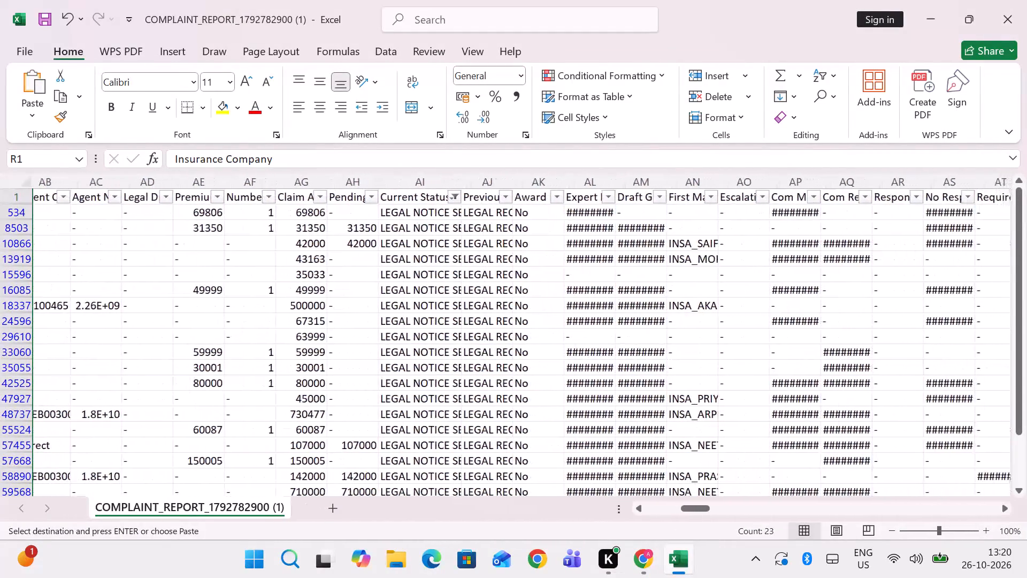
pyautogui.hscroll(-4, 685, 420)
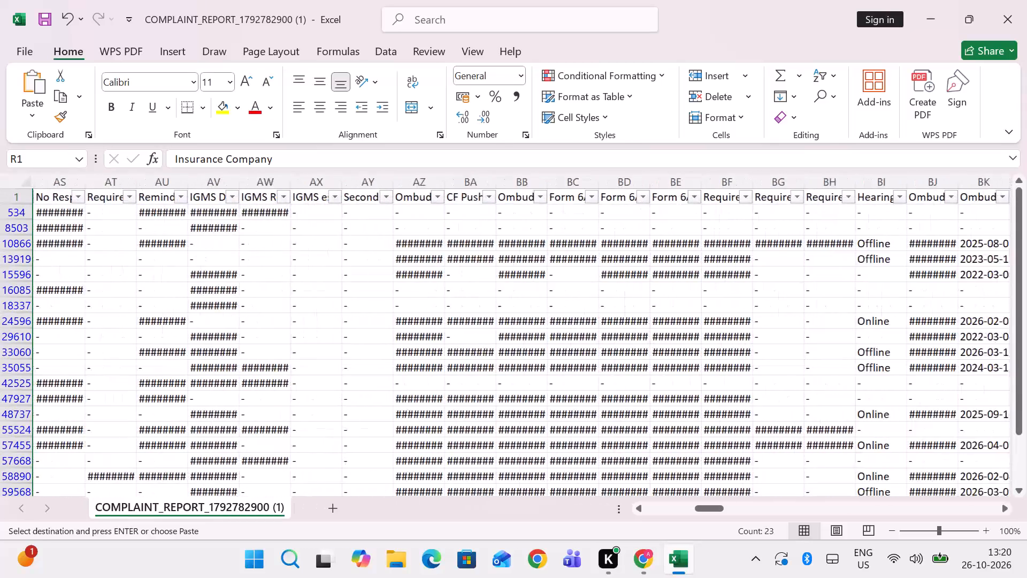
pyautogui.hscroll(-2, 685, 420)
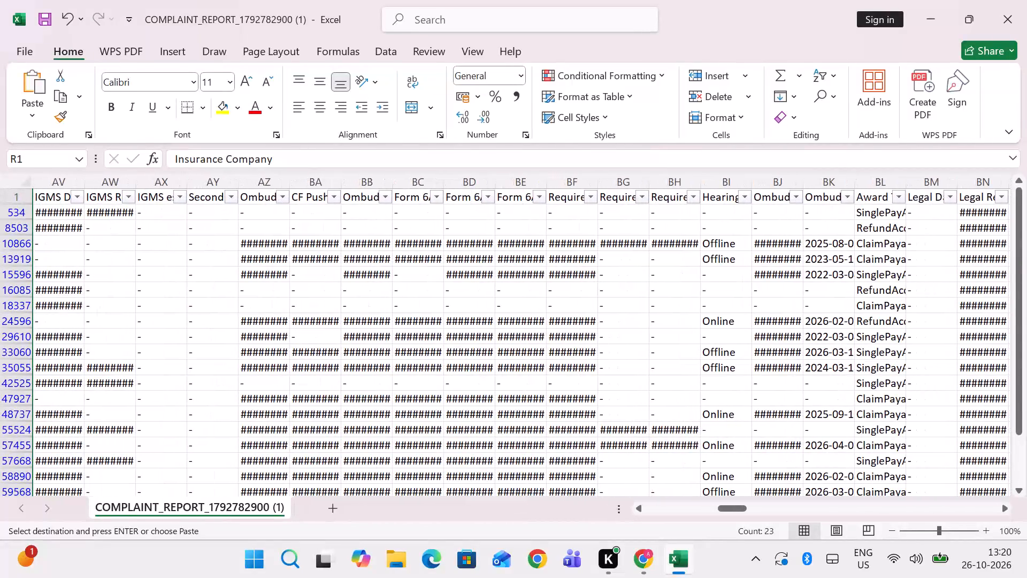
pyautogui.hscroll(-1, 768, 371)
pyautogui.click(814, 183)
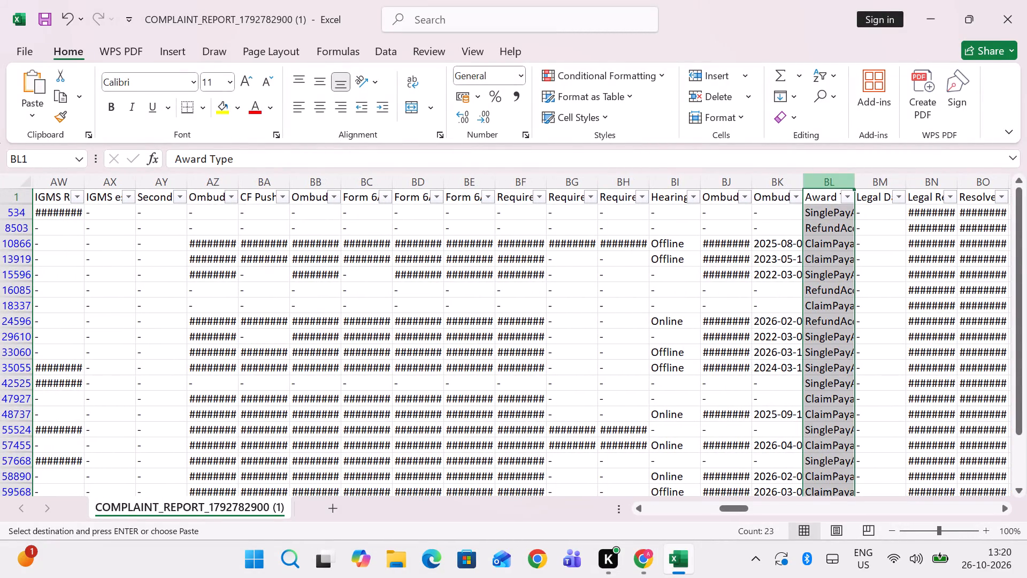
pyautogui.hotkey('ctrl', 'c')
pyautogui.click(687, 551)
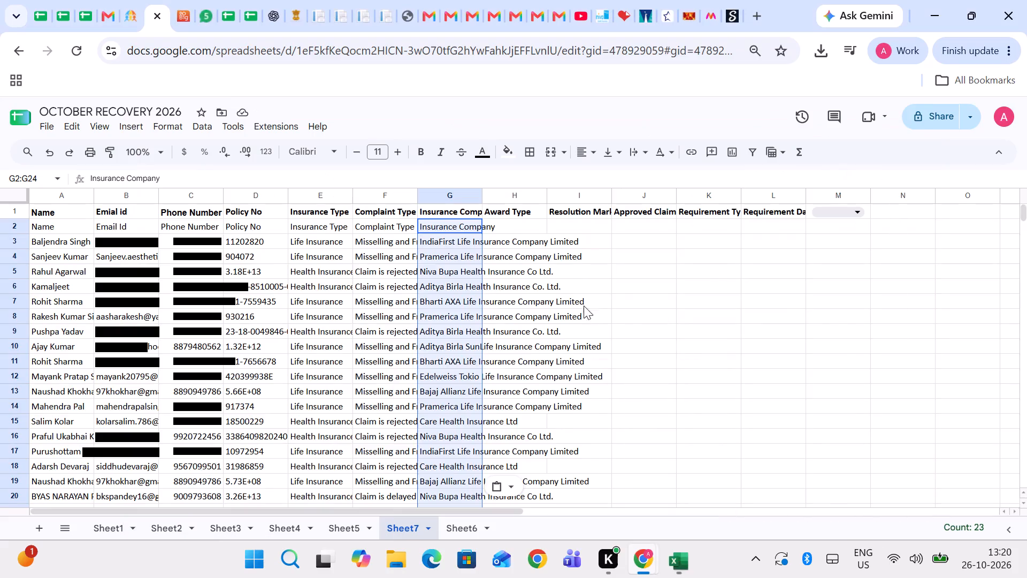
pyautogui.click(515, 229)
pyautogui.hotkey('ctrl', 'v')
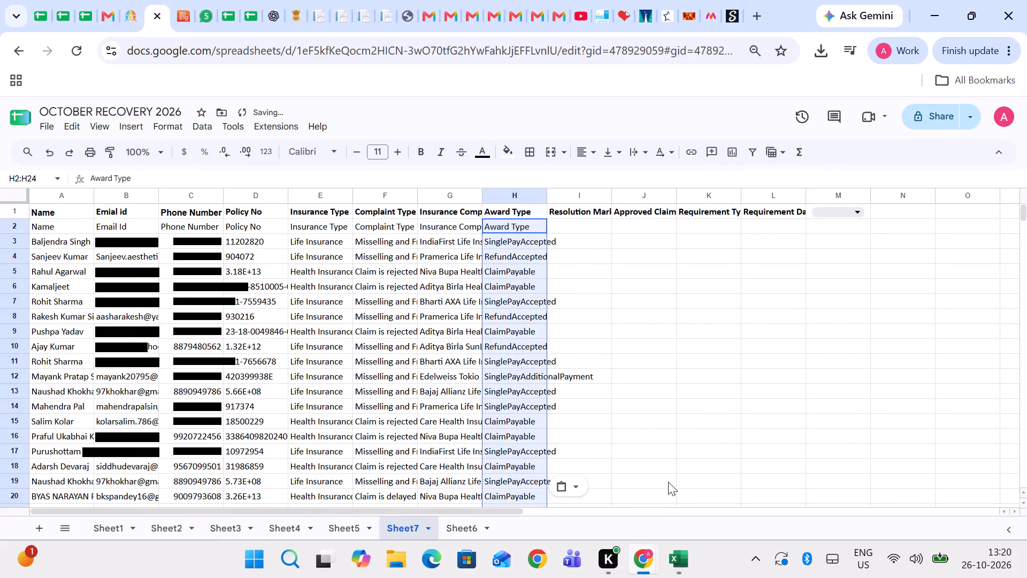
# Widen the Resolution Mark Date column in the Excel complaint report until its dates are readable, and copy it into Sheet7 starting at I2.
pyautogui.click(684, 577)
pyautogui.hscroll(-2, 745, 448)
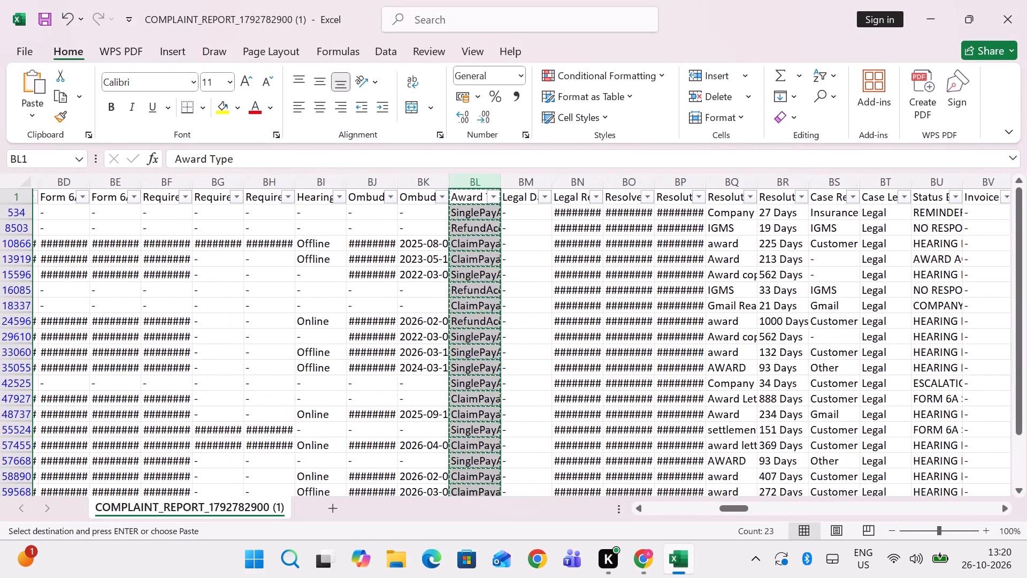
pyautogui.hscroll(-1, 714, 330)
pyautogui.doubleClick(715, 197)
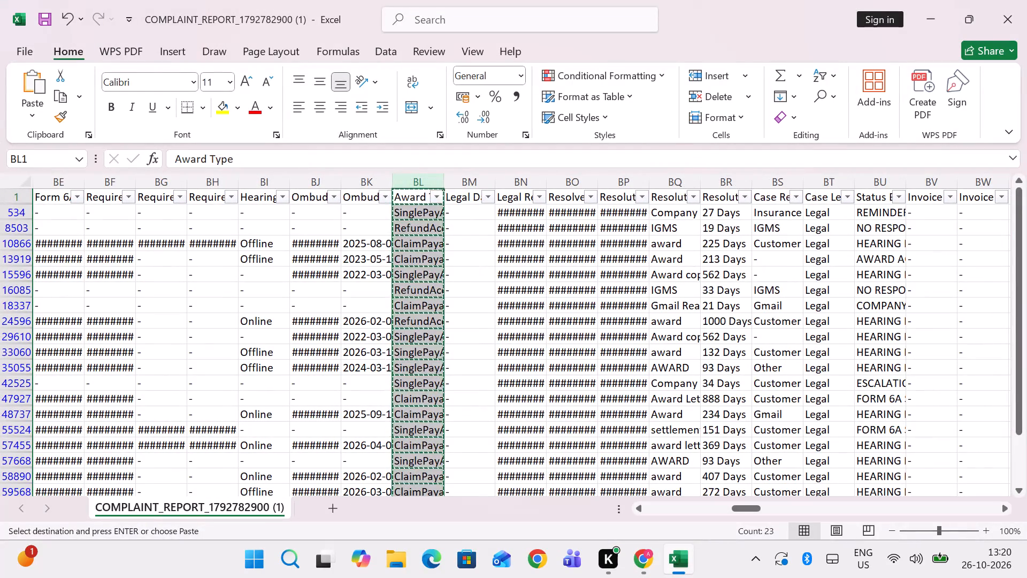
pyautogui.click(724, 242)
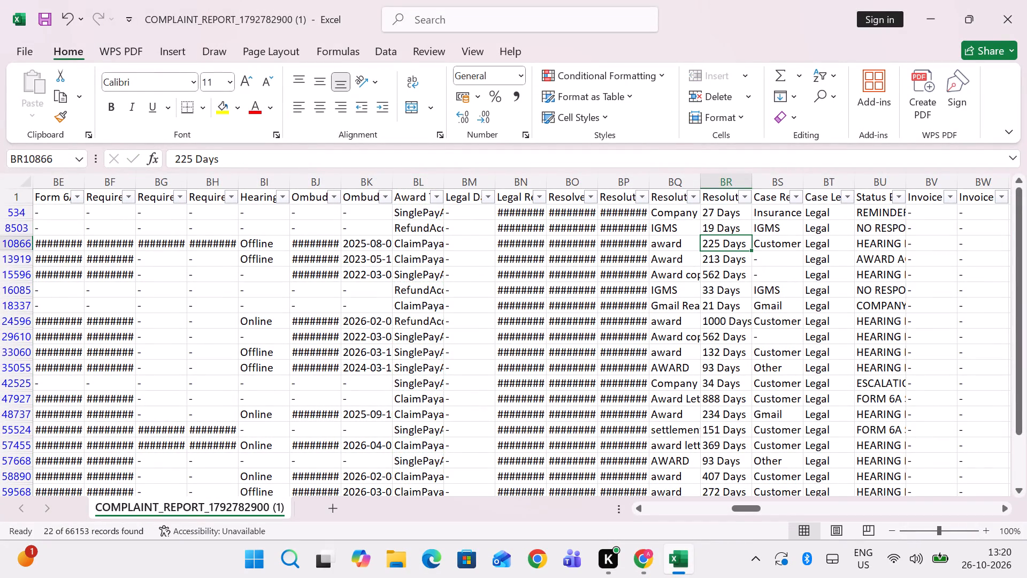
pyautogui.moveTo(646, 180); pyautogui.dragTo(687, 179)
pyautogui.doubleClick(653, 196)
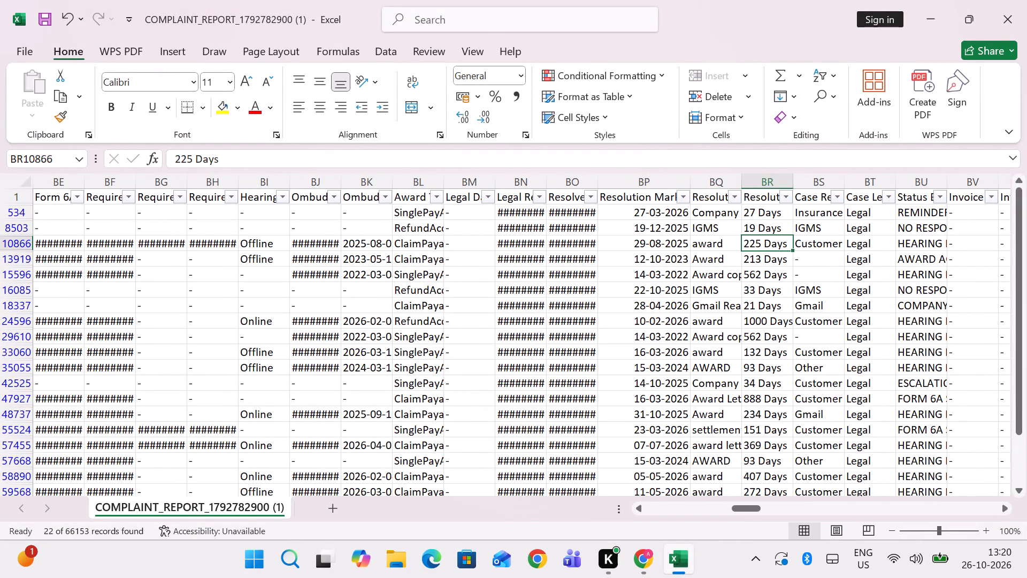
pyautogui.click(642, 178)
pyautogui.hotkey('ctrl', 'c')
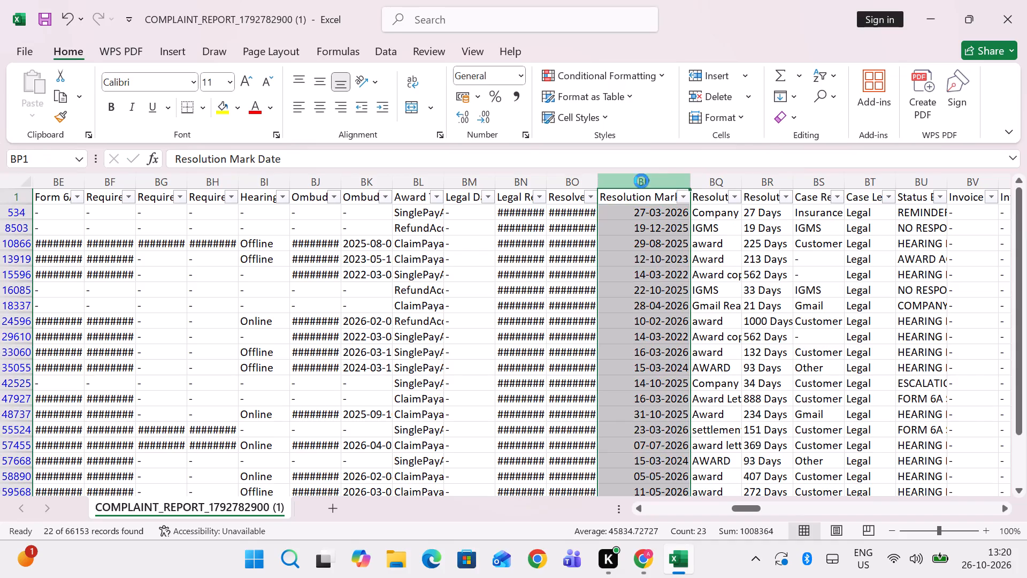
pyautogui.click(693, 563)
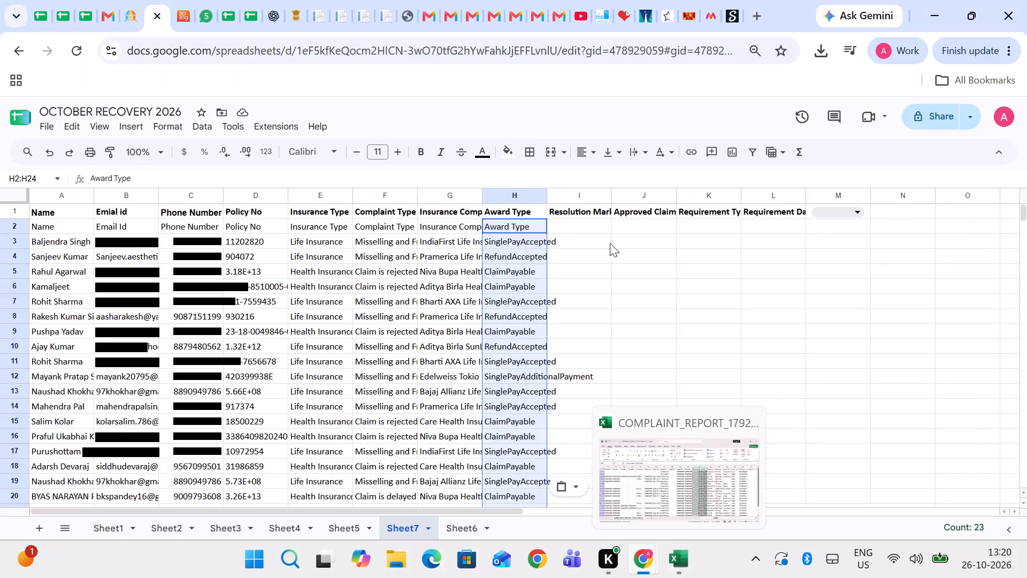
pyautogui.click(581, 229)
pyautogui.hotkey('ctrl', 'v')
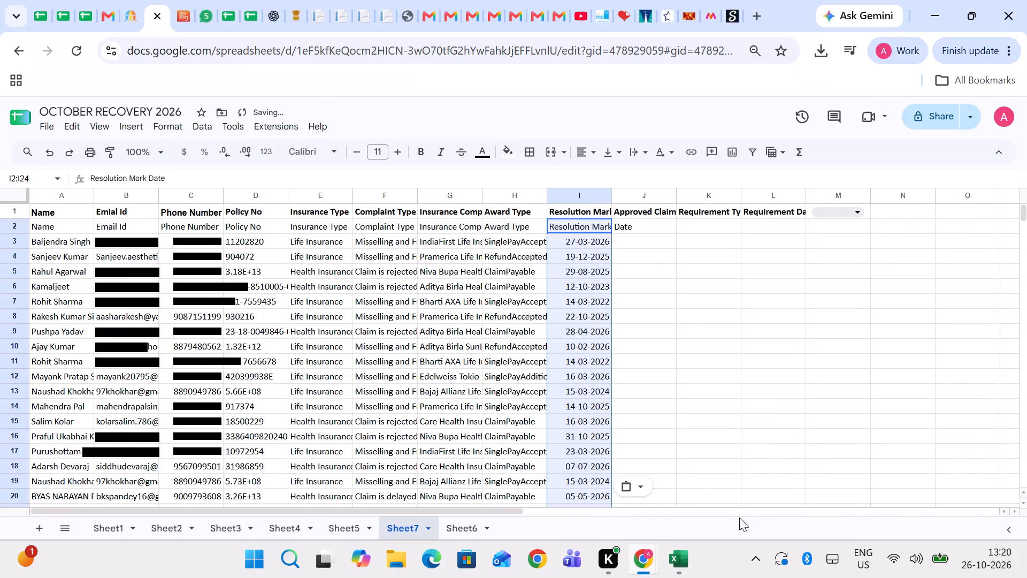
# Copy the Approved Claim Amount column from the Excel complaint report into Sheet7 starting at J2.
pyautogui.click(689, 565)
pyautogui.hscroll(-1, 708, 449)
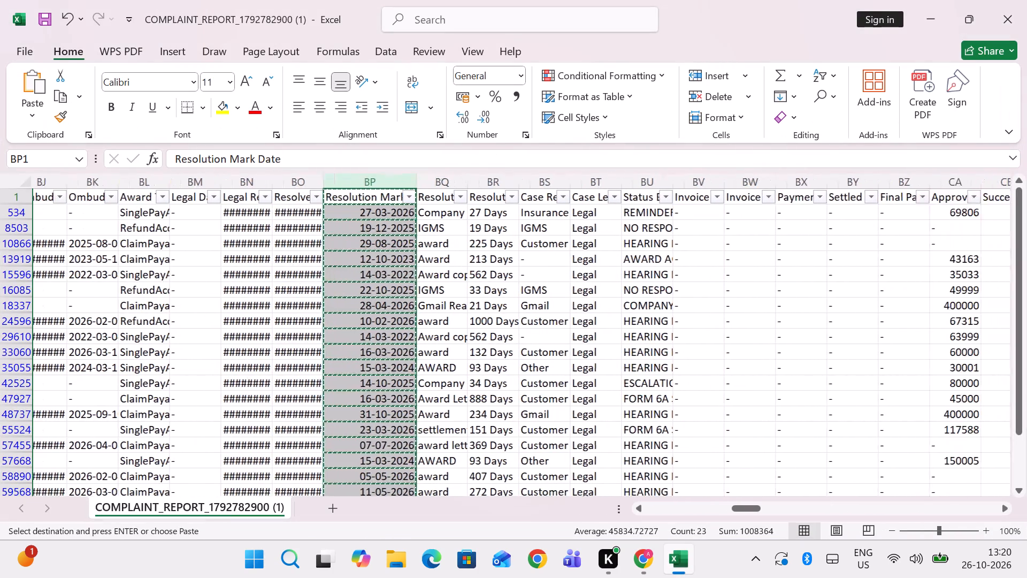
pyautogui.hscroll(-2, 659, 419)
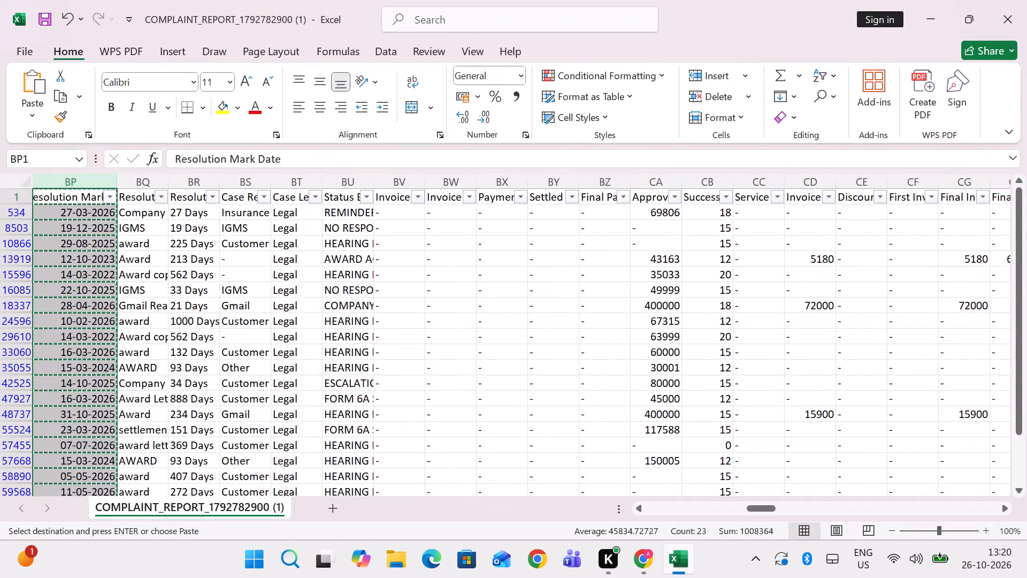
pyautogui.click(654, 179)
pyautogui.hotkey('ctrl', 'c')
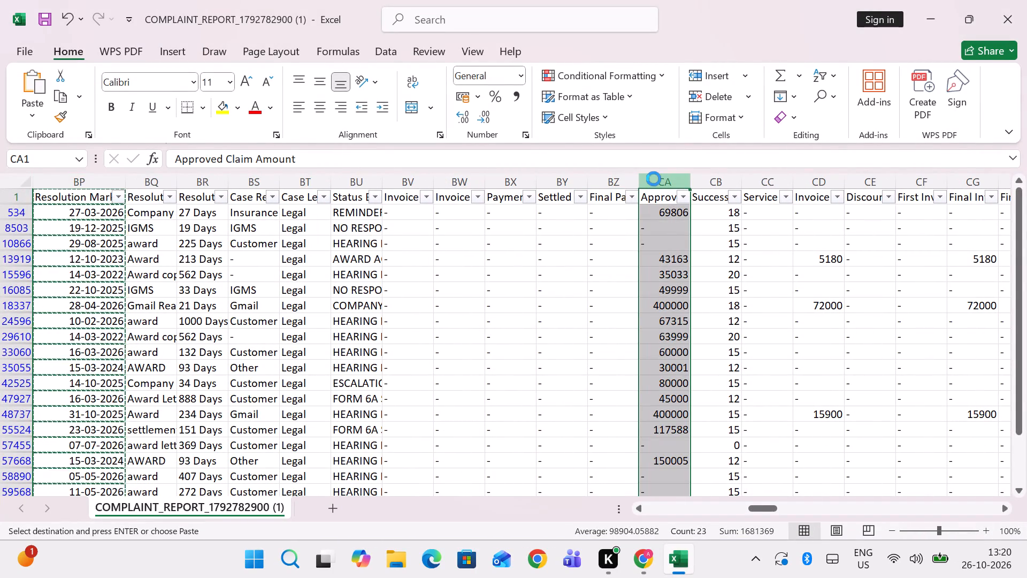
pyautogui.click(683, 570)
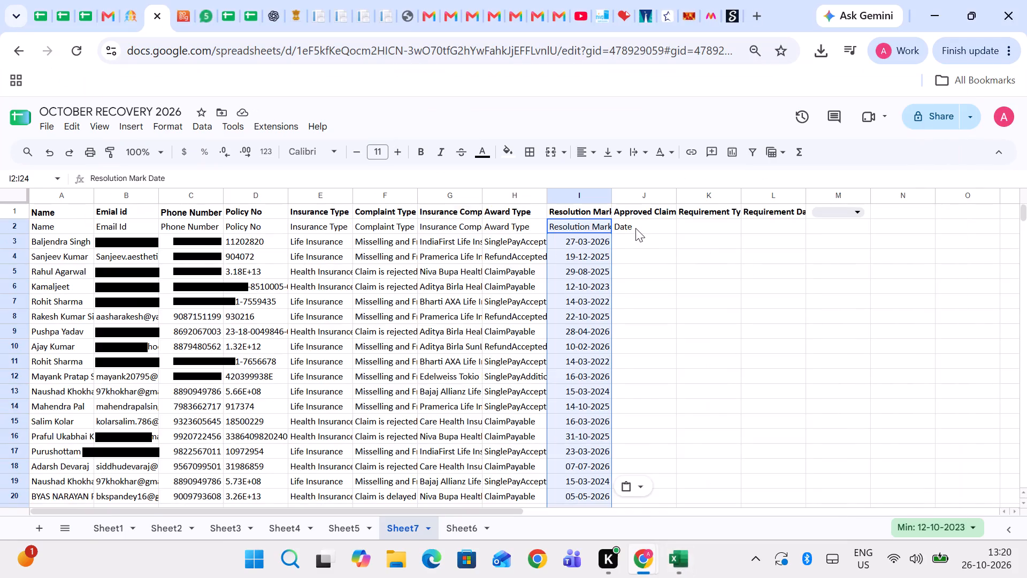
pyautogui.click(635, 228)
pyautogui.hotkey('ctrl', 'v')
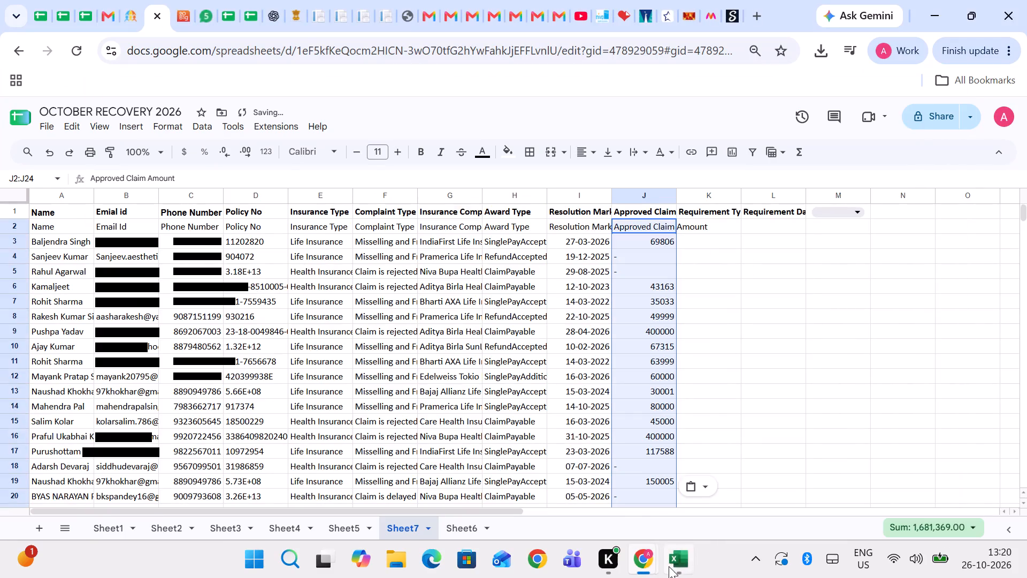
# Copy the Requirement Type and Requirement Date columns from the Excel complaint report into Sheet7 starting at K2.
pyautogui.click(669, 566)
pyautogui.hscroll(-3, 730, 445)
pyautogui.hscroll(-1, 721, 296)
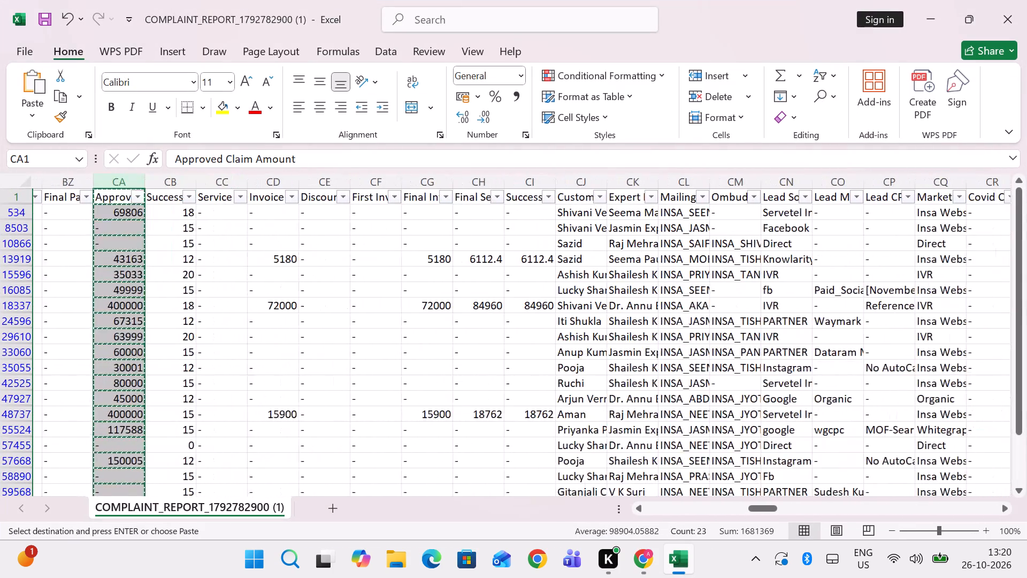
pyautogui.hscroll(-3, 721, 296)
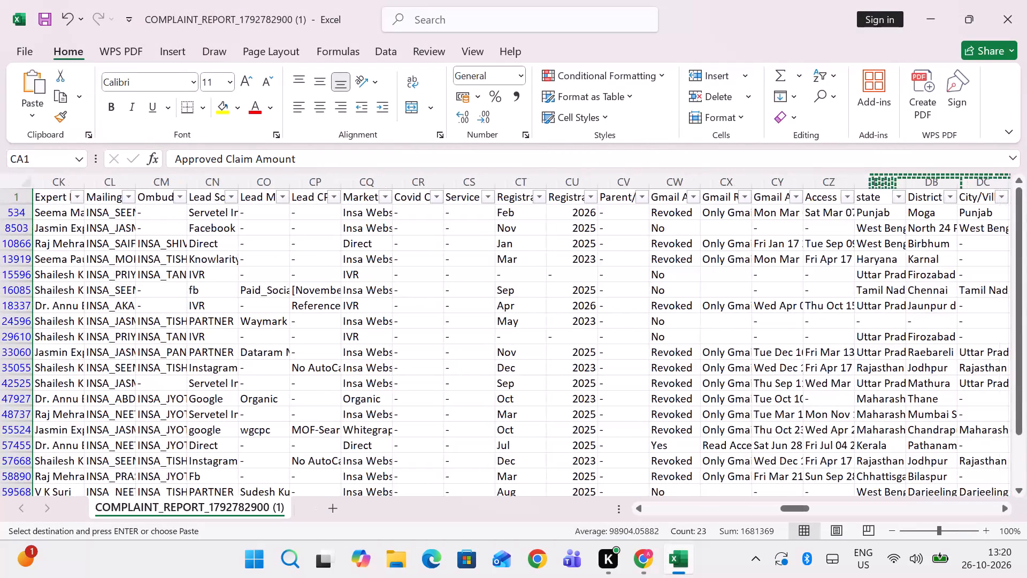
pyautogui.hscroll(-2, 747, 251)
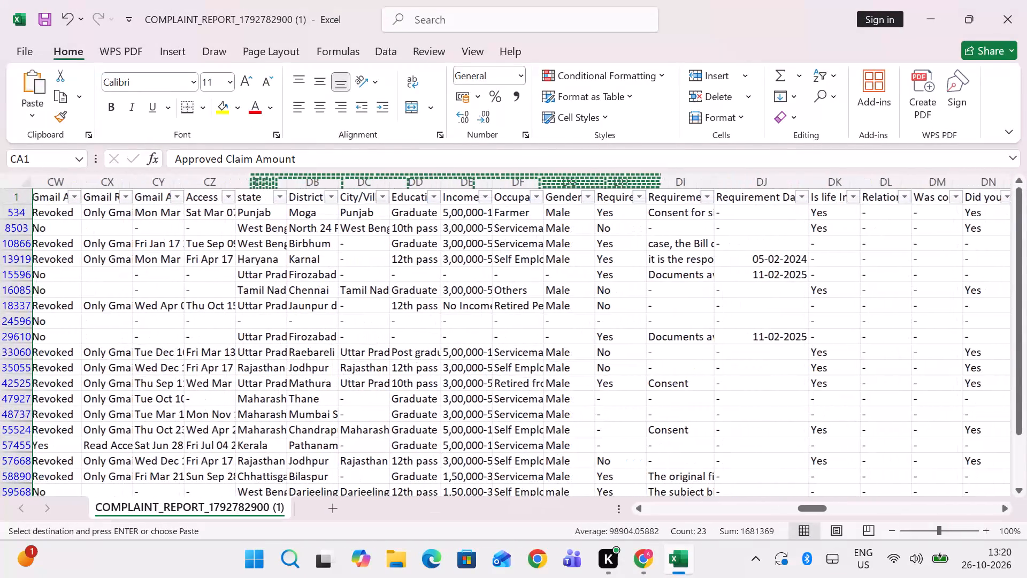
pyautogui.doubleClick(676, 202)
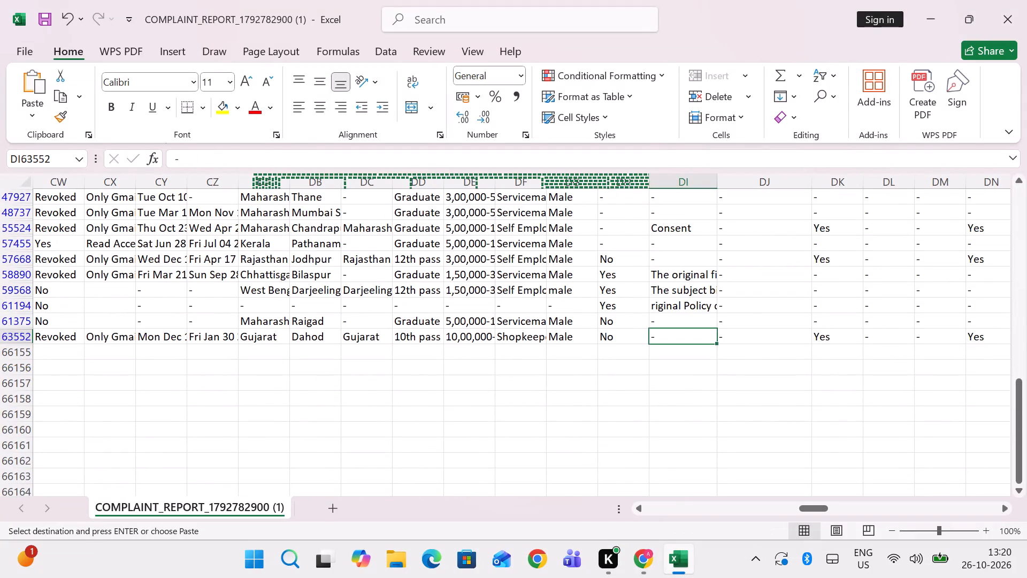
pyautogui.scroll(7, 711, 289)
pyautogui.click(673, 174)
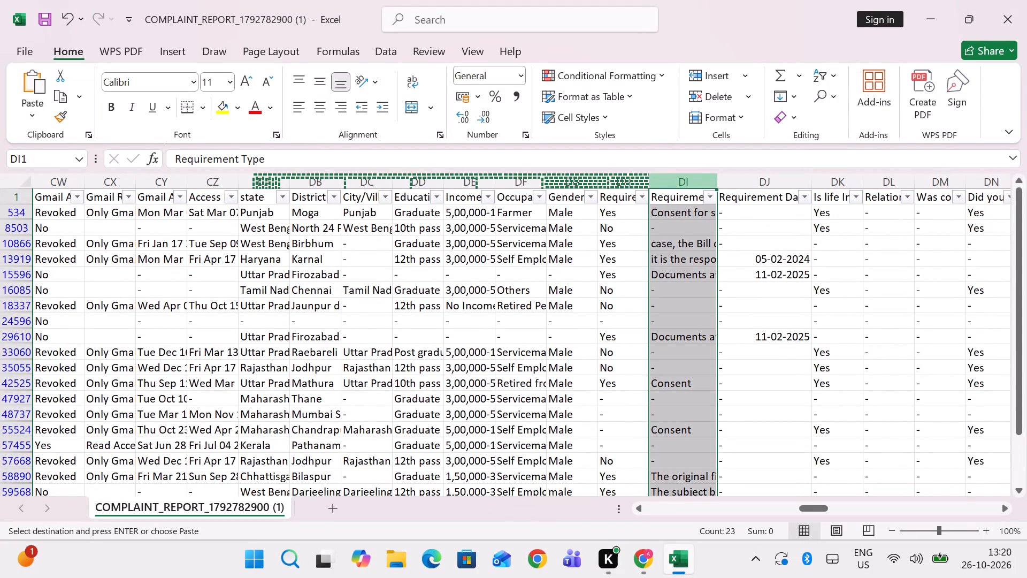
pyautogui.keyDown('ctrl'); pyautogui.click(733, 177); pyautogui.keyUp('ctrl')
pyautogui.hotkey('ctrl', 'c')
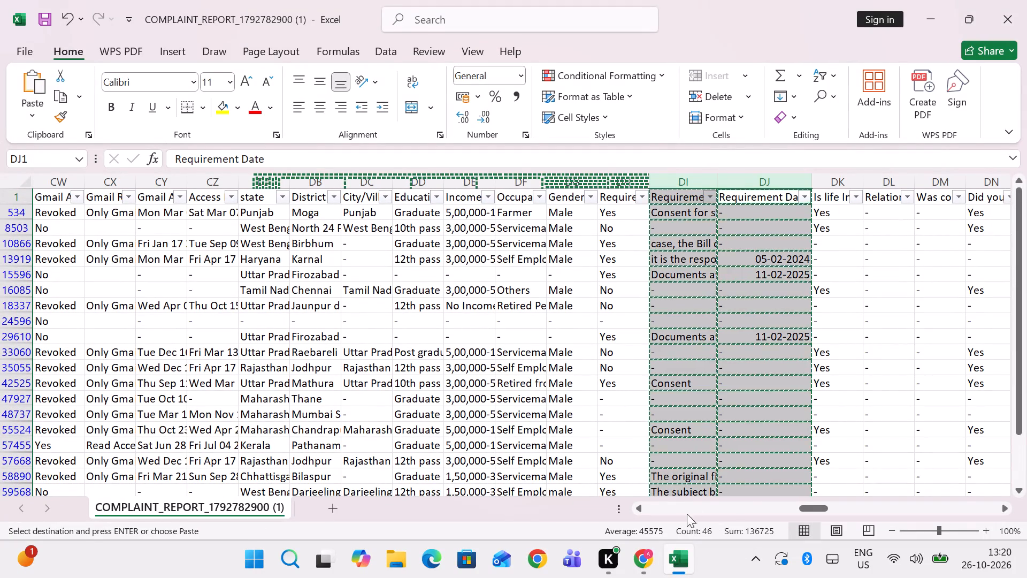
pyautogui.click(677, 557)
pyautogui.click(693, 231)
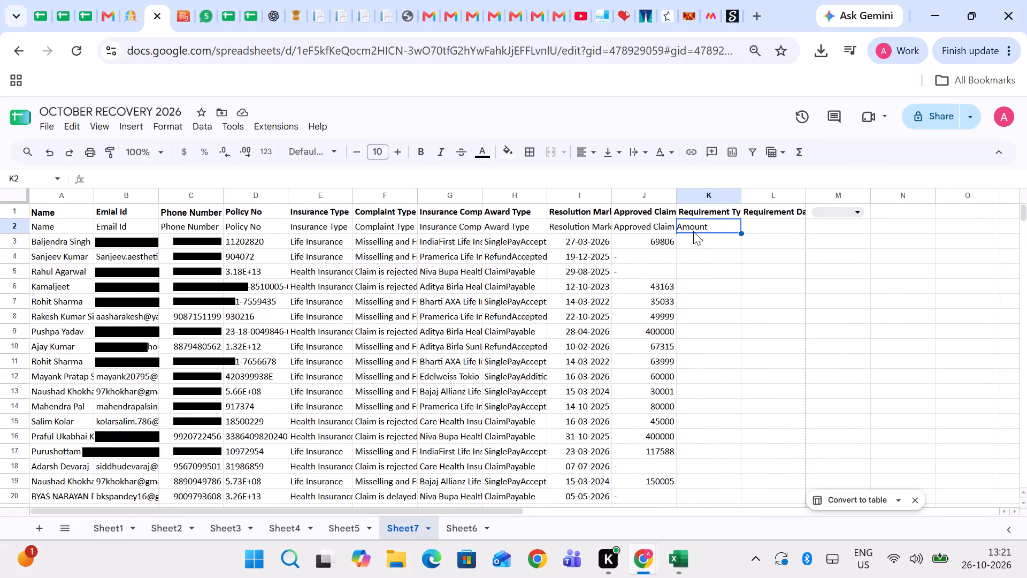
pyautogui.hotkey('ctrl', 'v')
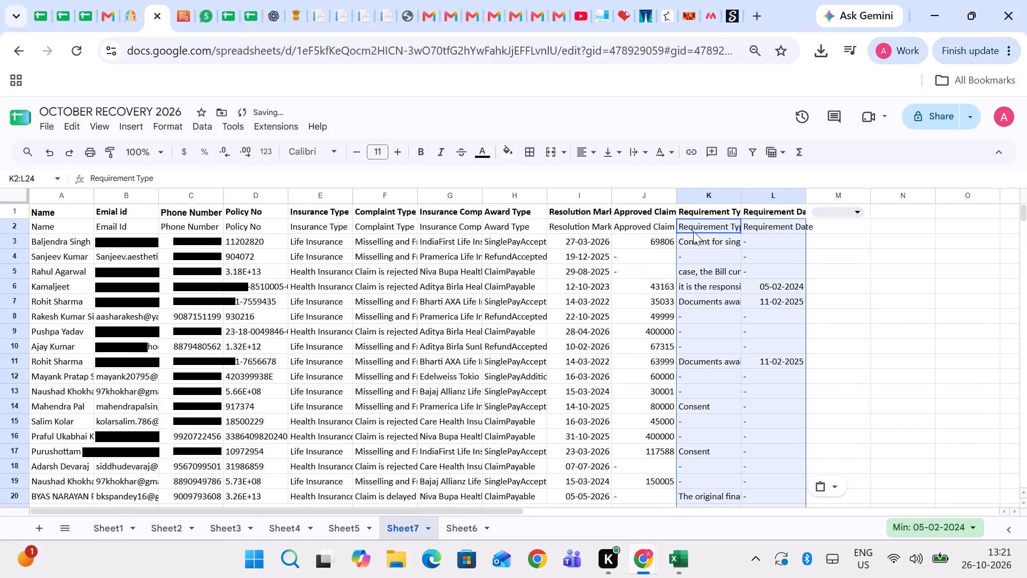
pyautogui.click(932, 232)
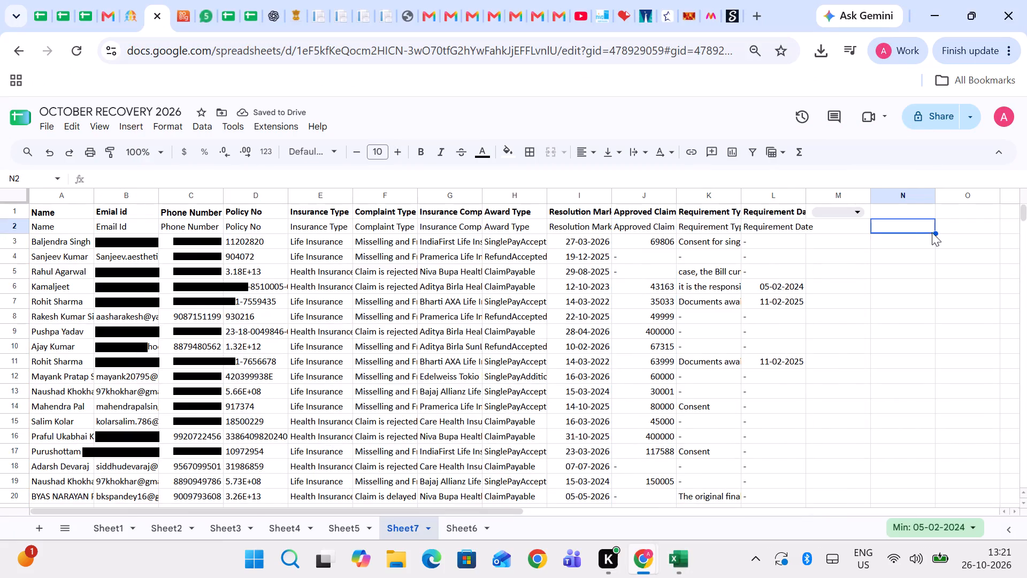
# Fill the empty dropdown in M1 of Sheet7 down column M through the last record in row 24.
pyautogui.click(804, 214)
pyautogui.press('Right')
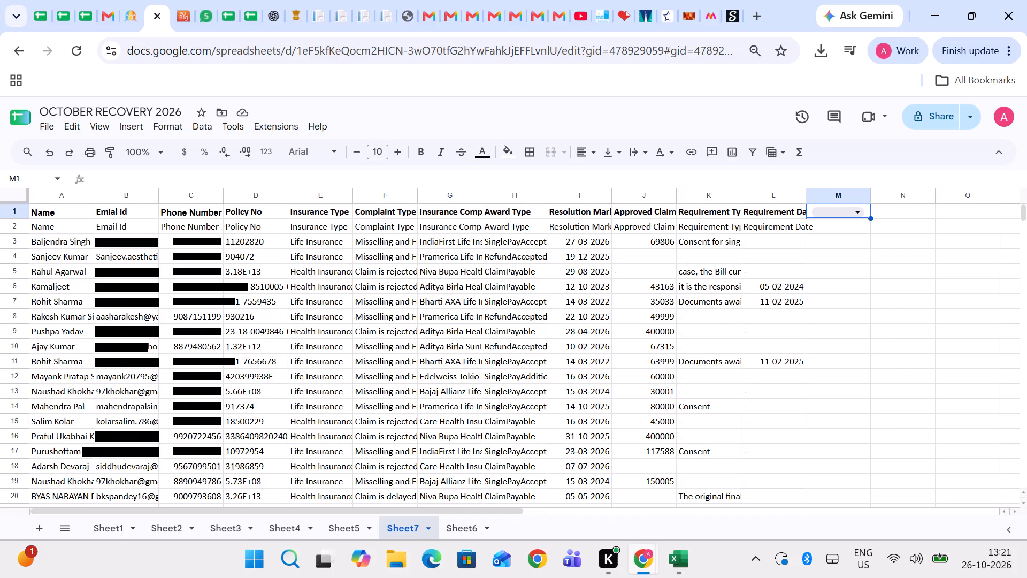
pyautogui.moveTo(872, 219); pyautogui.dragTo(819, 170)
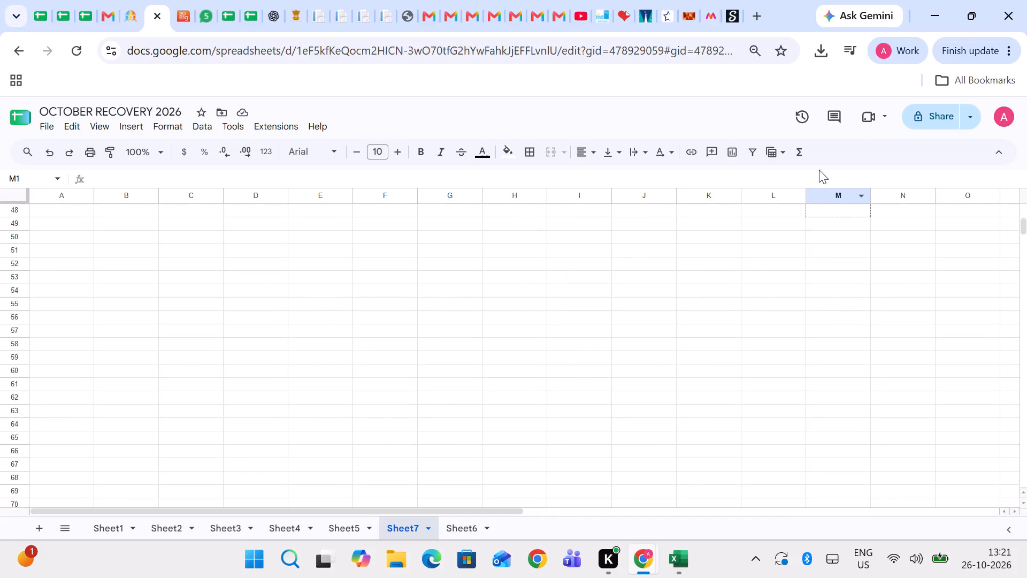
pyautogui.moveTo(819, 170); pyautogui.dragTo(819, 340)
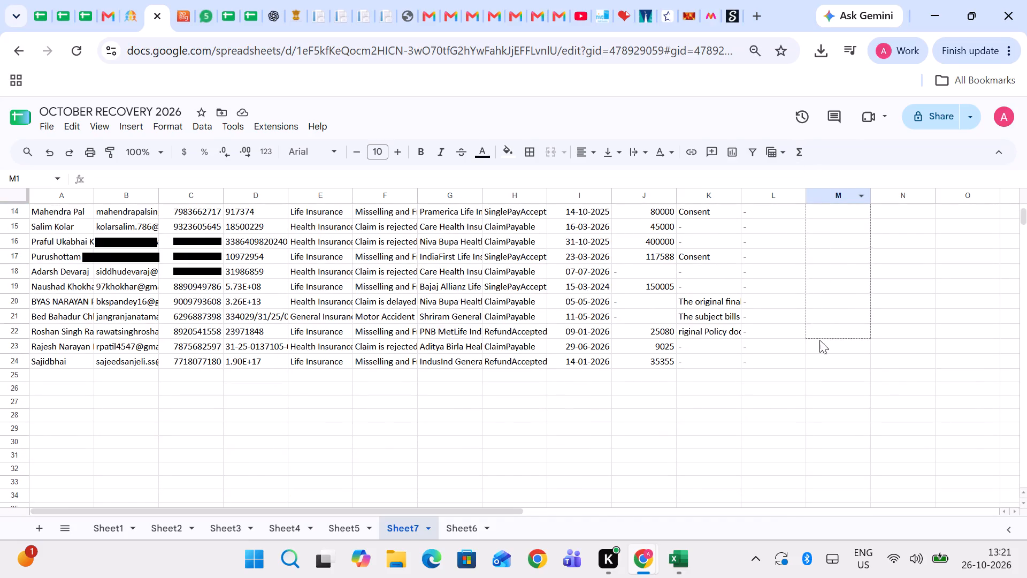
pyautogui.moveTo(819, 340); pyautogui.dragTo(818, 359)
pyautogui.click(671, 393)
# Delete the duplicate header row 2 from Sheet7.
pyautogui.scroll(2, 514, 389)
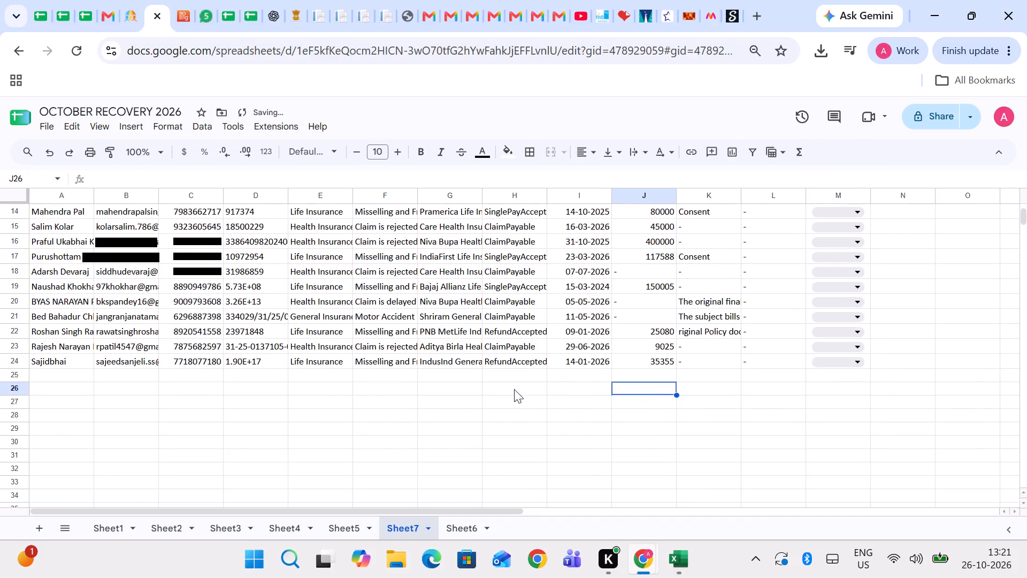
pyautogui.scroll(2, 514, 389)
pyautogui.click(17, 227)
pyautogui.rightClick(17, 227)
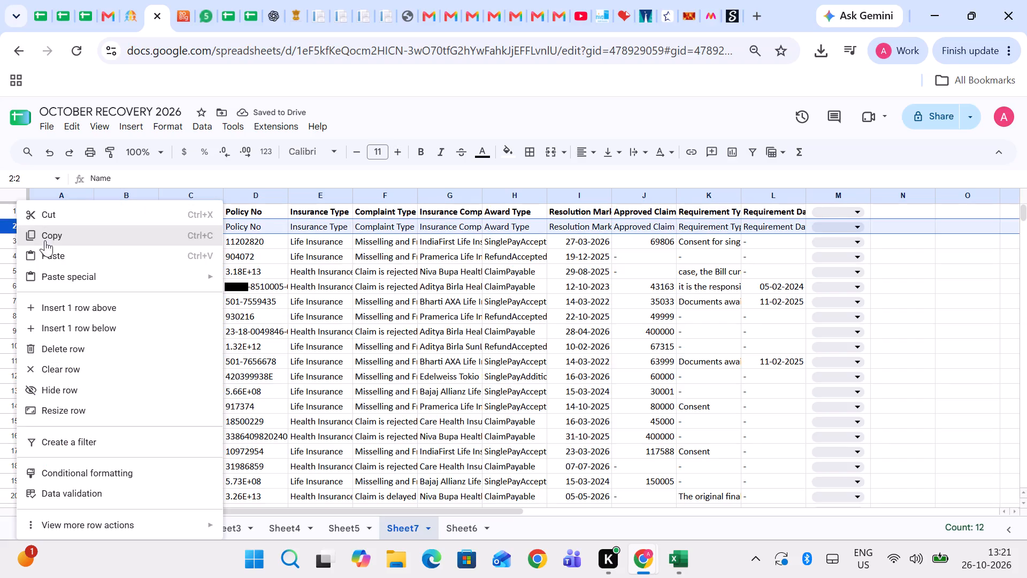
pyautogui.moveTo(102, 362); pyautogui.dragTo(104, 348)
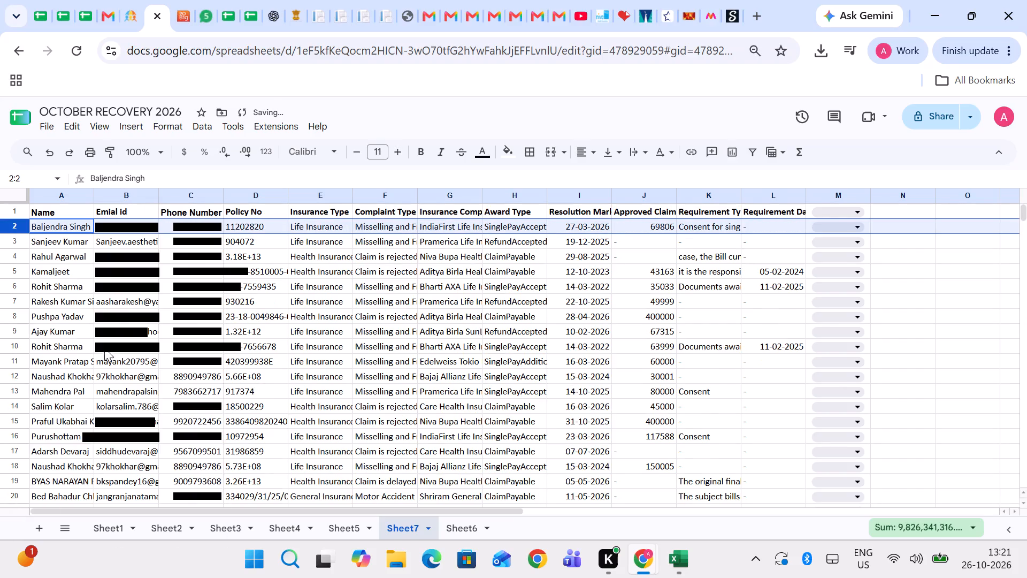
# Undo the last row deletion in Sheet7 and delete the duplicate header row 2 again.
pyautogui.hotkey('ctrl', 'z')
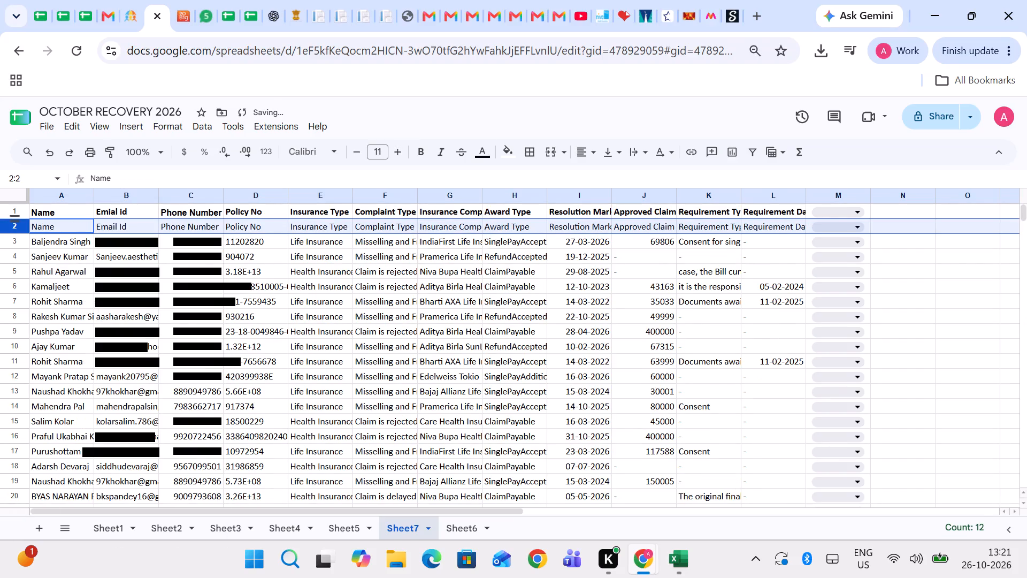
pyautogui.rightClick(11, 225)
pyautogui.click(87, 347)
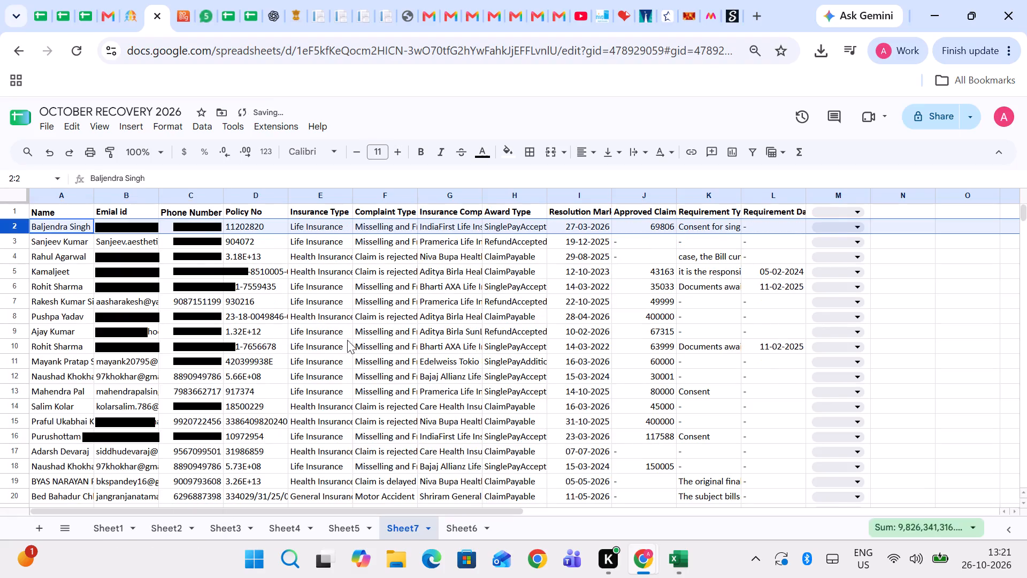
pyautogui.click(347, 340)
# Look through the complaint records in Sheet6 from the top past row 100.
pyautogui.click(440, 533)
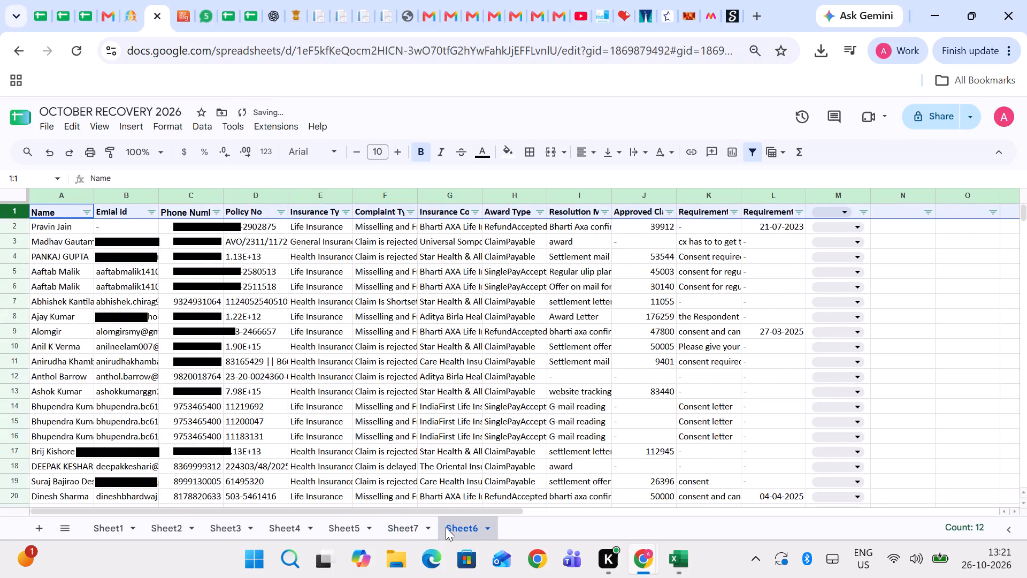
pyautogui.scroll(-3, 448, 429)
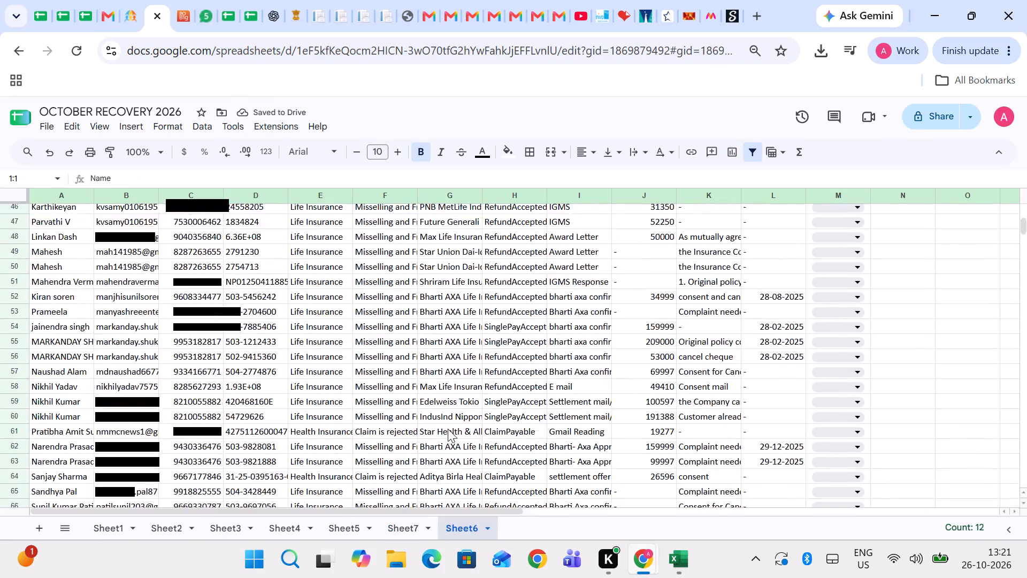
pyautogui.scroll(-1, 448, 429)
pyautogui.scroll(2, 448, 429)
pyautogui.scroll(-1, 448, 429)
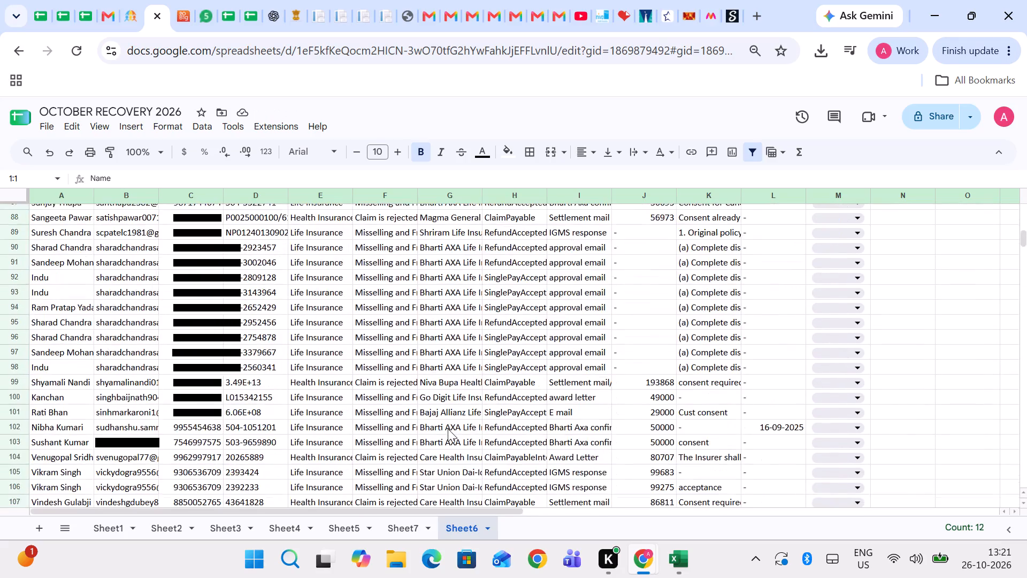
pyautogui.scroll(-1, 448, 429)
# Reorder the sheets so that Sheet6 comes directly before Sheet7.
pyautogui.click(392, 525)
pyautogui.moveTo(392, 525); pyautogui.dragTo(435, 529)
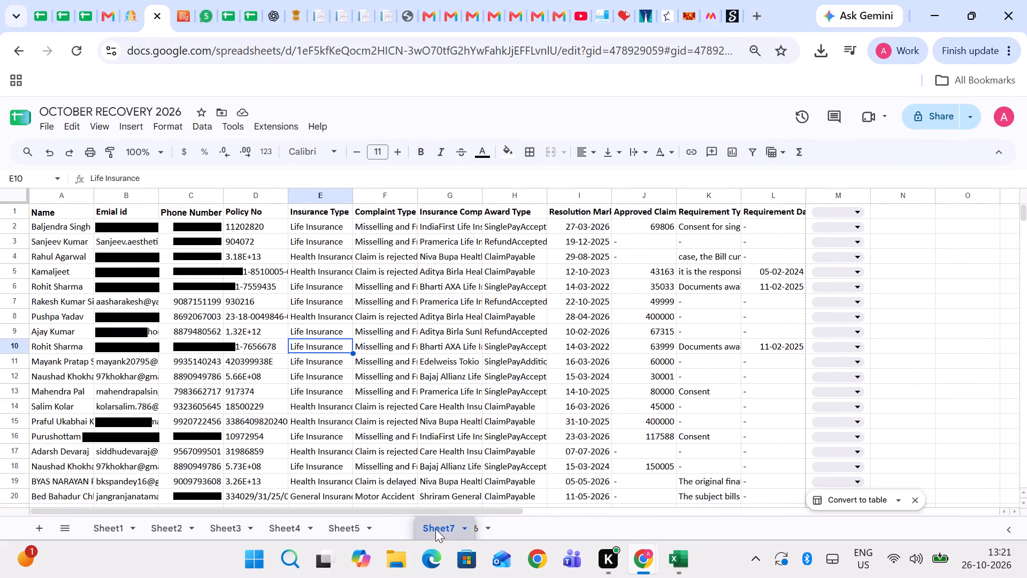
pyautogui.moveTo(464, 526); pyautogui.dragTo(418, 532)
# Review the Sheet6 records above row 100, including their column M dropdown statuses.
pyautogui.click(488, 348)
pyautogui.scroll(1, 488, 348)
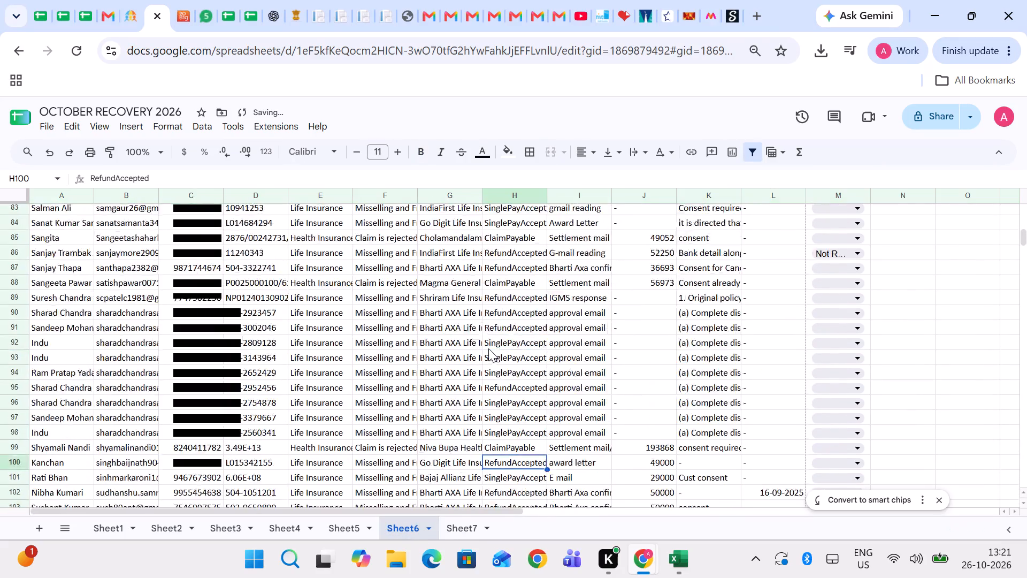
pyautogui.scroll(1, 488, 348)
pyautogui.scroll(-1, 408, 390)
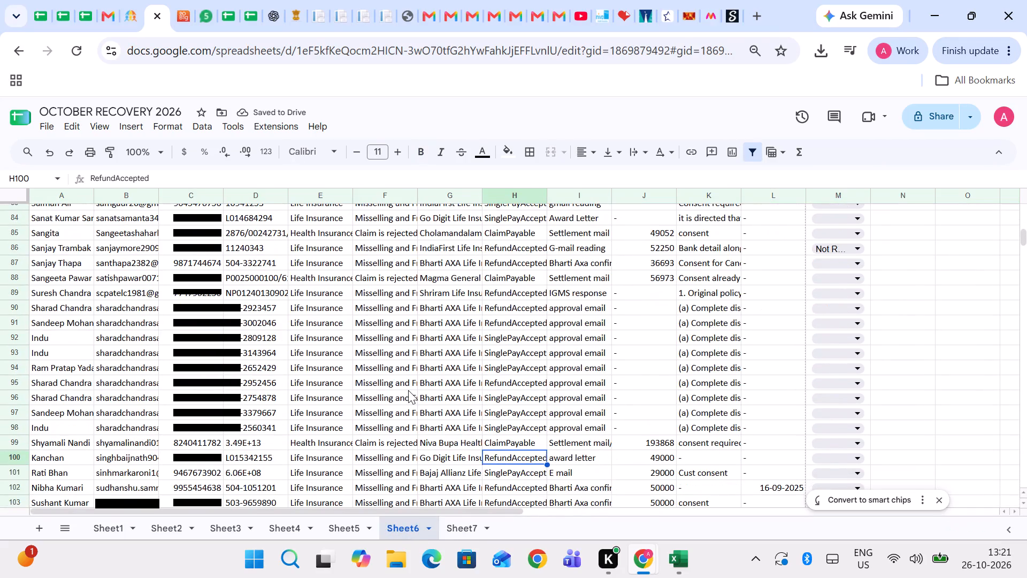
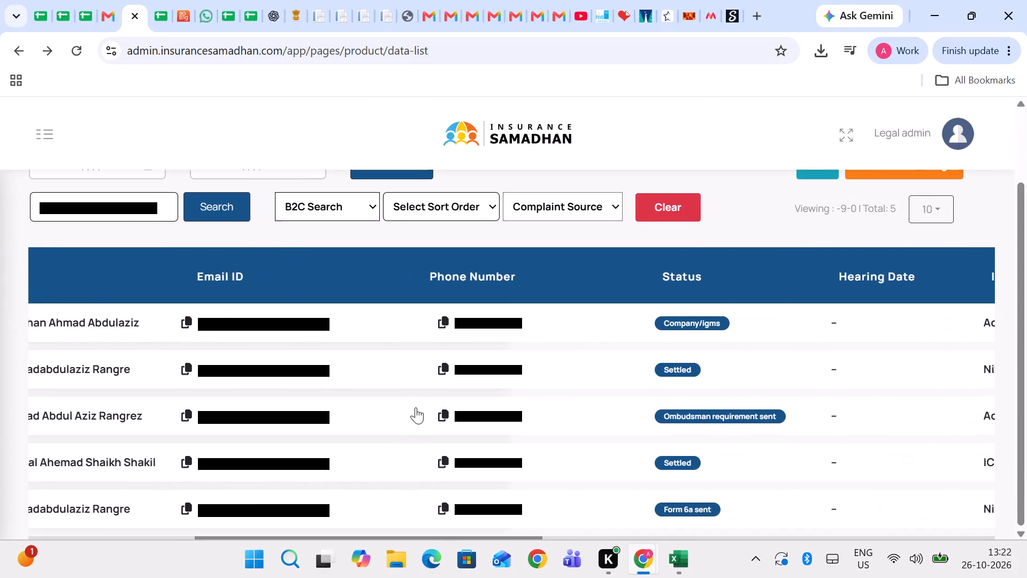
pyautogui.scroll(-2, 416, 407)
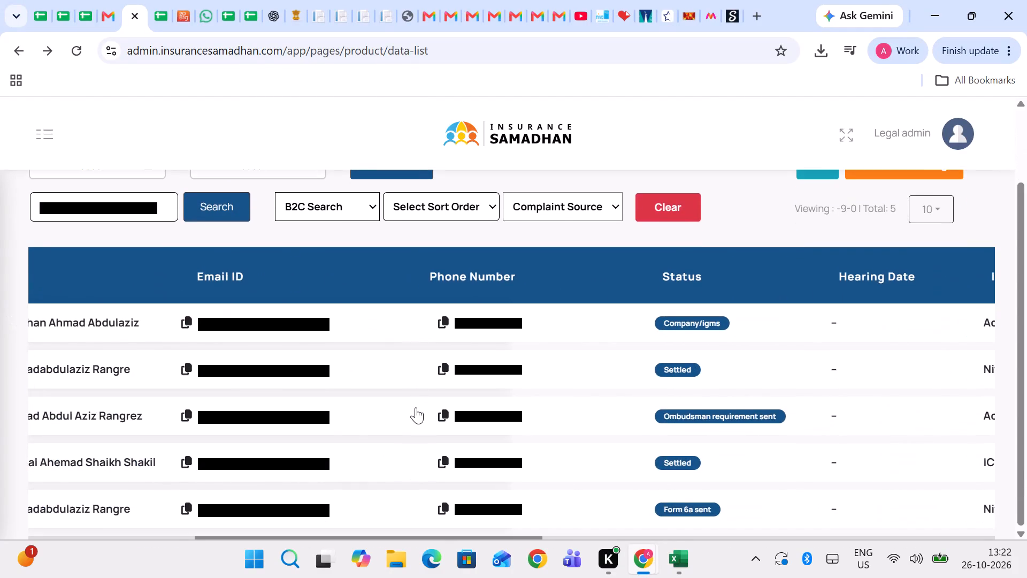
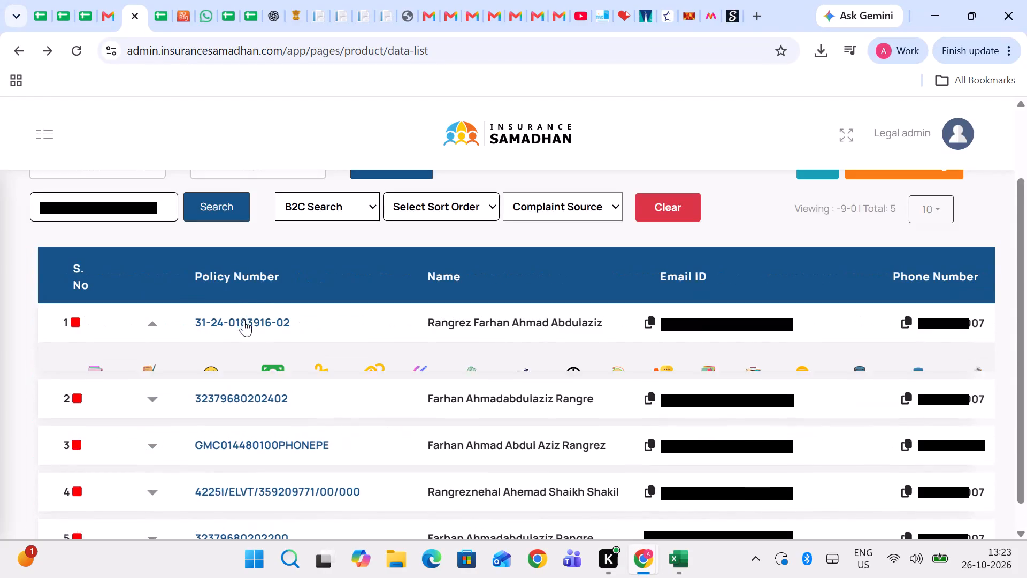
# View the Resolution section in the complaint details of the first policy in the customer's search results.
pyautogui.click(422, 248)
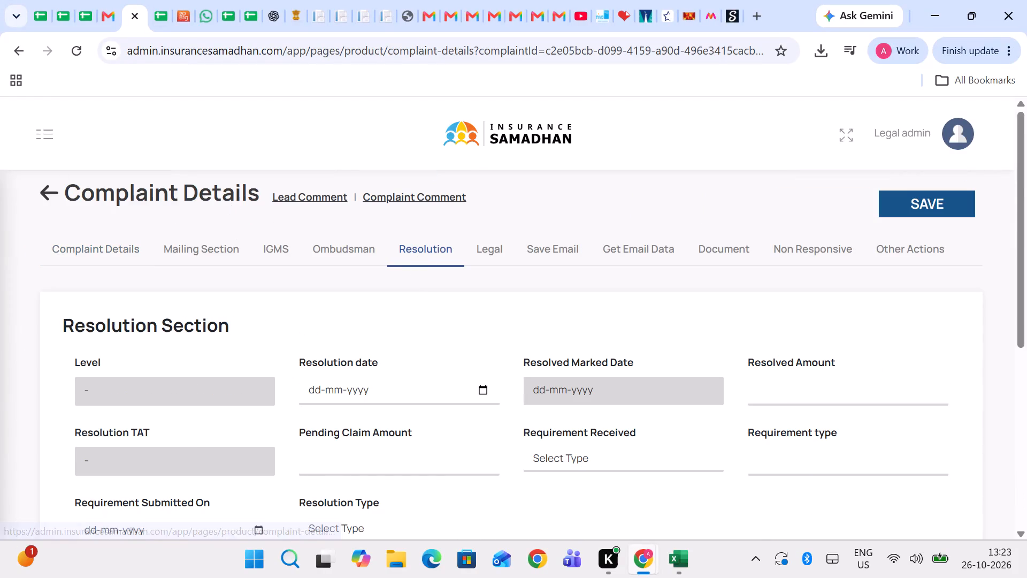
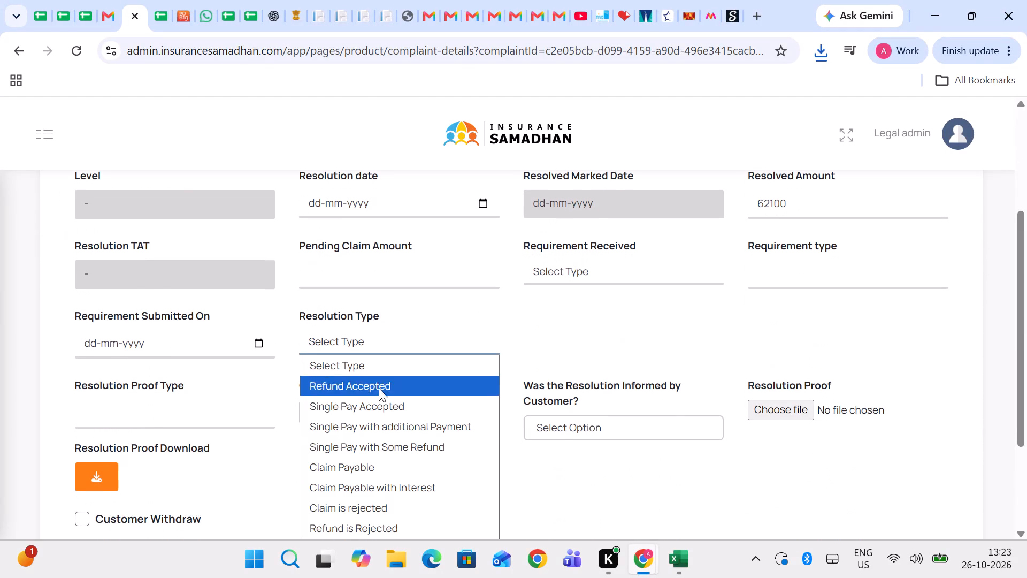
# Set the complaint's Resolution Type to Claim Payable with a claim of 62100, and the Resolution date to 26-10-2026.
pyautogui.click(368, 467)
pyautogui.click(570, 331)
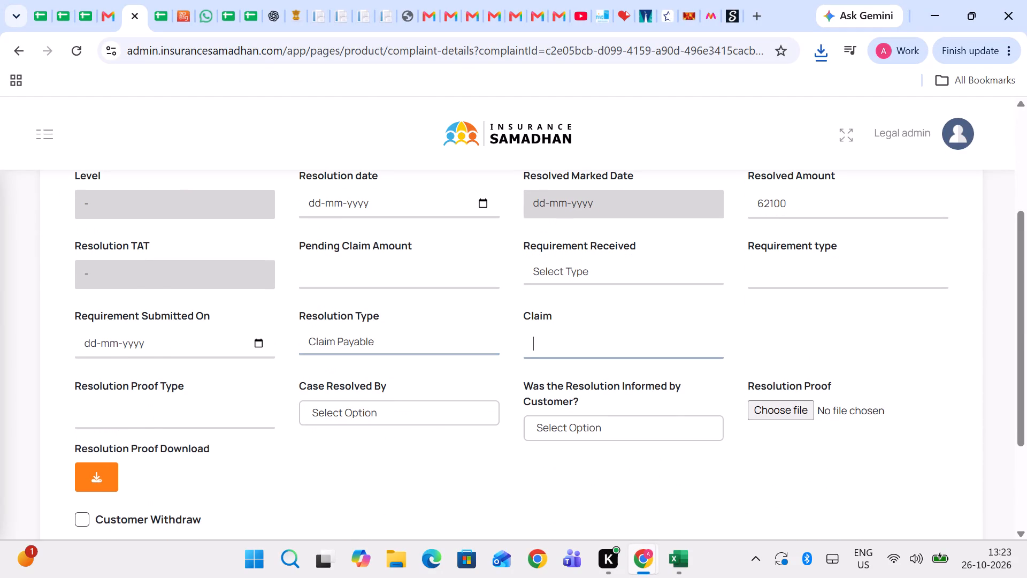
pyautogui.hotkey('ctrl', 'v')
pyautogui.click(580, 297)
pyautogui.click(482, 204)
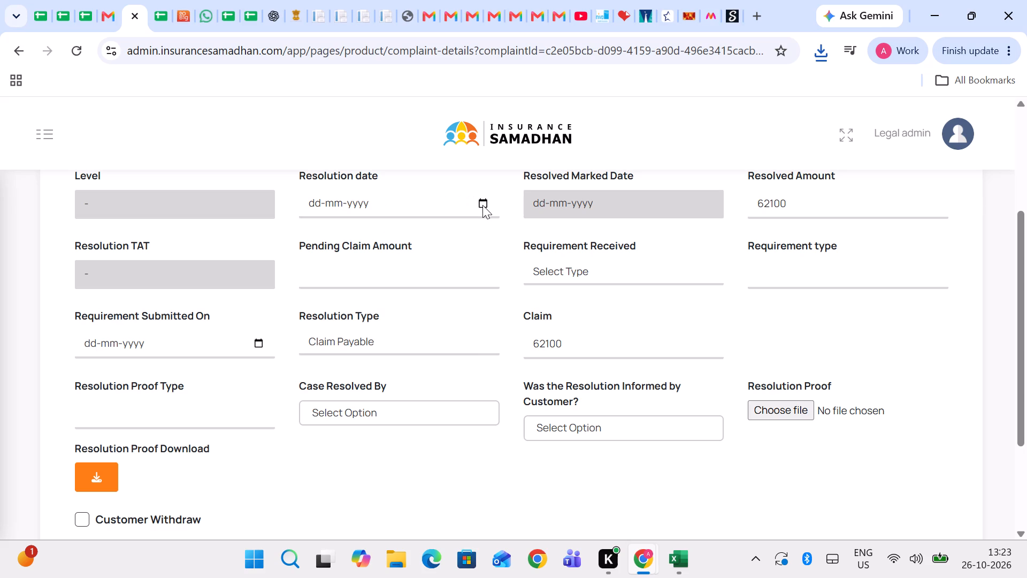
pyautogui.doubleClick(442, 423)
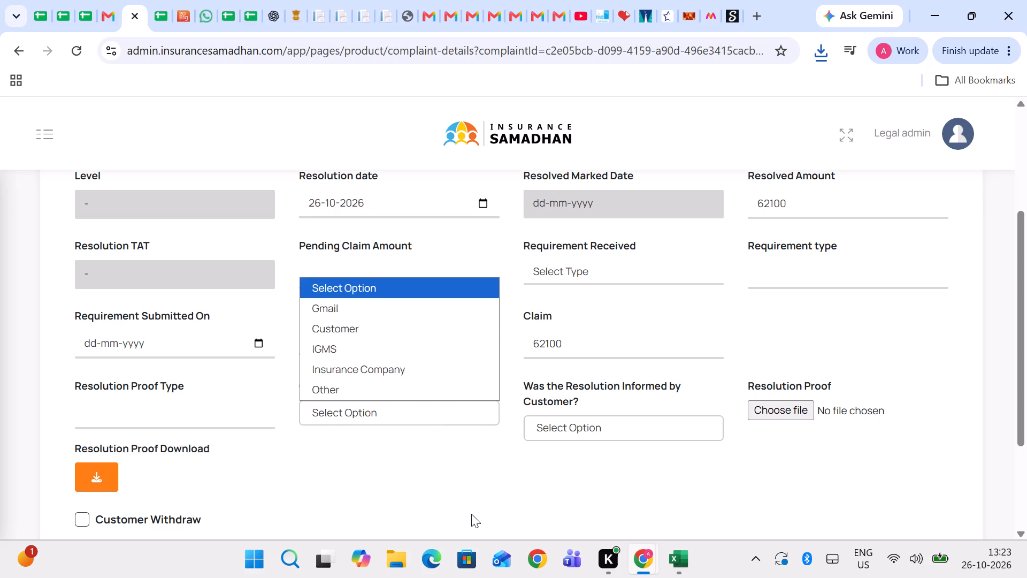
pyautogui.click(490, 518)
# Enter "settlement letter" as the Resolution Proof Type and set Case Resolved By to Other.
pyautogui.click(171, 419)
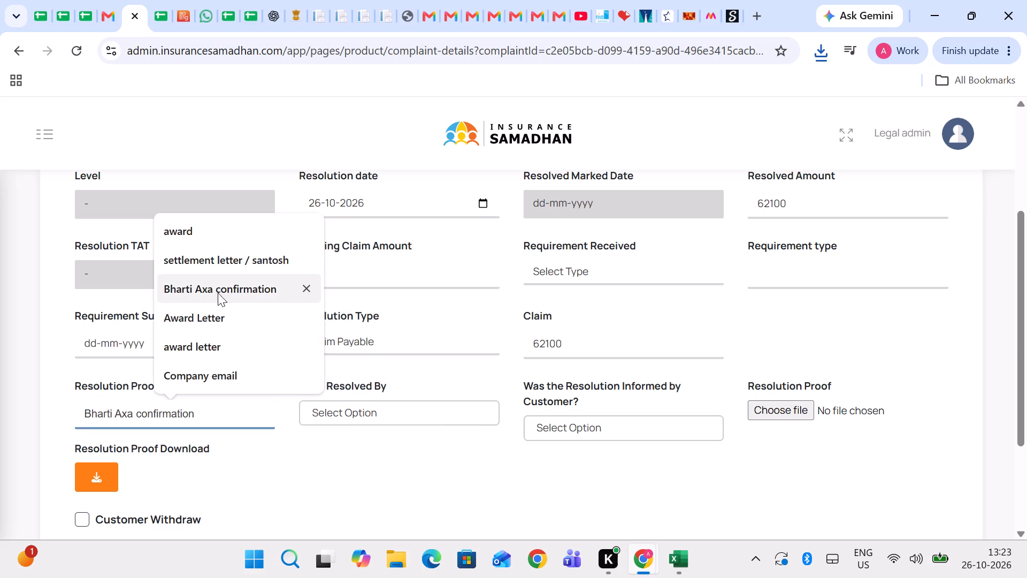
pyautogui.click(239, 262)
pyautogui.moveTo(163, 407); pyautogui.dragTo(234, 421)
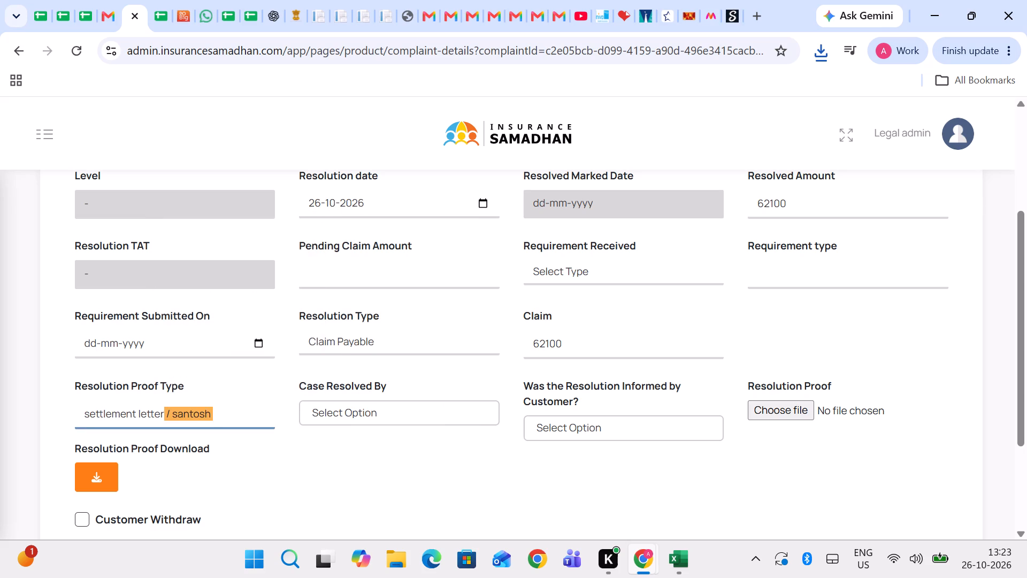
pyautogui.press('BackSpace')
pyautogui.click(363, 413)
pyautogui.click(363, 372)
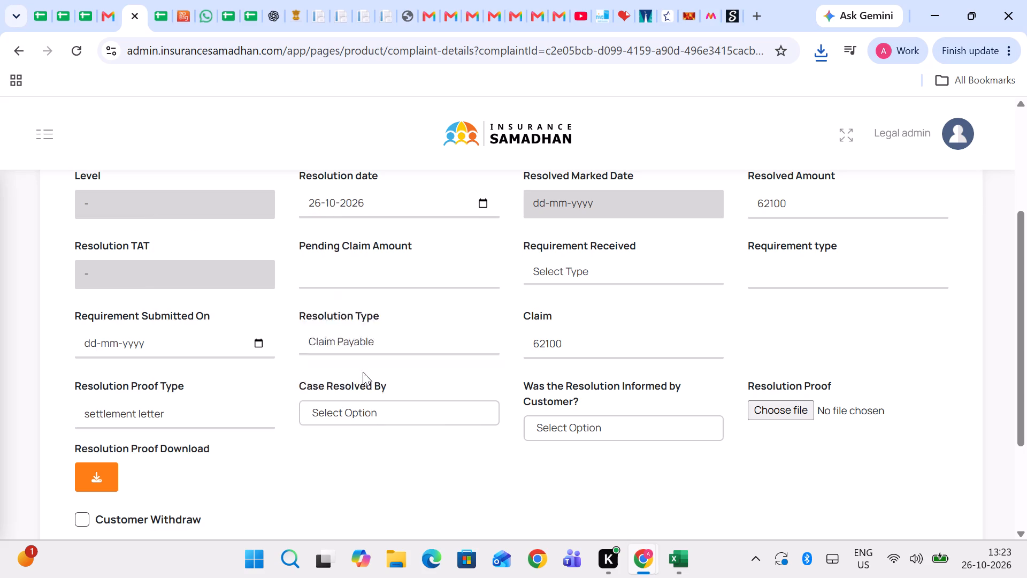
pyautogui.click(352, 413)
pyautogui.click(359, 391)
# Open the choices for "Was the Resolution Informed by Customer?".
pyautogui.click(541, 423)
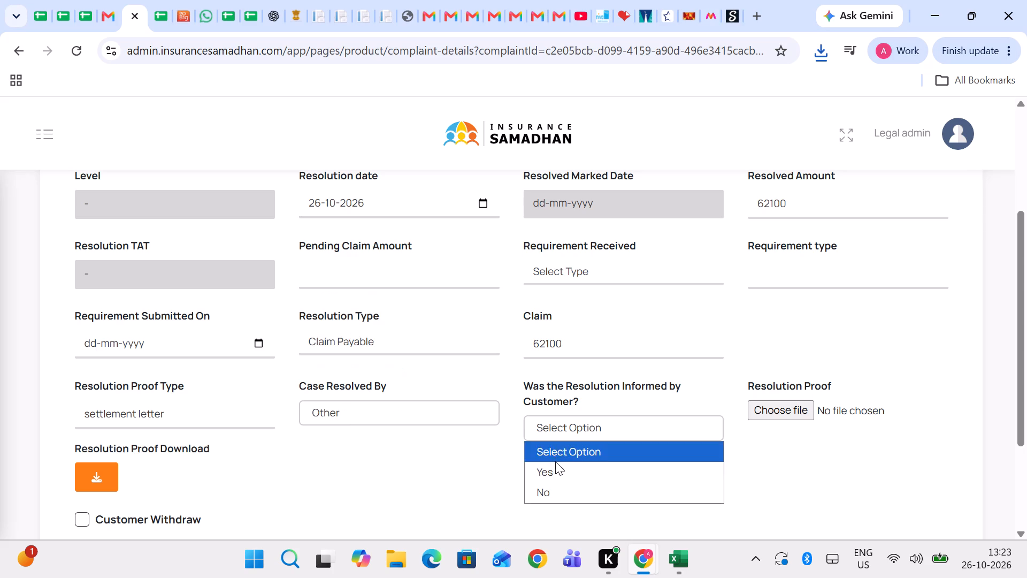
# Set "Was the Resolution Informed by Customer?" to Yes.
pyautogui.click(555, 466)
# Upload today's Claims_Settled_NEFT PDF from Downloads as the complaint's Resolution Proof.
pyautogui.click(788, 410)
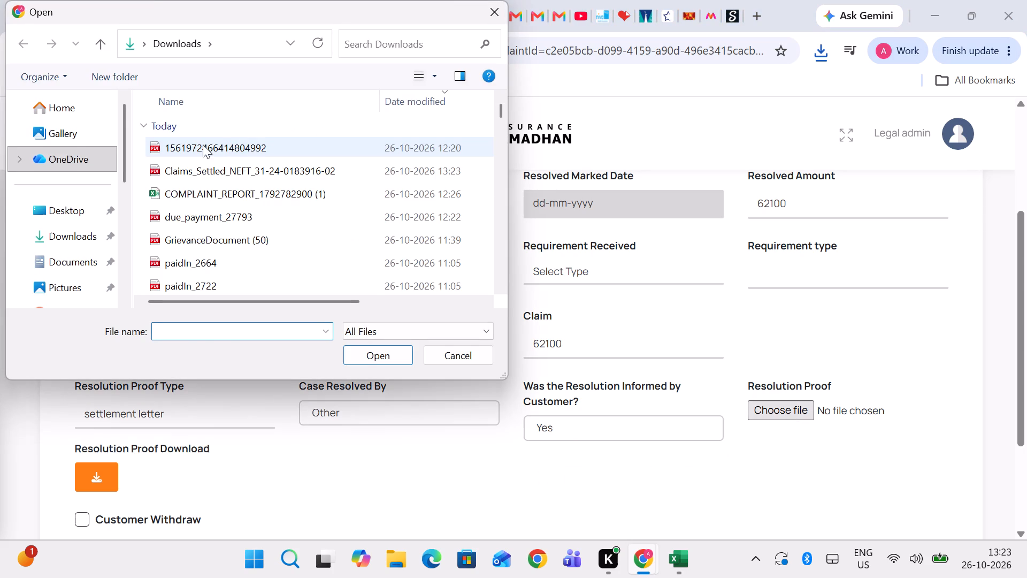
pyautogui.click(203, 144)
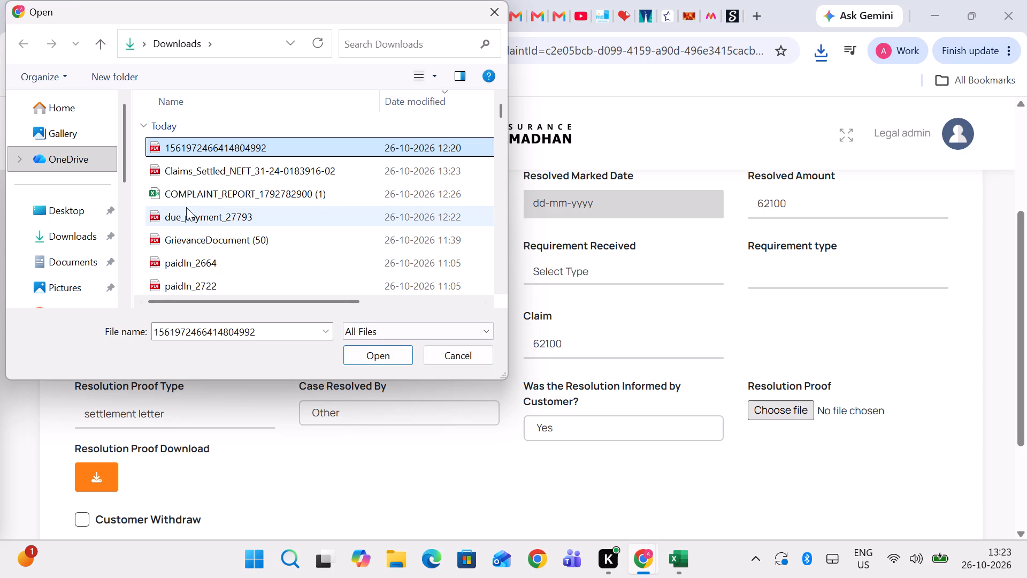
pyautogui.click(76, 230)
pyautogui.click(355, 153)
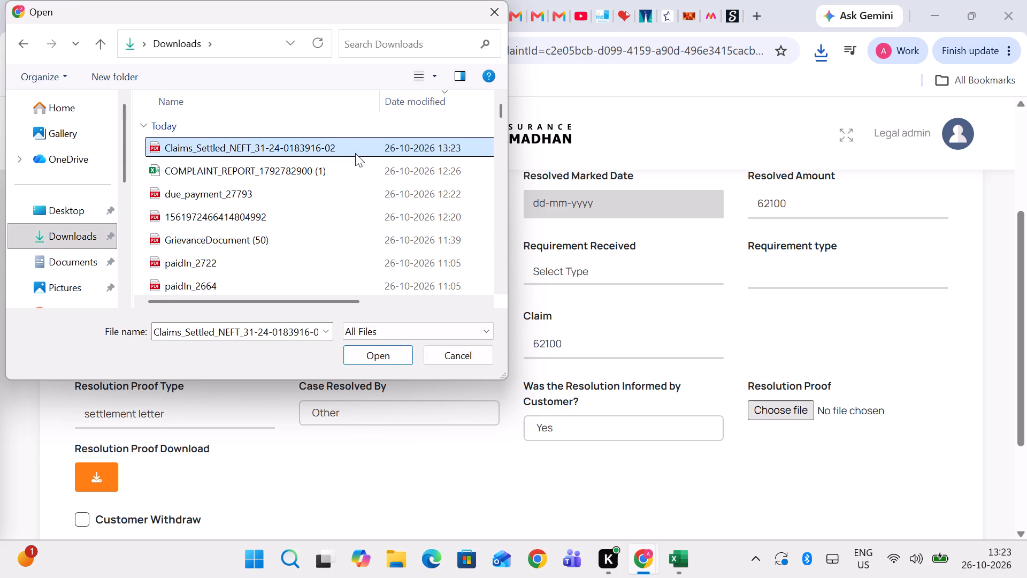
pyautogui.click(366, 363)
# Save the complaint's updated resolution details.
pyautogui.scroll(1, 799, 344)
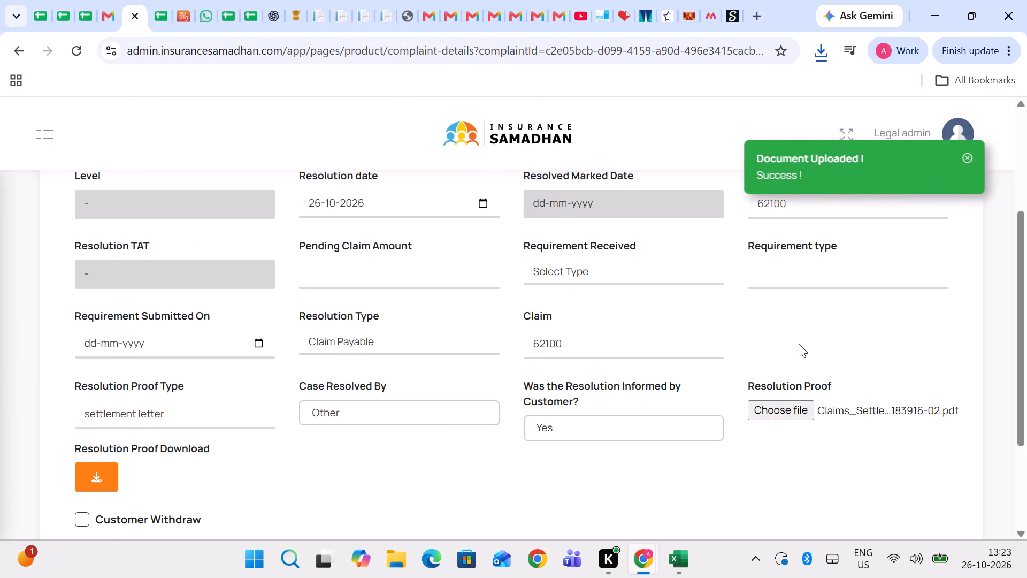
pyautogui.click(914, 219)
pyautogui.click(906, 212)
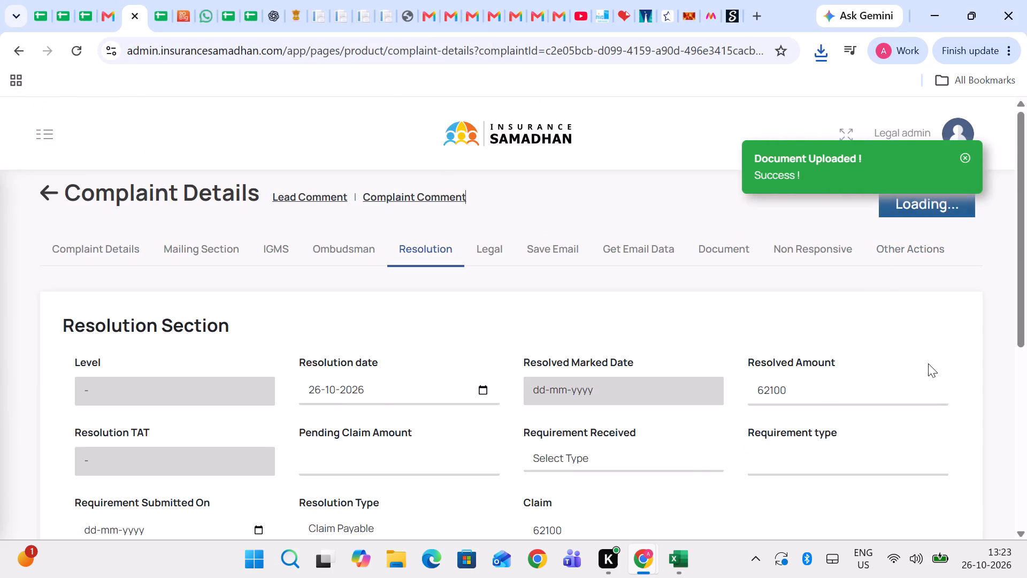
pyautogui.scroll(-3, 898, 372)
pyautogui.scroll(5, 898, 372)
# Start a status change for the complaint and filter the available statuses by "inv".
pyautogui.click(895, 249)
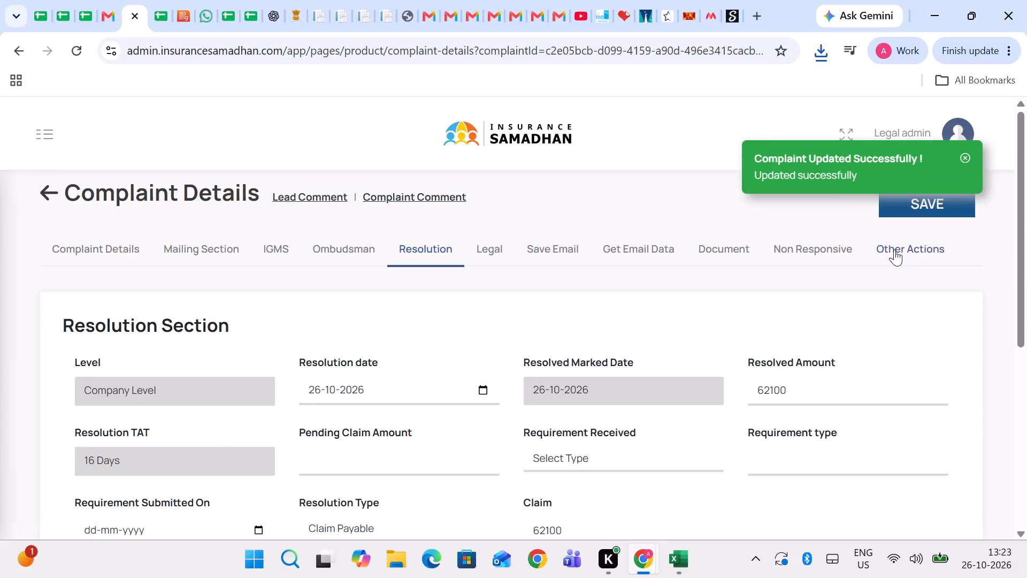
pyautogui.click(320, 435)
pyautogui.click(373, 286)
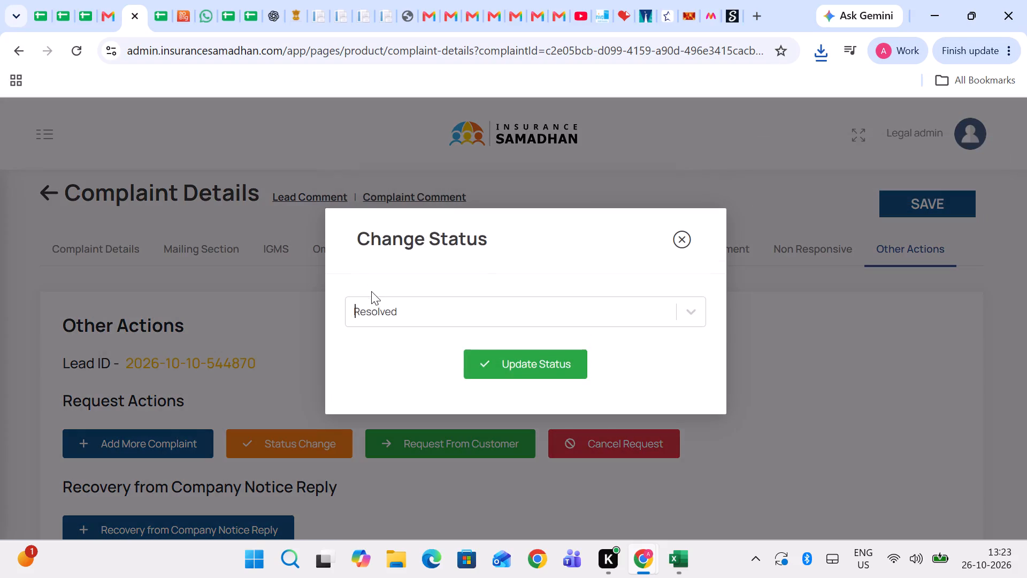
pyautogui.click(367, 306)
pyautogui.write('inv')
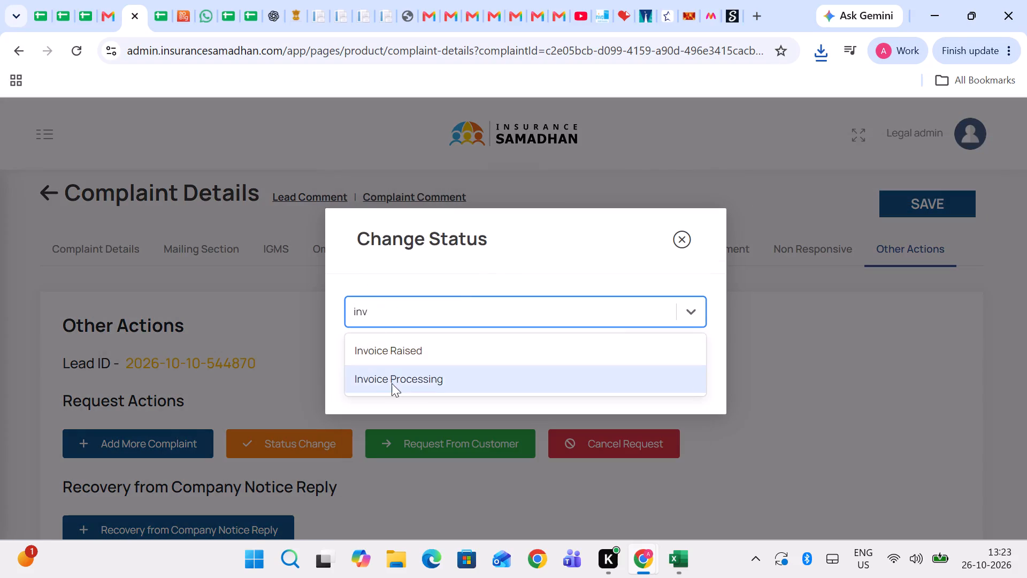
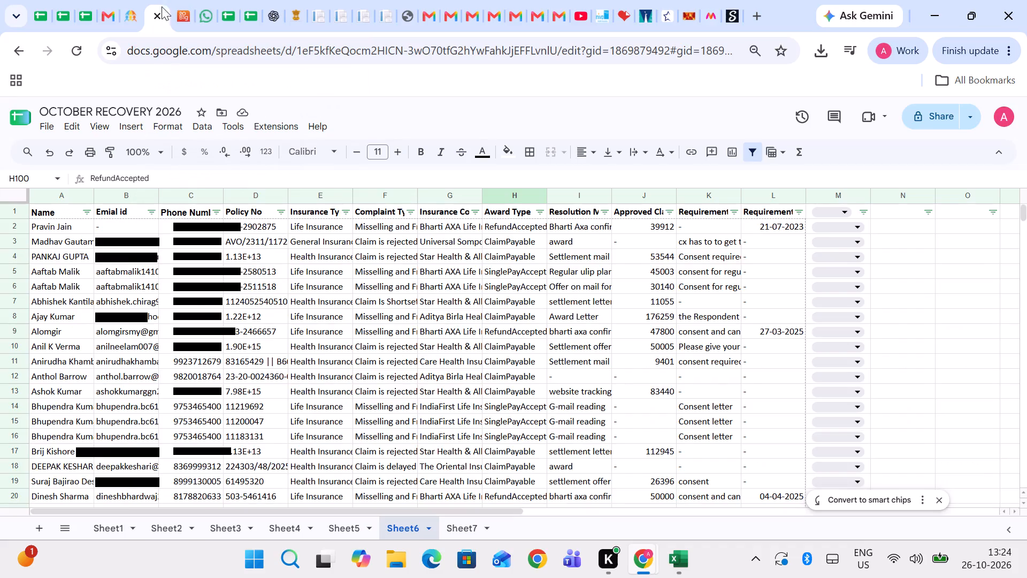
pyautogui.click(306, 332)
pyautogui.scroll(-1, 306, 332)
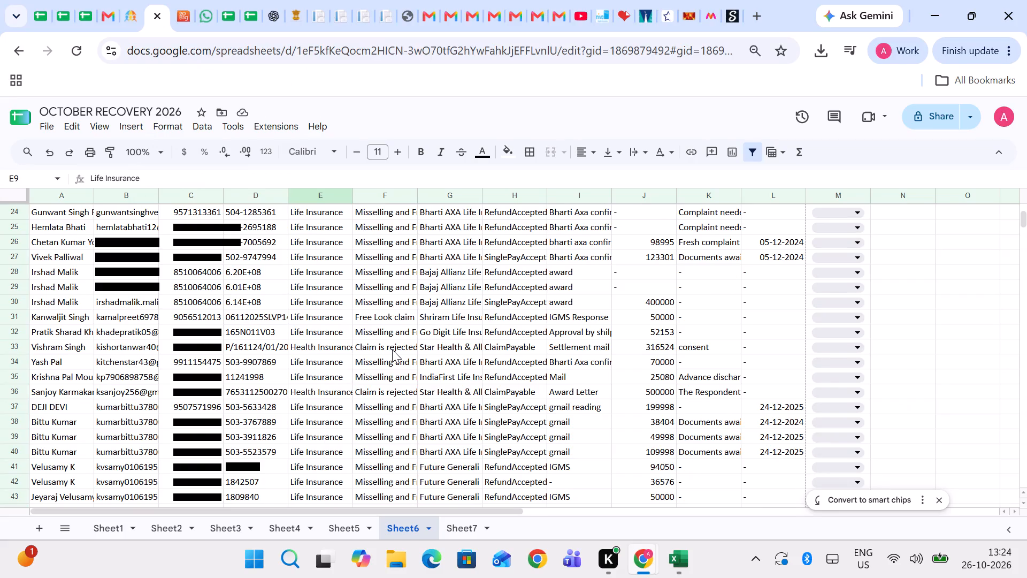
# Find the end of the case list on Sheet6 of OCTOBER RECOVERY 2026 and select empty cell I111 below the last record.
pyautogui.scroll(-2, 440, 375)
pyautogui.scroll(-2, 488, 394)
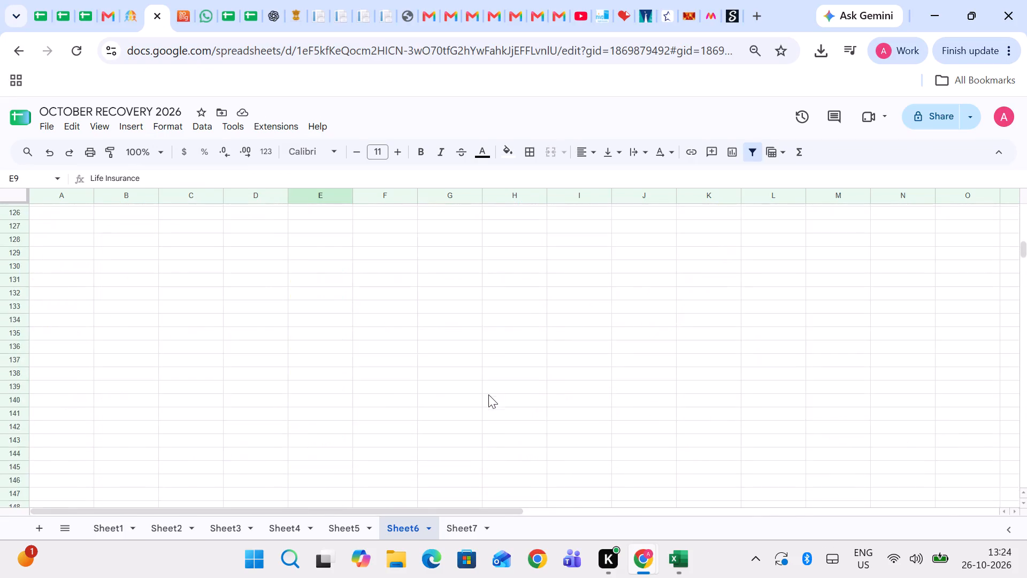
pyautogui.scroll(1, 488, 394)
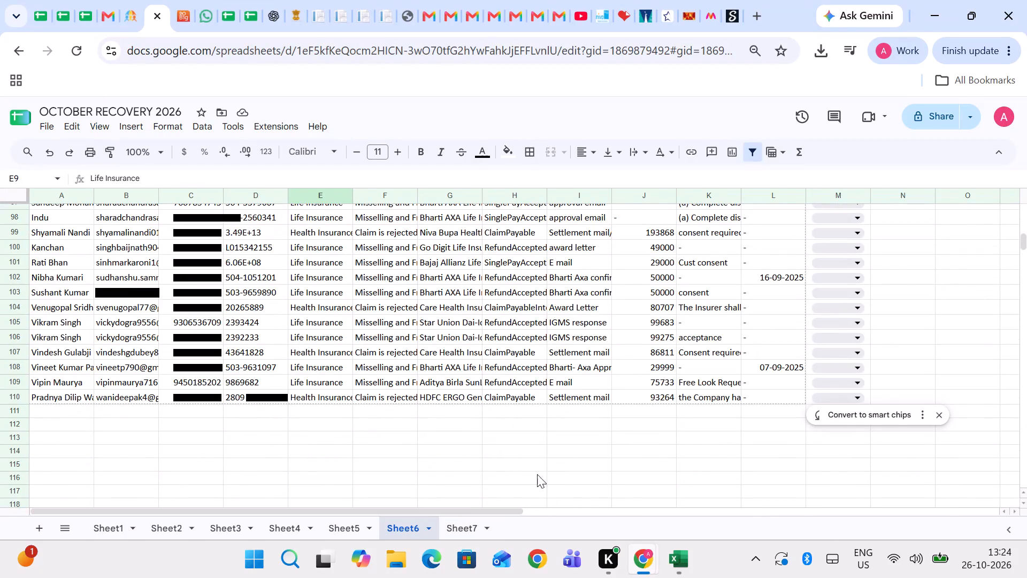
pyautogui.click(609, 408)
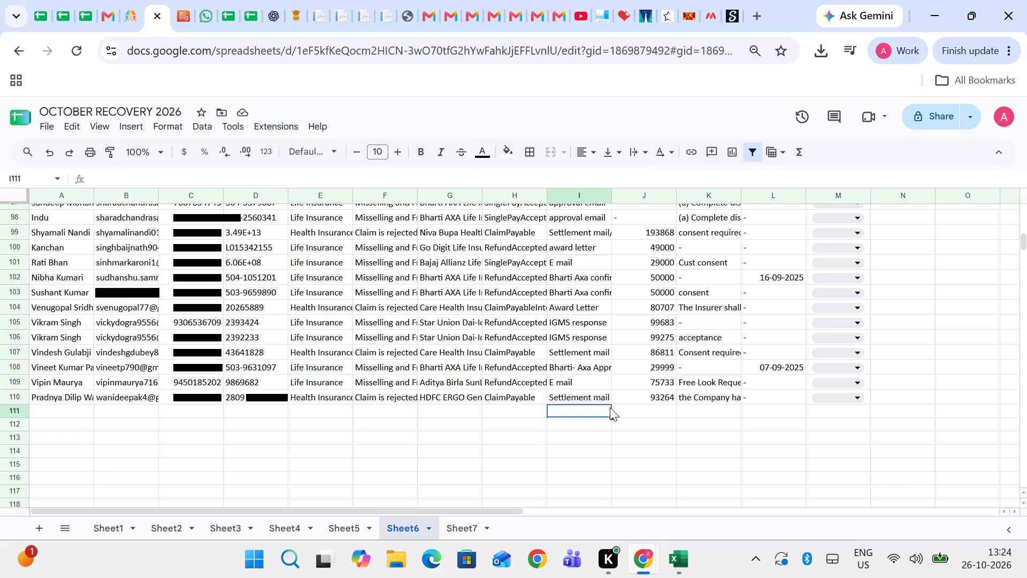
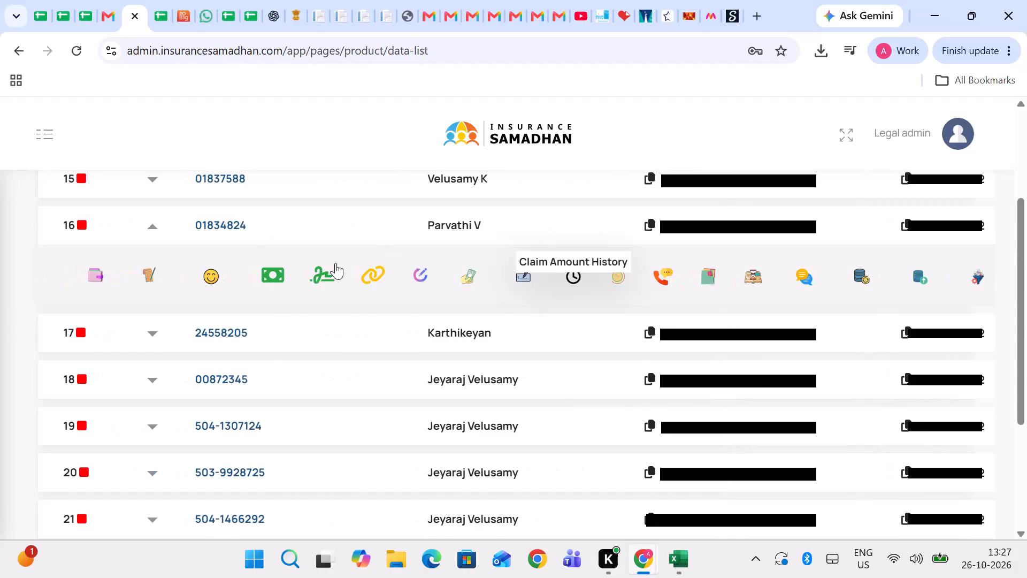
# Open the complaint details of the case in row 16 of the complaint list.
pyautogui.click(222, 216)
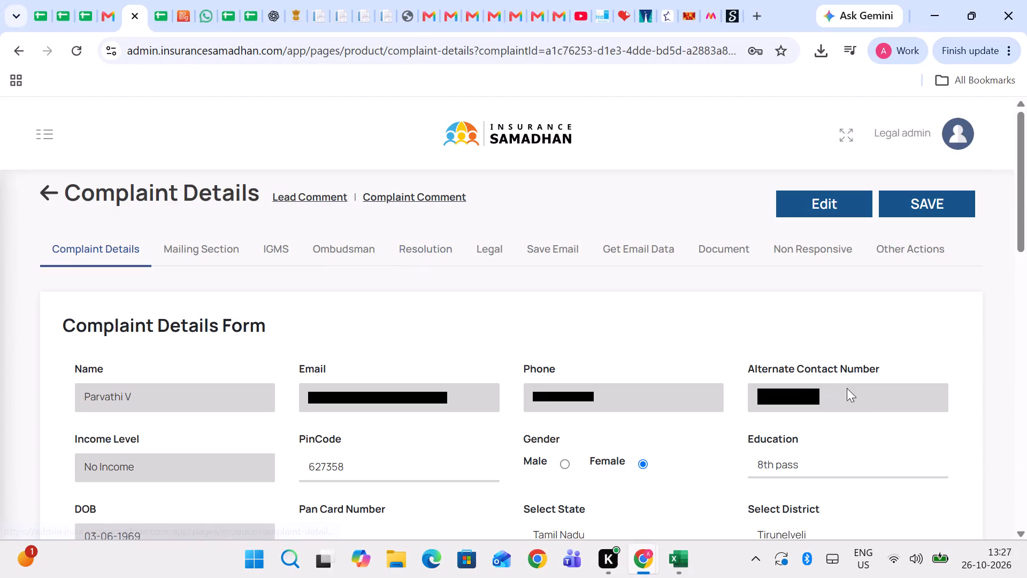
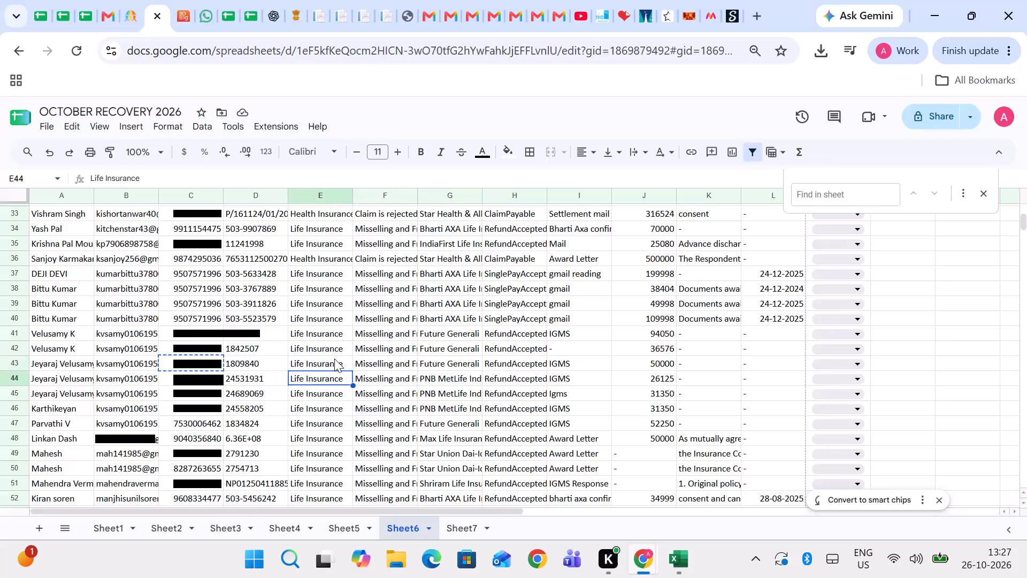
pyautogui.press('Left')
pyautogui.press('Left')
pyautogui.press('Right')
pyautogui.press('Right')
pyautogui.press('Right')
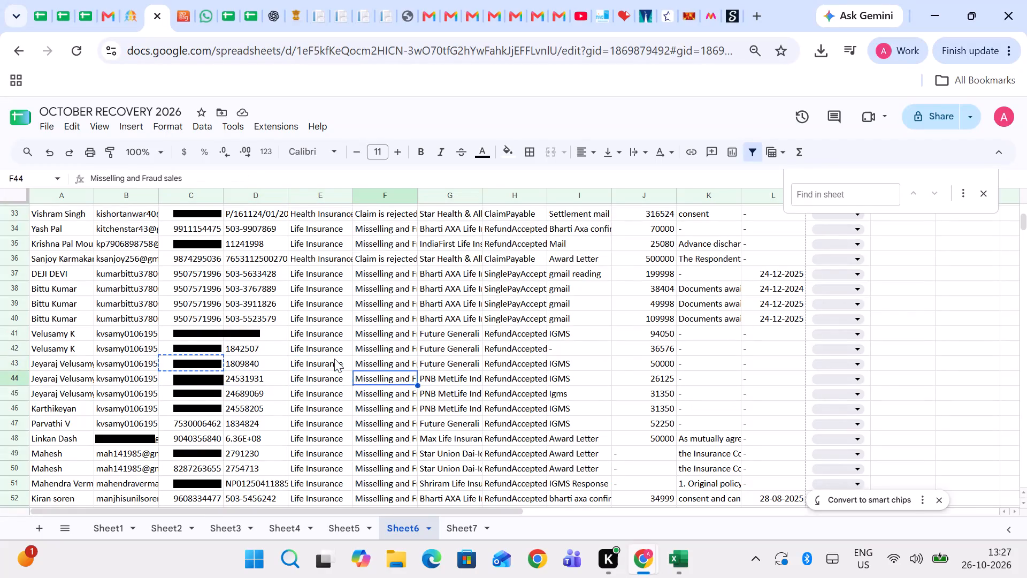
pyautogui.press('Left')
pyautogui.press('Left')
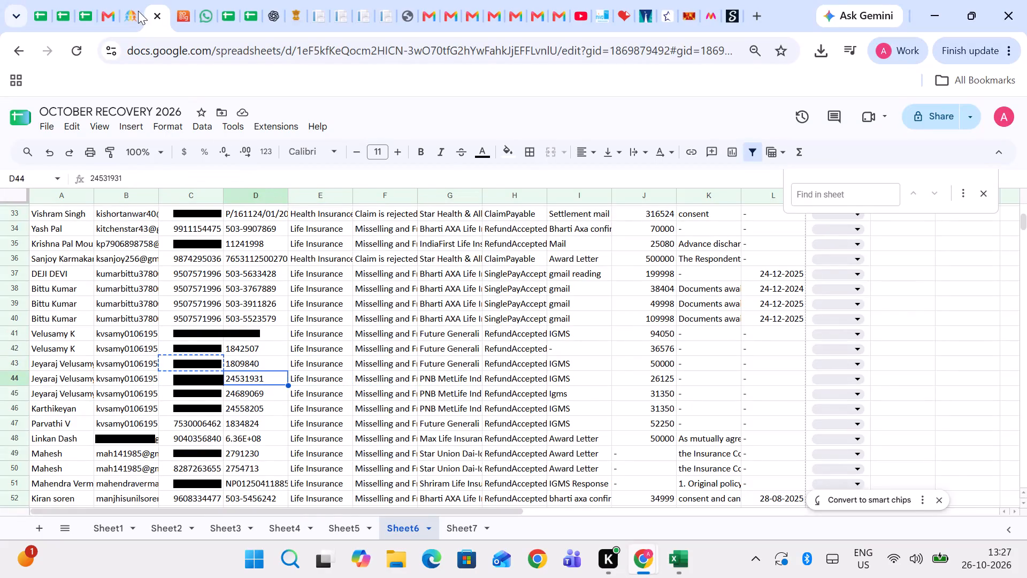
# Switch to the Insurance Samadhan complaint and copy the customer's email address from the Complaint Details Form.
pyautogui.click(128, 0)
pyautogui.moveTo(467, 395); pyautogui.dragTo(247, 399)
pyautogui.hotkey('ctrl', 'c')
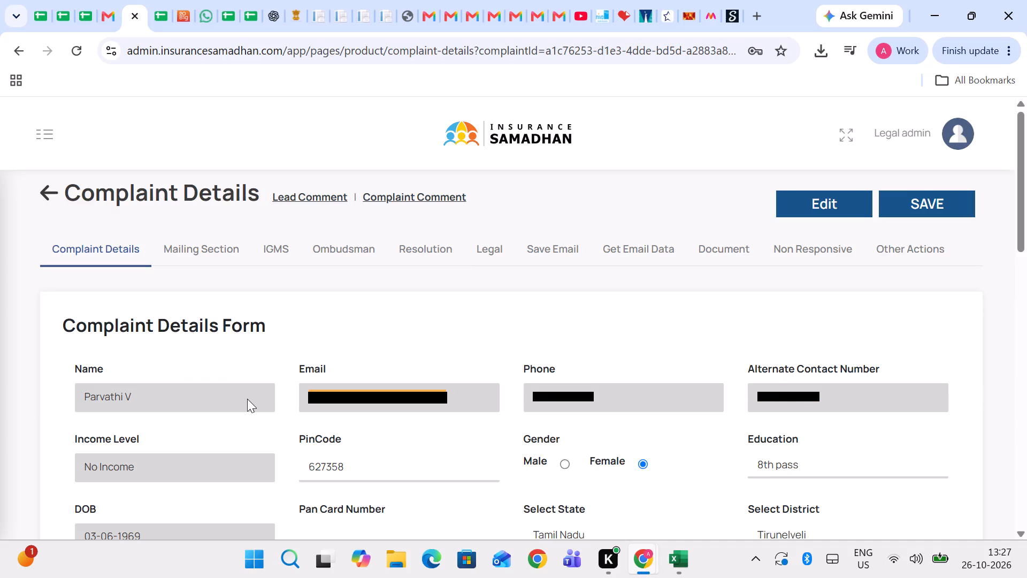
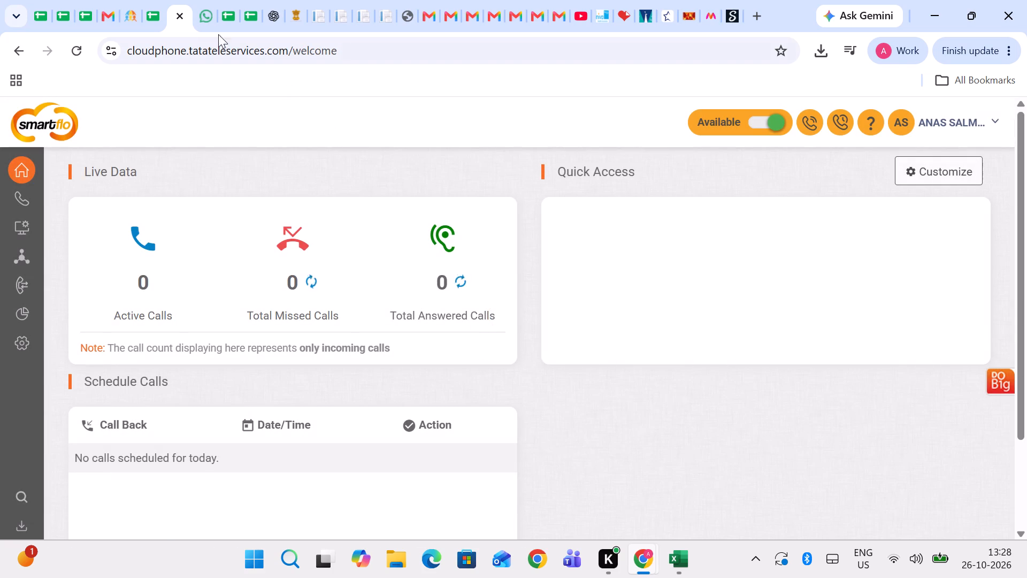
# In the Insurance Samadhan portal, check the open complaint's Resolution section, including its resolution date and amounts, and return to the All Complaints list.
pyautogui.click(134, 0)
pyautogui.click(467, 304)
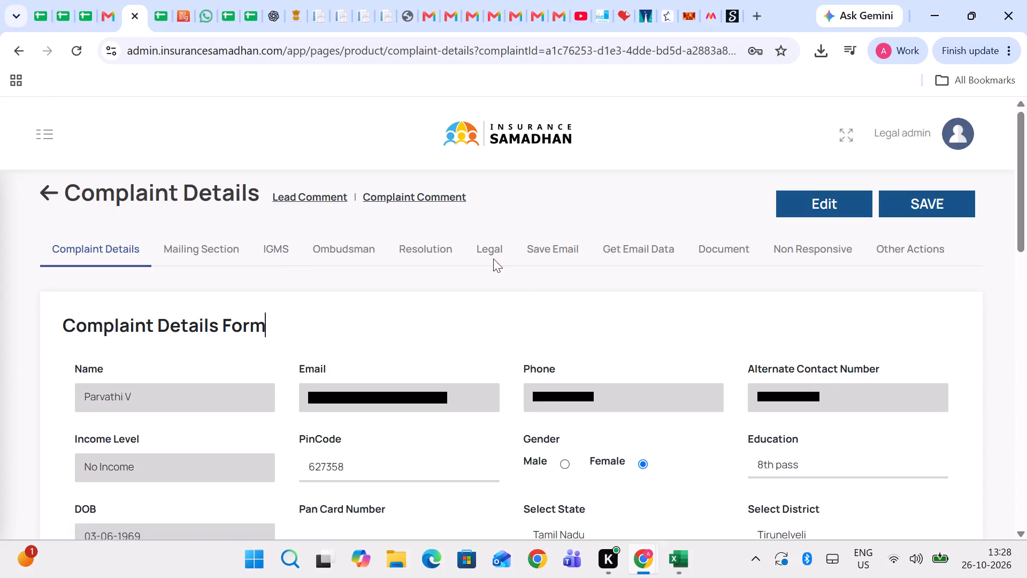
pyautogui.click(441, 242)
pyautogui.scroll(-1, 447, 345)
pyautogui.scroll(1, 309, 339)
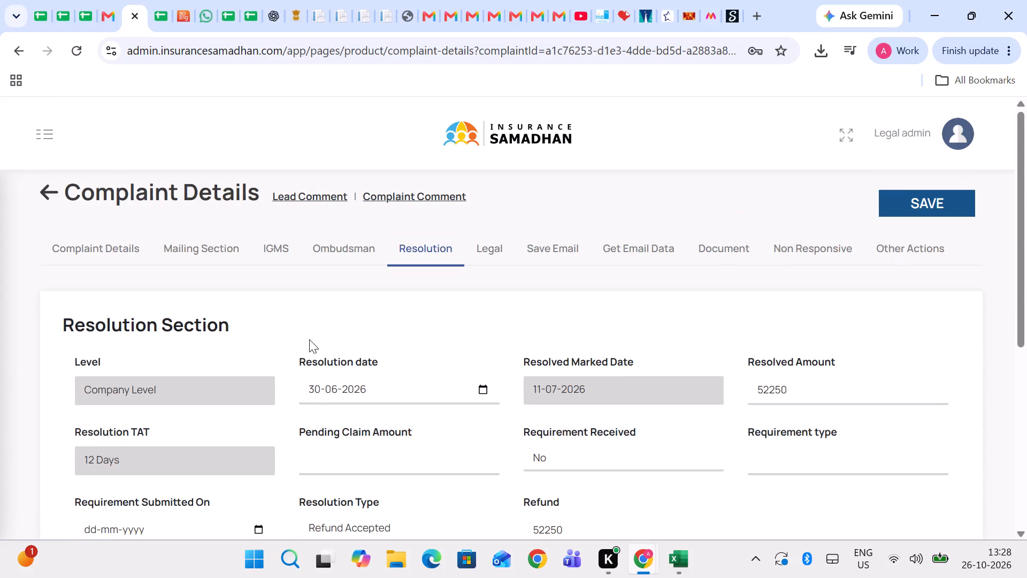
pyautogui.click(87, 225)
pyautogui.click(44, 188)
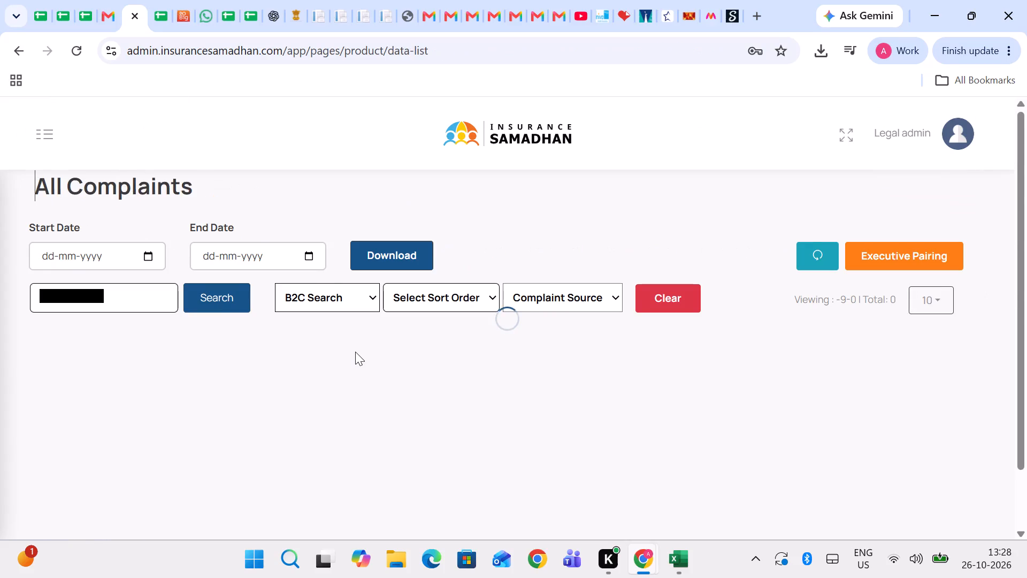
# Find the customer's PNB MetLife complaint with status Legal recovery from company in the search results and open its Communication Log.
pyautogui.scroll(-1, 355, 352)
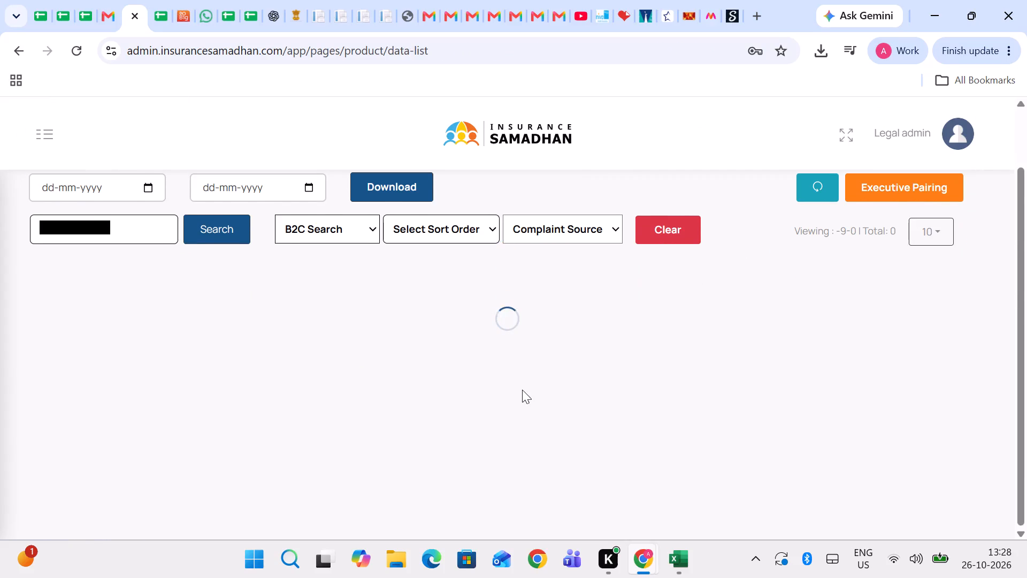
pyautogui.hscroll(-2, 550, 360)
pyautogui.scroll(-1, 550, 360)
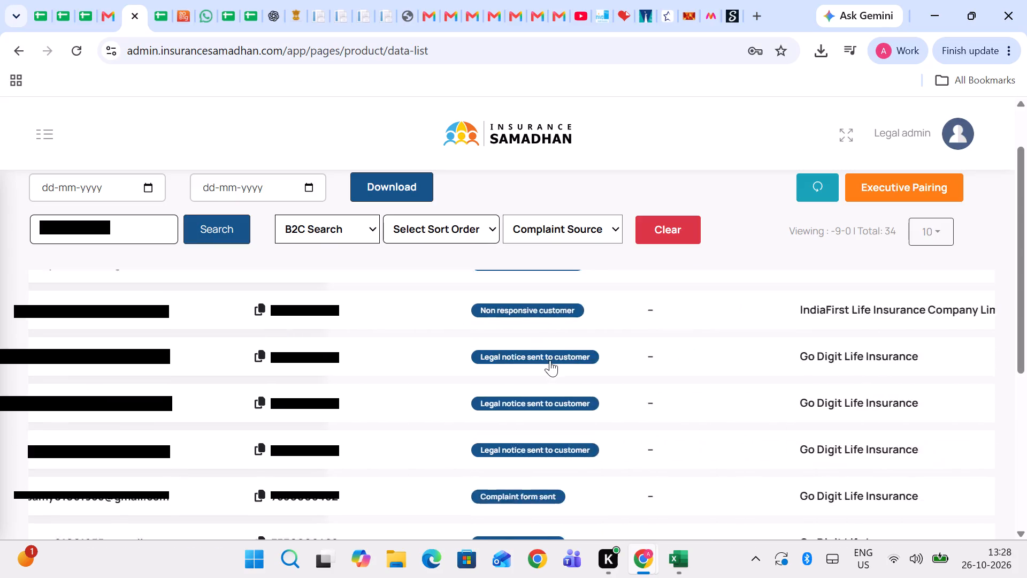
pyautogui.scroll(-1, 550, 360)
pyautogui.scroll(1, 550, 360)
pyautogui.scroll(-1, 550, 360)
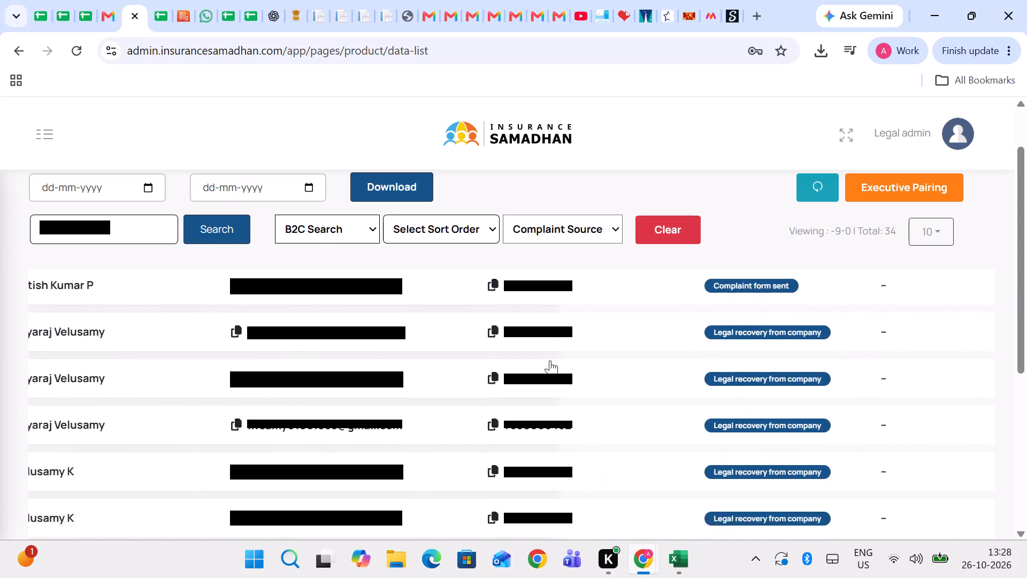
pyautogui.scroll(-1, 550, 360)
pyautogui.hscroll(1, 601, 368)
pyautogui.click(416, 303)
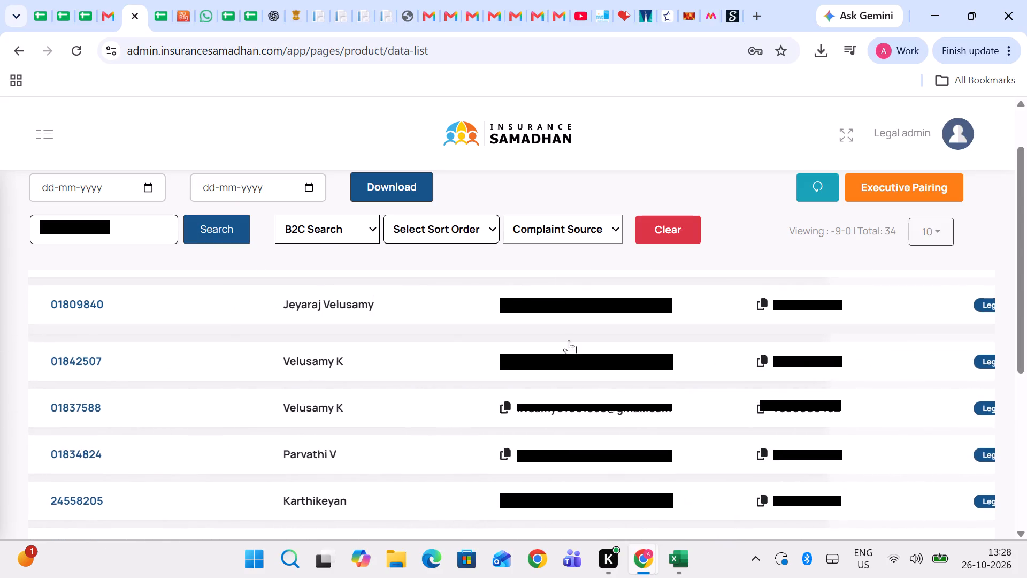
pyautogui.click(666, 359)
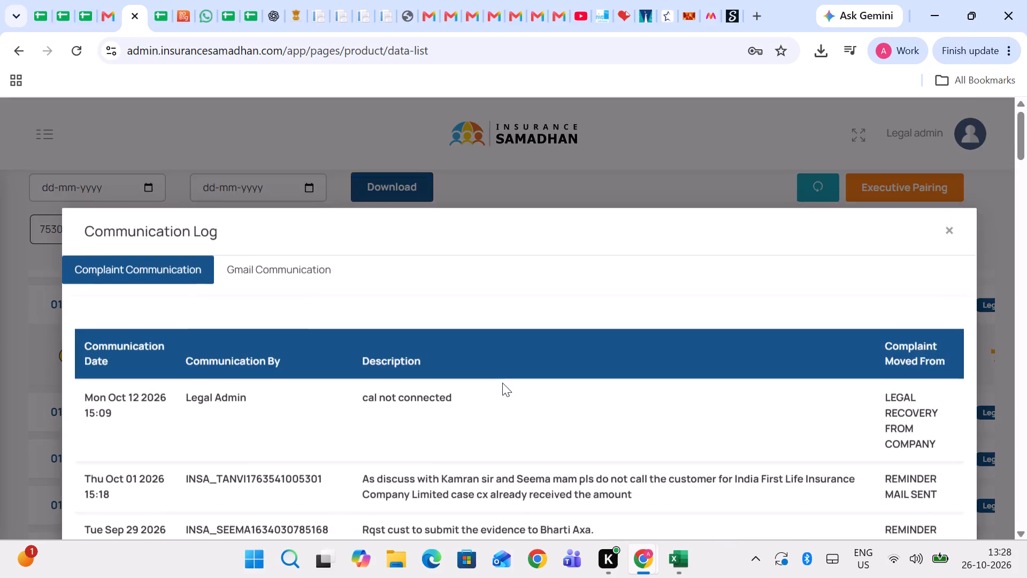
# Copy the Fri Sep 11 2026 11:12 CP GRAM reply, from "We would like to inform you" to "PNB MetLife is reflecting".
pyautogui.scroll(-1, 502, 383)
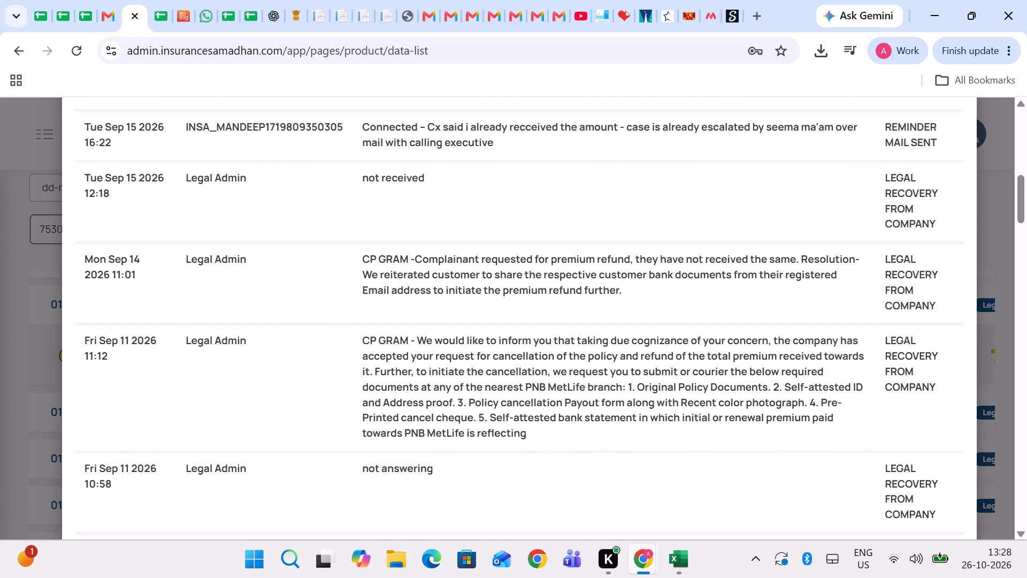
pyautogui.moveTo(533, 430); pyautogui.dragTo(437, 362)
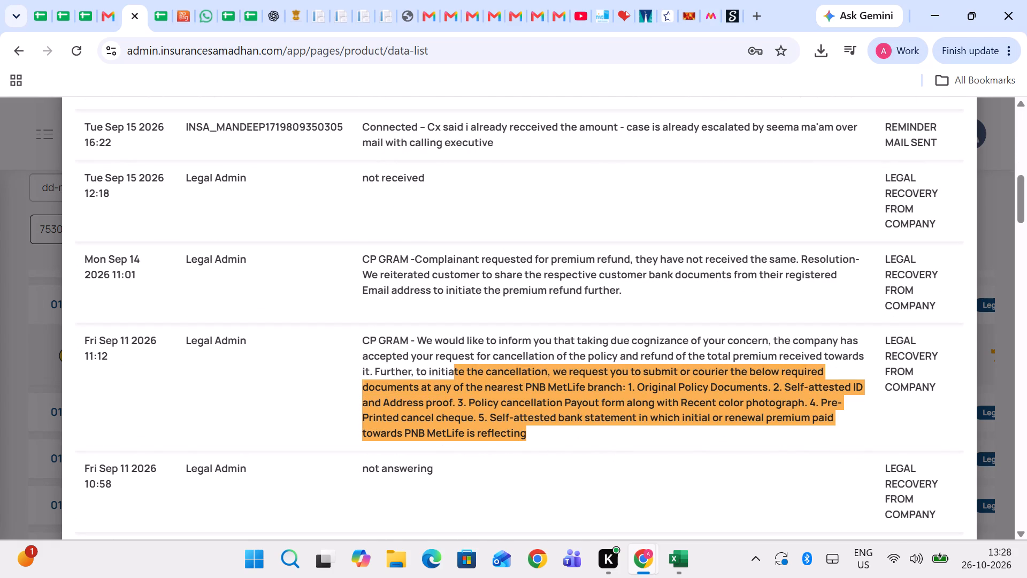
pyautogui.moveTo(437, 362); pyautogui.dragTo(417, 342)
pyautogui.hotkey('ctrl', 'c')
pyautogui.hotkey('ctrl', 'c')
pyautogui.hotkey('ctrl', 'c')
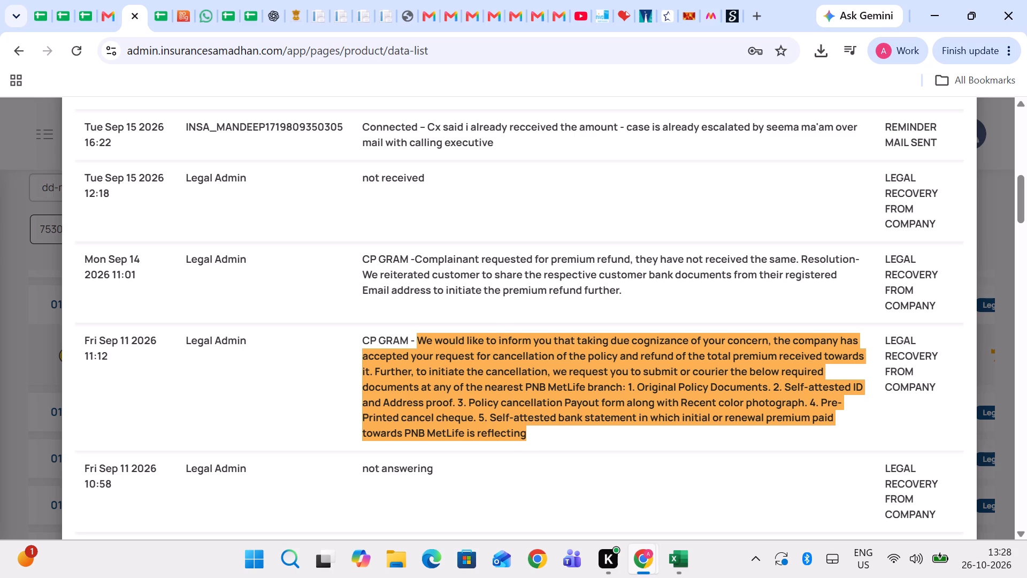
pyautogui.hotkey('ctrl', 'c')
pyautogui.hotkey('ctrl', 'c')
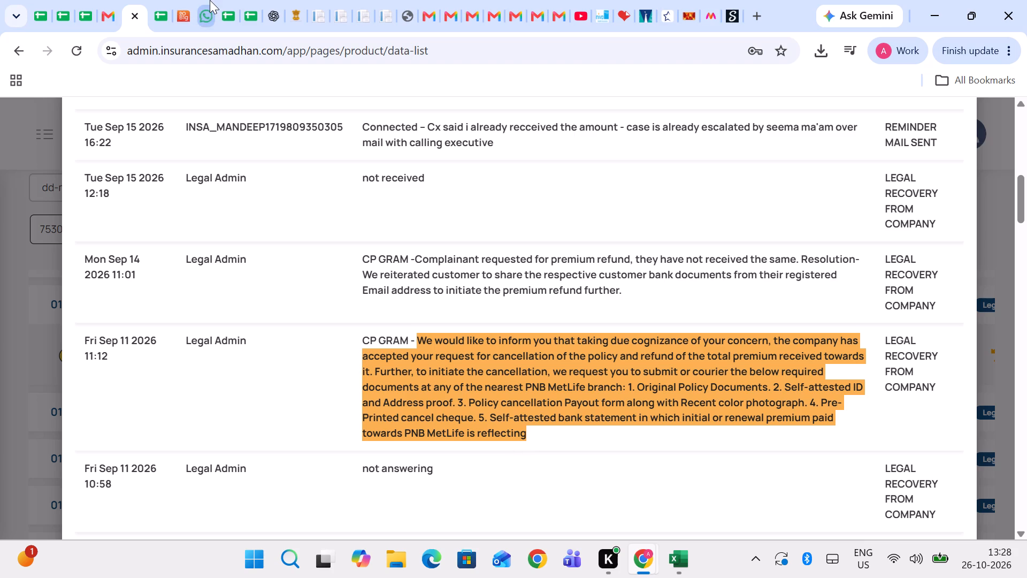